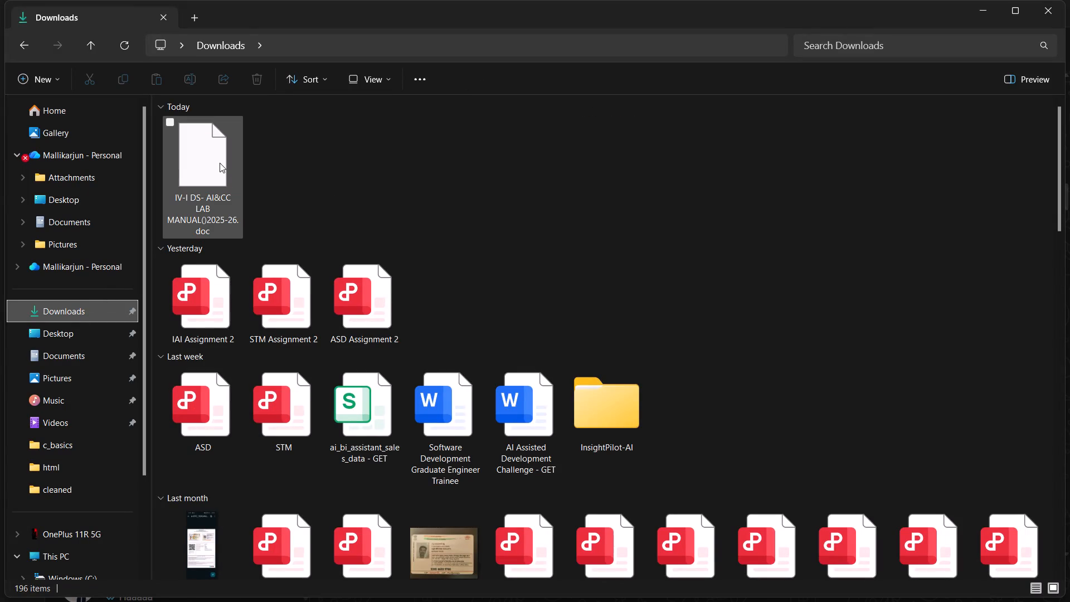
Open the IV-I DS- AI&CC LAB MANUAL()2025-26 document from Downloads in Word and enable editing.
{"action": "left_click", "coordinate": [220, 163]}
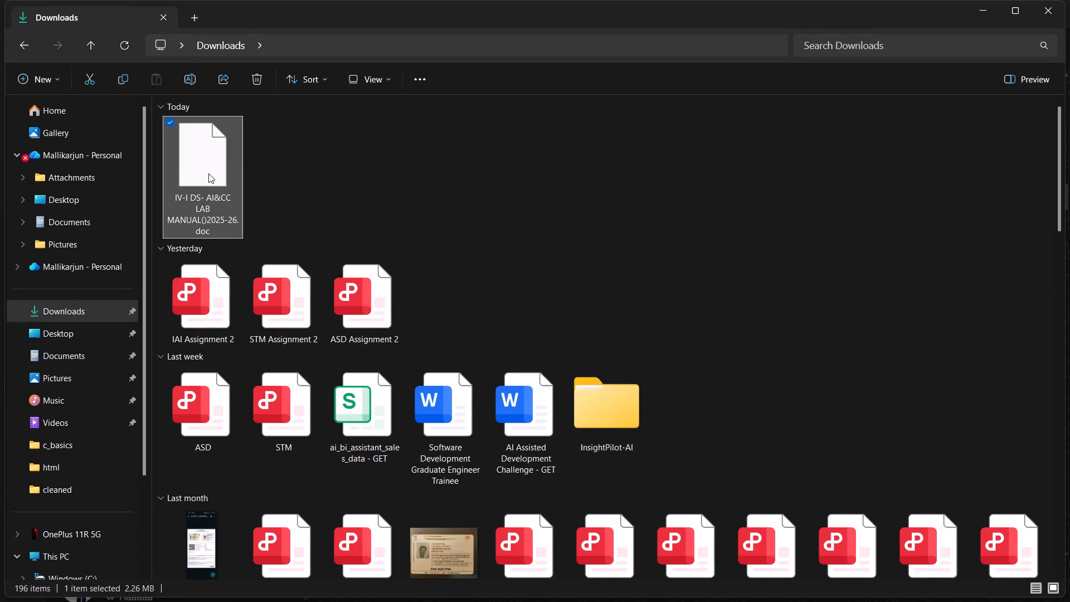
{"action": "right_click", "coordinate": [208, 173]}
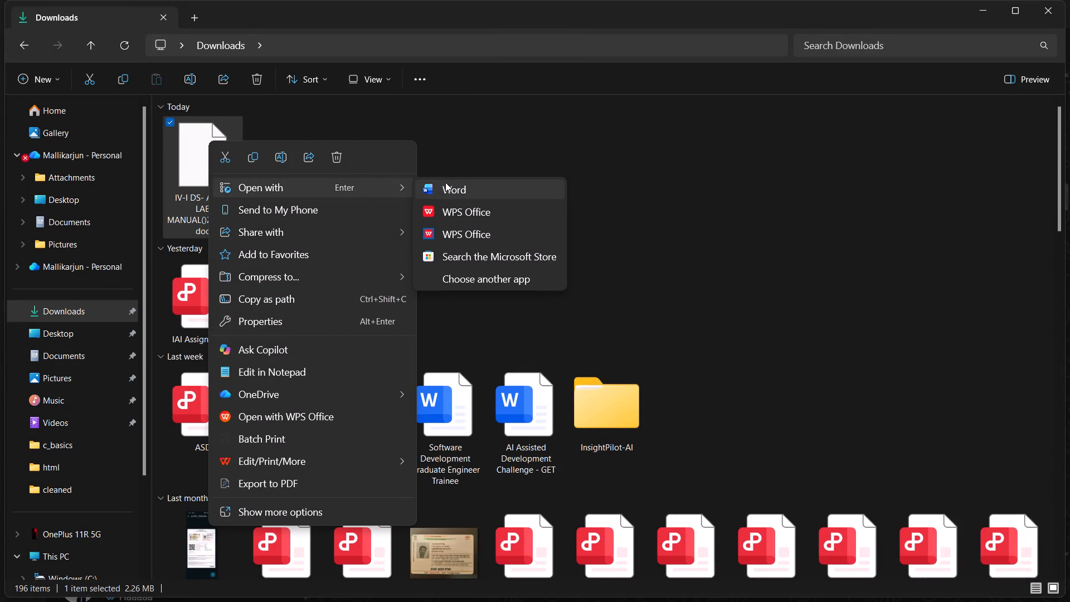
{"action": "left_click", "coordinate": [445, 183]}
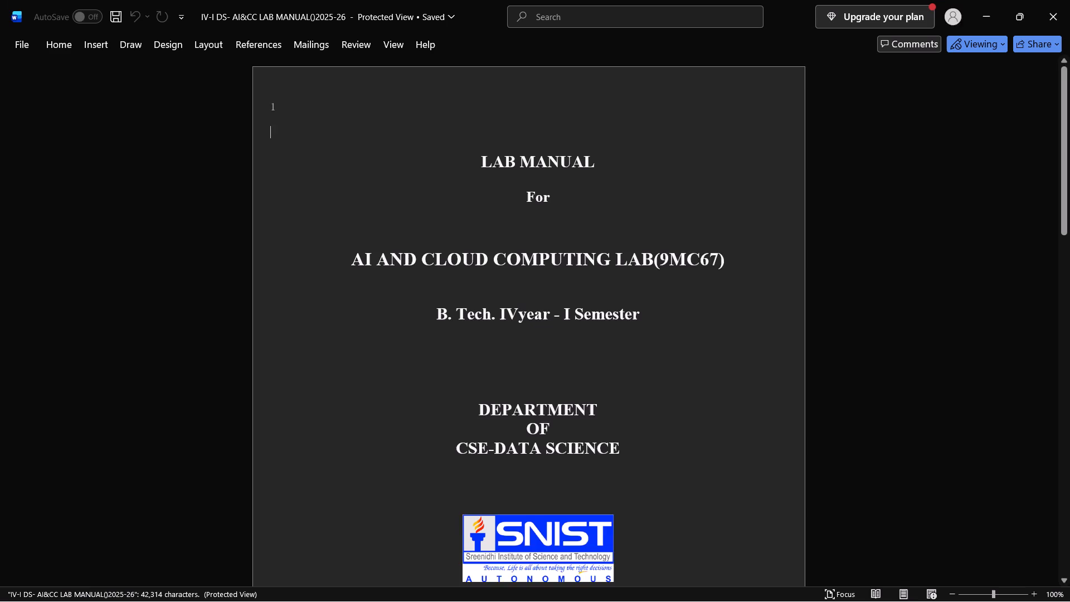
{"action": "left_click", "coordinate": [561, 64]}
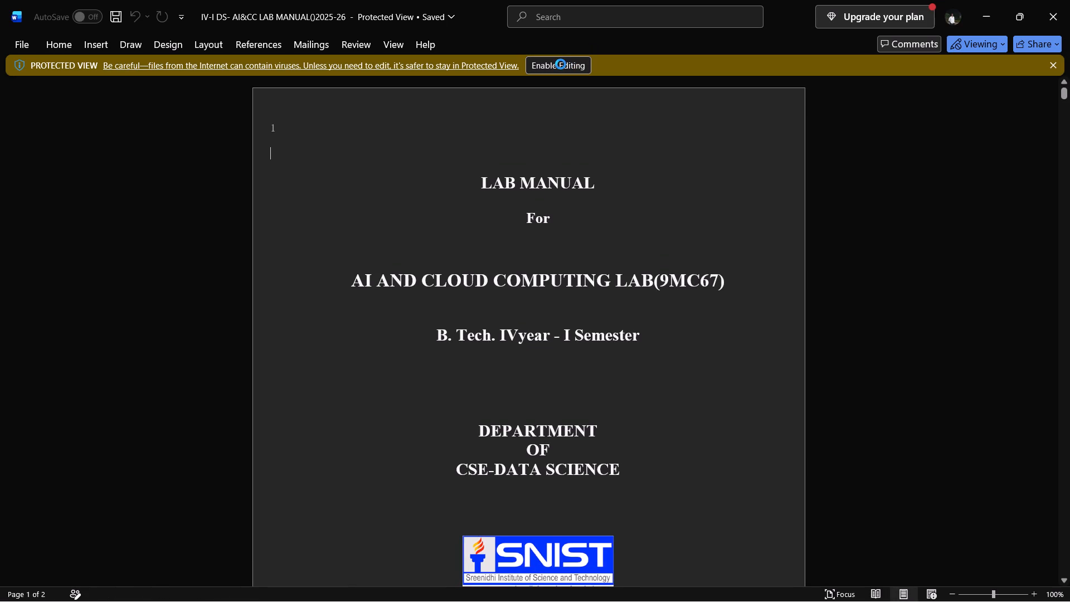
Look through the lab manual from the cover page past the Prolog experiments to the Cloud Computing Lab list of experiments.
{"action": "scroll", "coordinate": [651, 376], "scroll_direction": "down", "scroll_amount": 12}
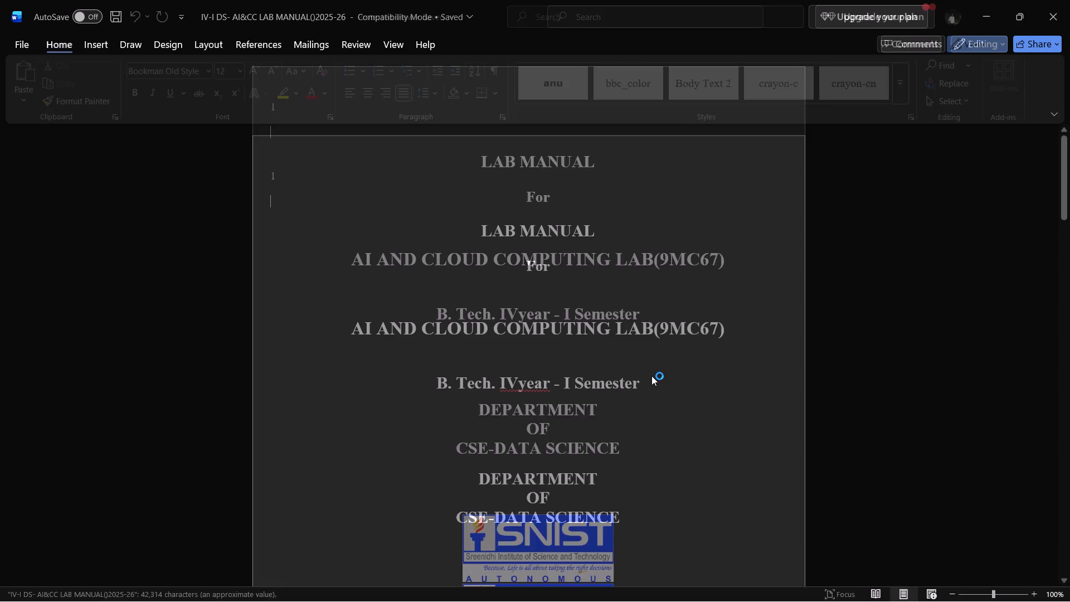
{"action": "scroll", "coordinate": [651, 376], "scroll_direction": "down", "scroll_amount": 5}
{"action": "scroll", "coordinate": [829, 307], "scroll_direction": "down", "scroll_amount": 6}
{"action": "scroll", "coordinate": [707, 315], "scroll_direction": "down", "scroll_amount": 1}
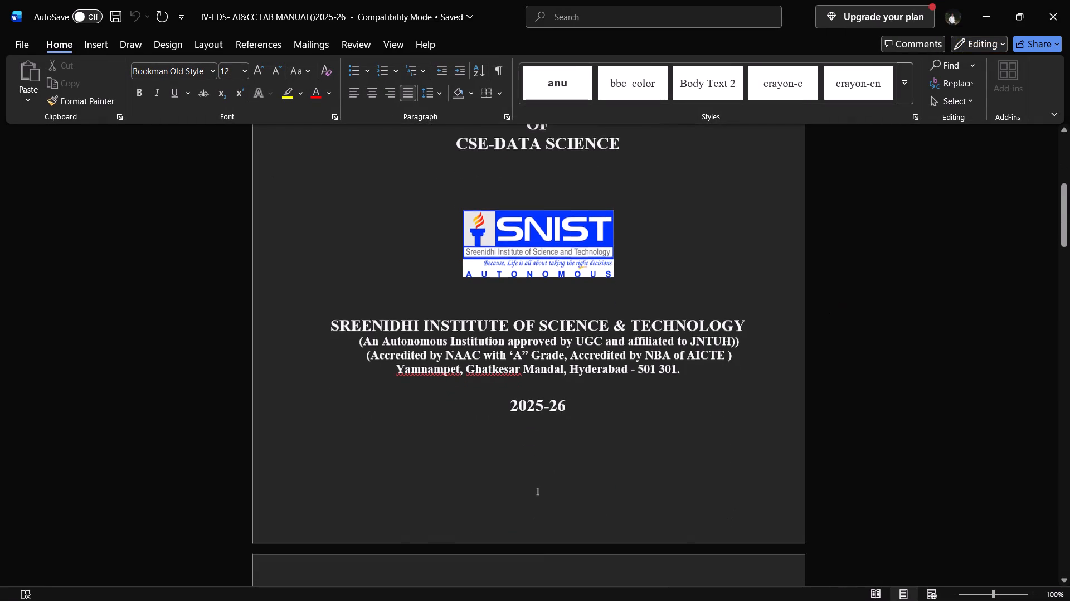
{"action": "scroll", "coordinate": [707, 315], "scroll_direction": "down", "scroll_amount": 17}
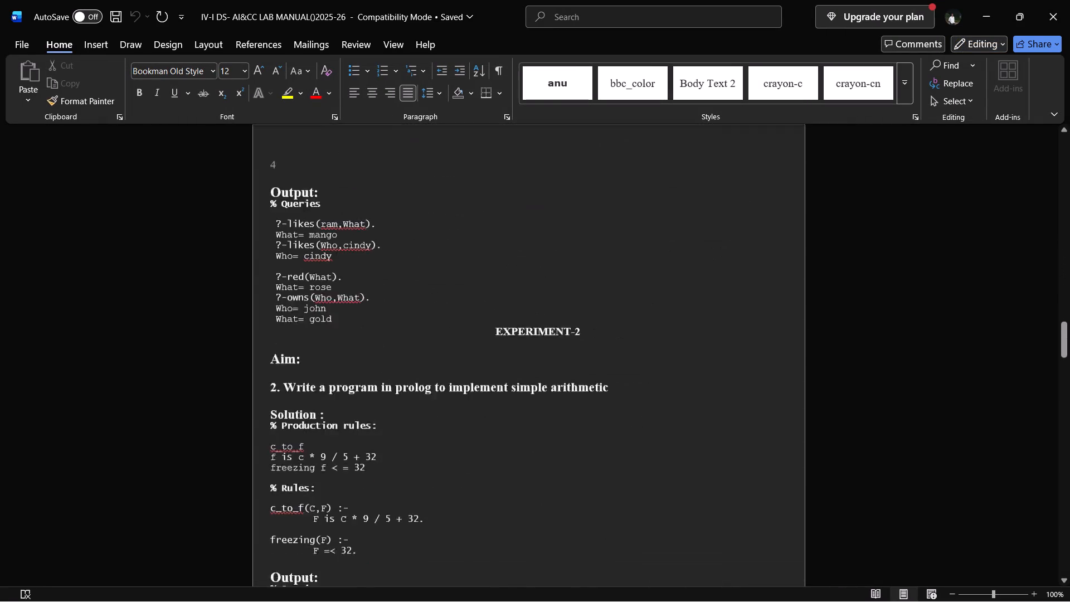
{"action": "scroll", "coordinate": [707, 315], "scroll_direction": "down", "scroll_amount": 9}
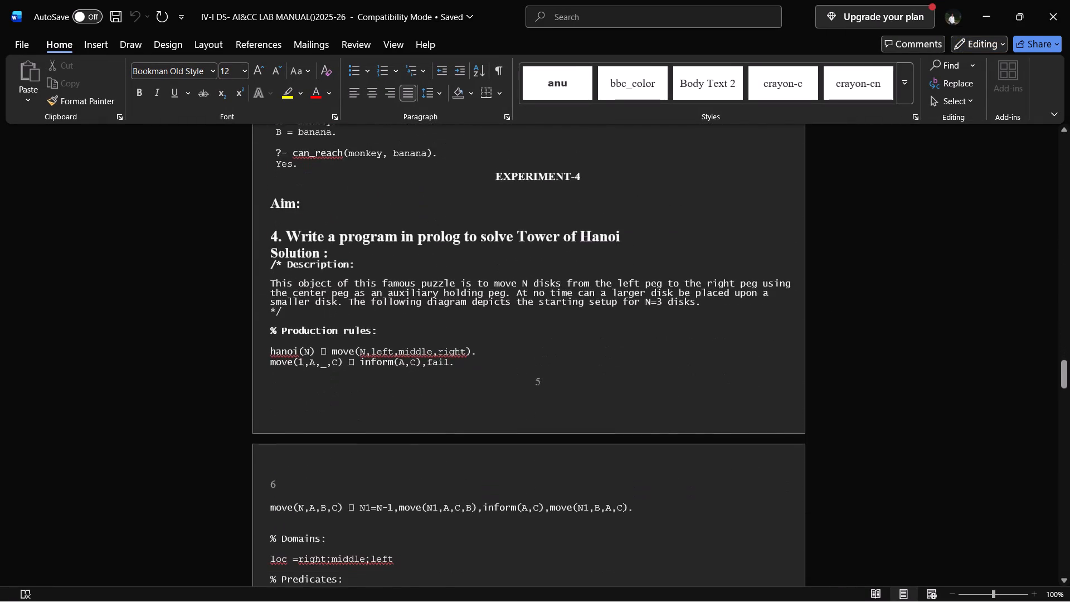
{"action": "scroll", "coordinate": [707, 315], "scroll_direction": "down", "scroll_amount": 17}
{"action": "scroll", "coordinate": [646, 372], "scroll_direction": "down", "scroll_amount": 9}
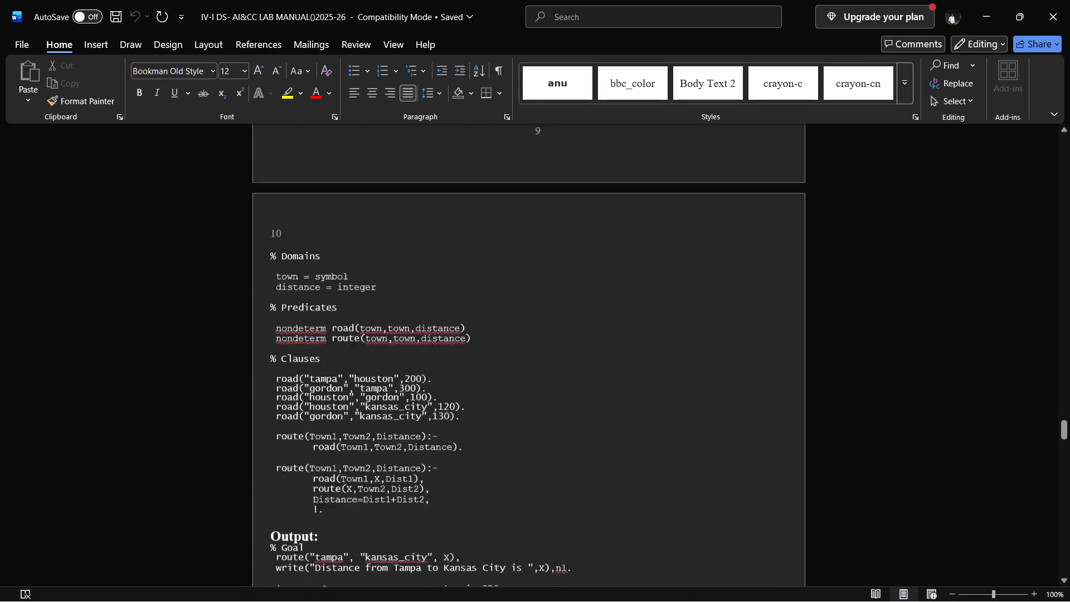
{"action": "scroll", "coordinate": [646, 372], "scroll_direction": "down", "scroll_amount": 15}
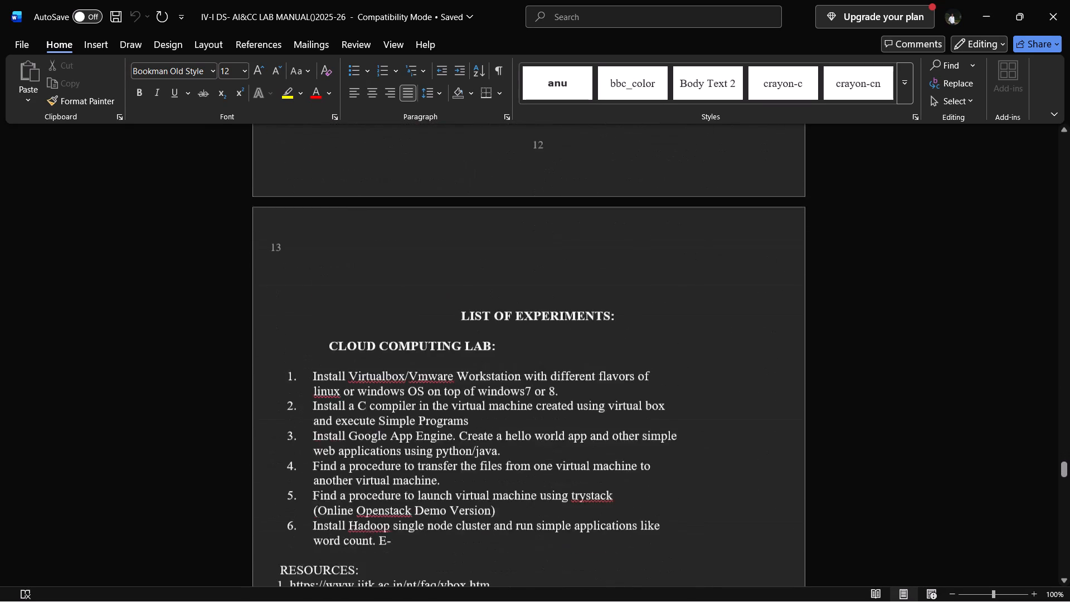
Skim the cloud computing section from the VirtualBox installation exercise to EX.NO.2 on installing a C compiler.
{"action": "scroll", "coordinate": [646, 372], "scroll_direction": "down", "scroll_amount": 15}
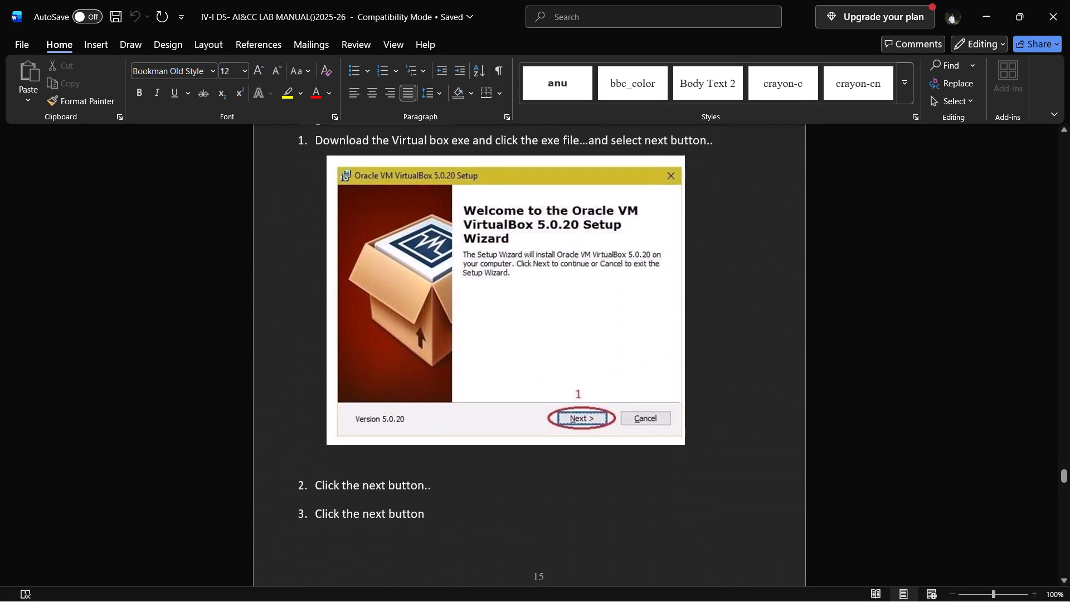
{"action": "scroll", "coordinate": [646, 372], "scroll_direction": "down", "scroll_amount": 14}
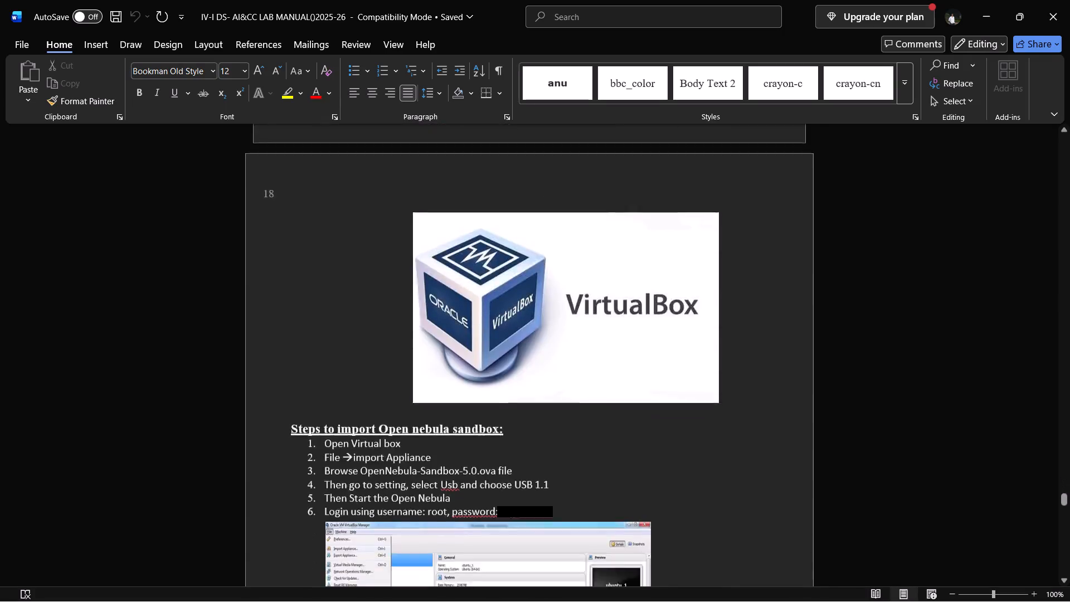
{"action": "scroll", "coordinate": [646, 372], "scroll_direction": "down", "scroll_amount": 18}
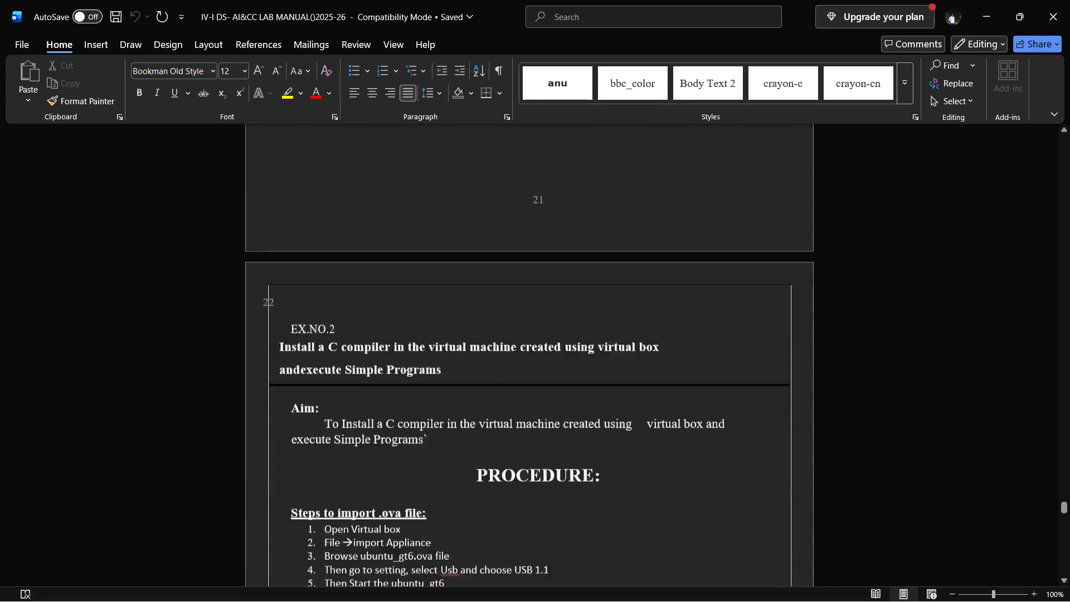
{"action": "scroll", "coordinate": [646, 372], "scroll_direction": "down", "scroll_amount": 1}
Go back through the VirtualBox exercise pages to review the Cloud Computing Lab list of experiments on page 13.
{"action": "scroll", "coordinate": [646, 372], "scroll_direction": "up", "scroll_amount": 2}
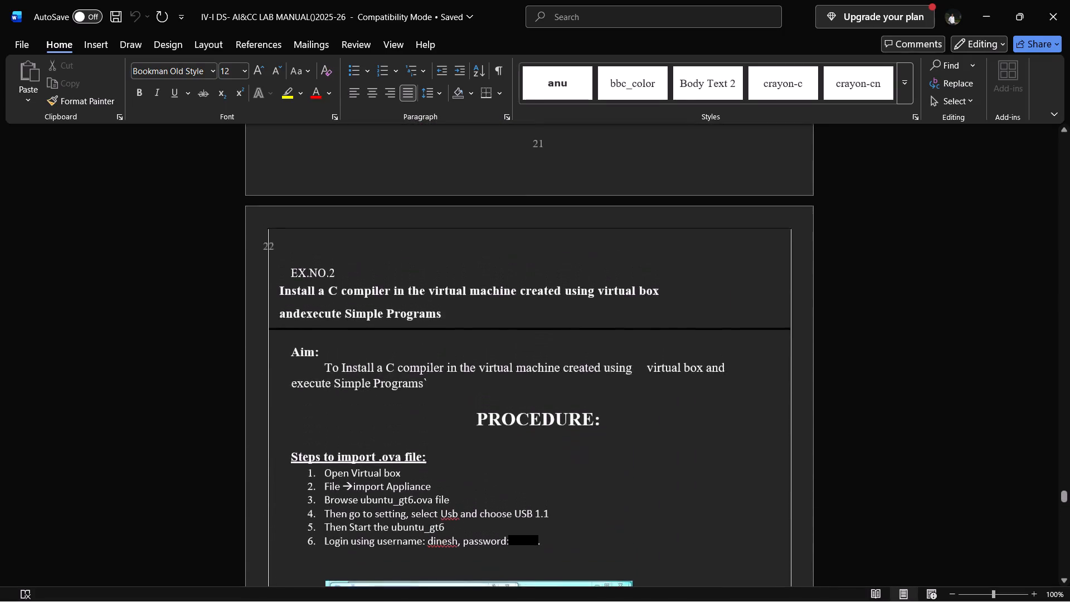
{"action": "scroll", "coordinate": [646, 372], "scroll_direction": "up", "scroll_amount": 15}
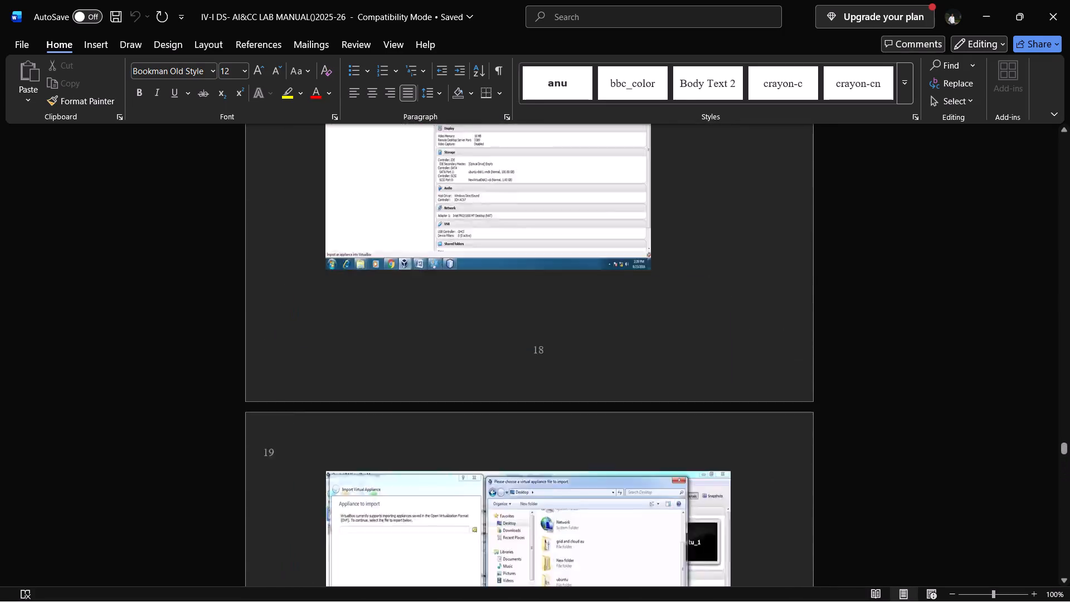
{"action": "scroll", "coordinate": [646, 372], "scroll_direction": "up", "scroll_amount": 20}
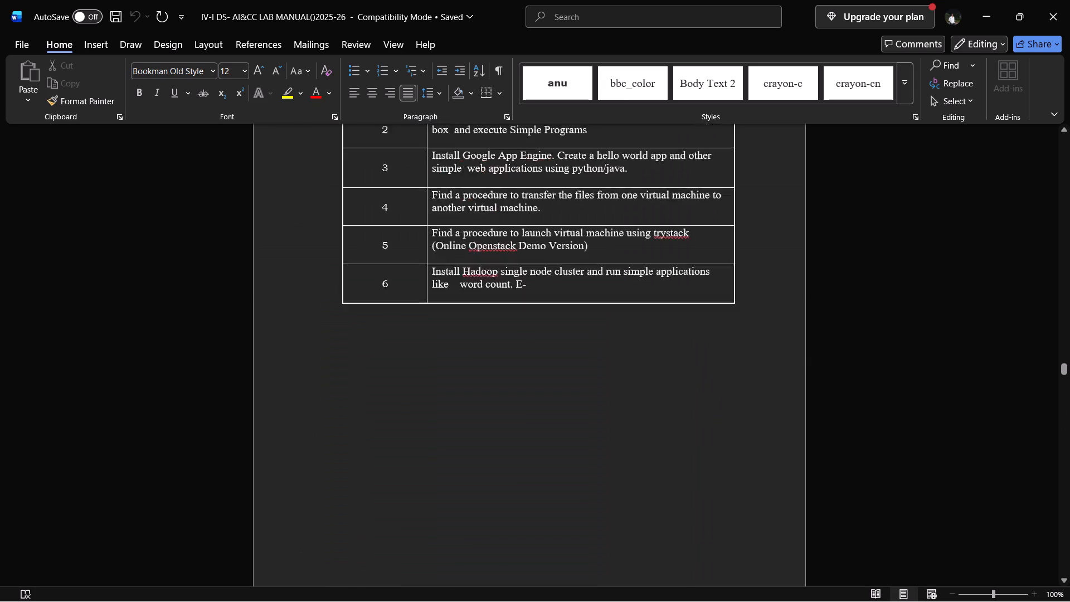
{"action": "scroll", "coordinate": [646, 372], "scroll_direction": "up", "scroll_amount": 4}
{"action": "scroll", "coordinate": [646, 372], "scroll_direction": "down", "scroll_amount": 5}
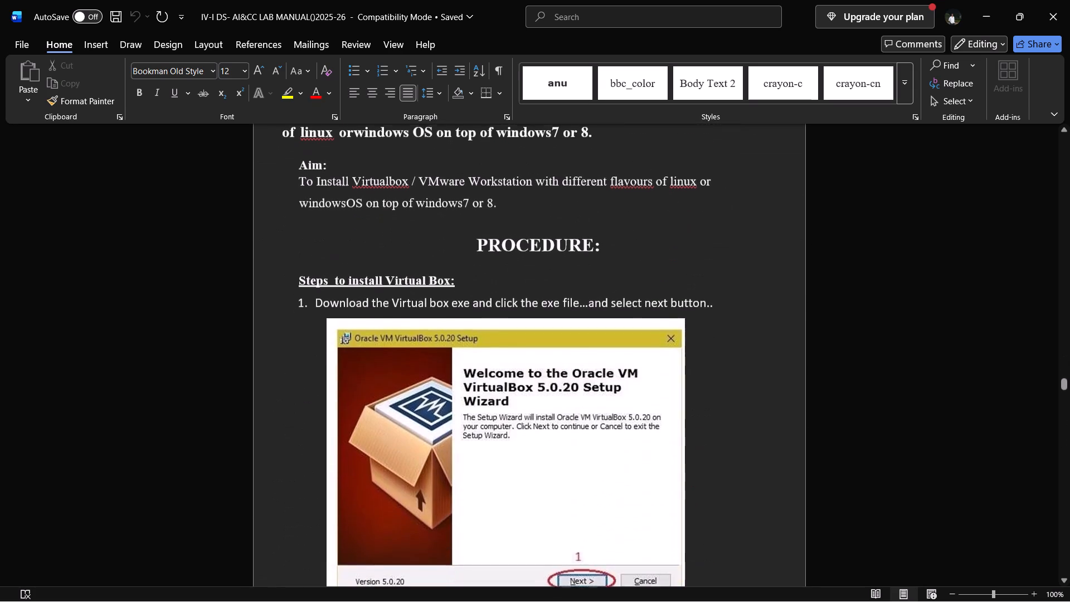
{"action": "scroll", "coordinate": [646, 372], "scroll_direction": "down", "scroll_amount": 5}
{"action": "scroll", "coordinate": [646, 372], "scroll_direction": "up", "scroll_amount": 6}
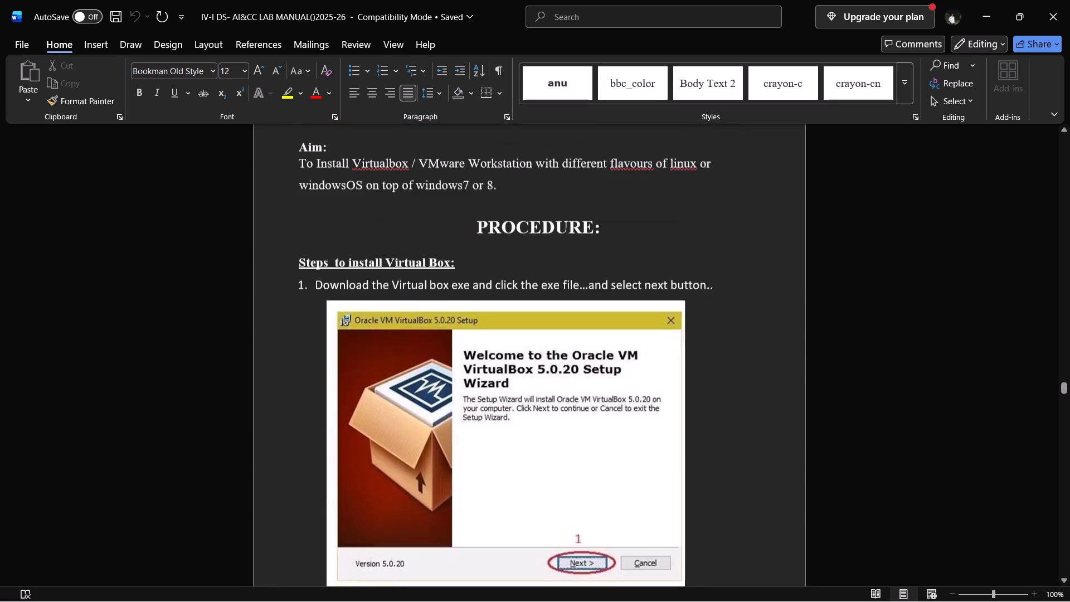
{"action": "scroll", "coordinate": [646, 372], "scroll_direction": "up", "scroll_amount": 6}
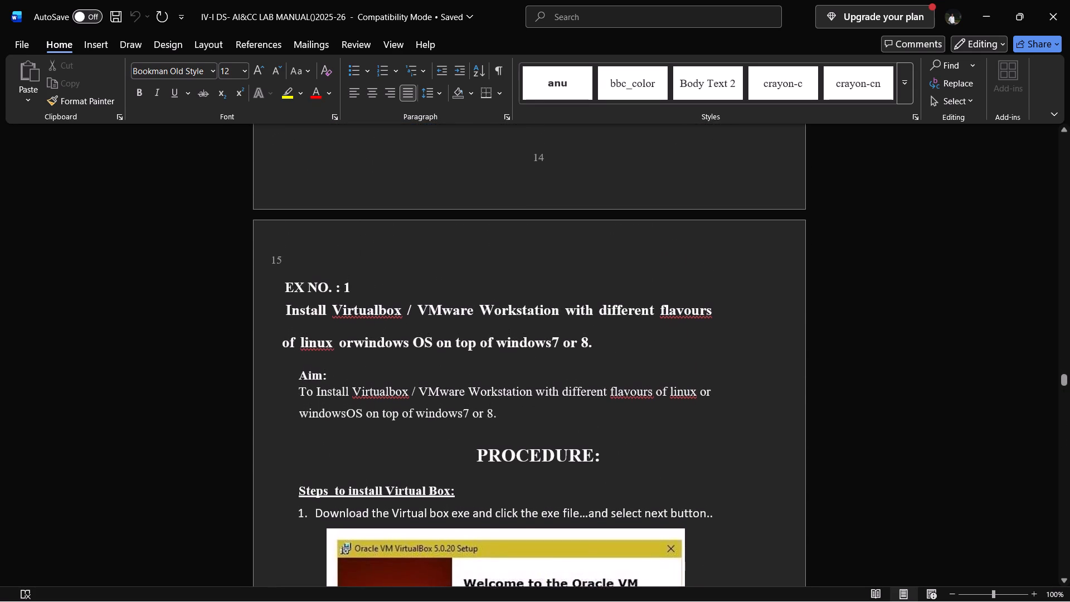
{"action": "scroll", "coordinate": [646, 372], "scroll_direction": "up", "scroll_amount": 12}
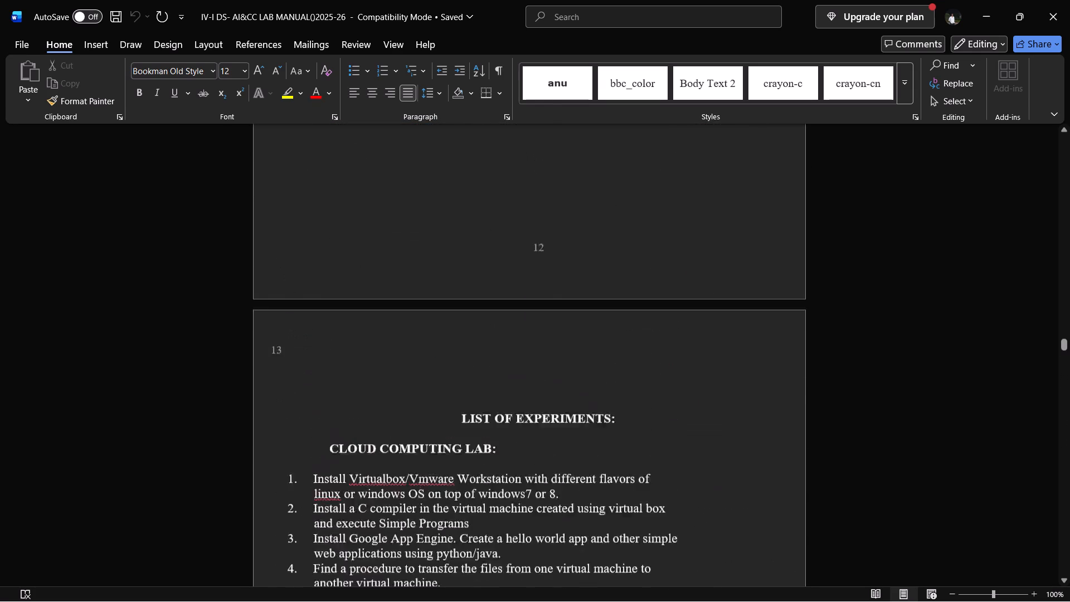
{"action": "scroll", "coordinate": [646, 372], "scroll_direction": "up", "scroll_amount": 2}
Review Exercise 1 on installing VirtualBox and importing the OpenNebula sandbox, up to the start of EX.NO.2.
{"action": "scroll", "coordinate": [646, 372], "scroll_direction": "down", "scroll_amount": 3}
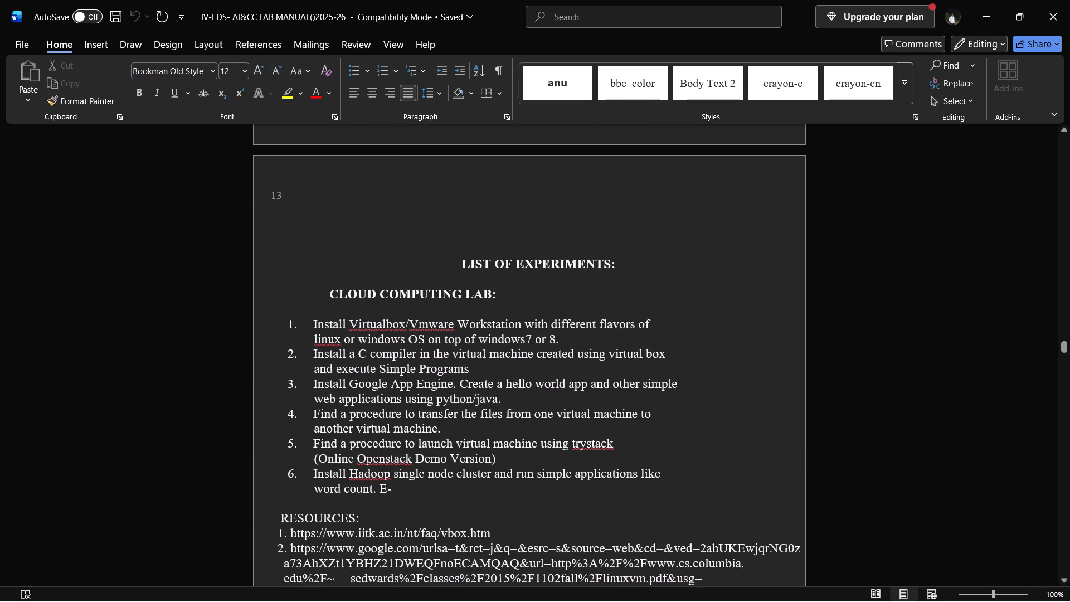
{"action": "scroll", "coordinate": [646, 372], "scroll_direction": "down", "scroll_amount": 10}
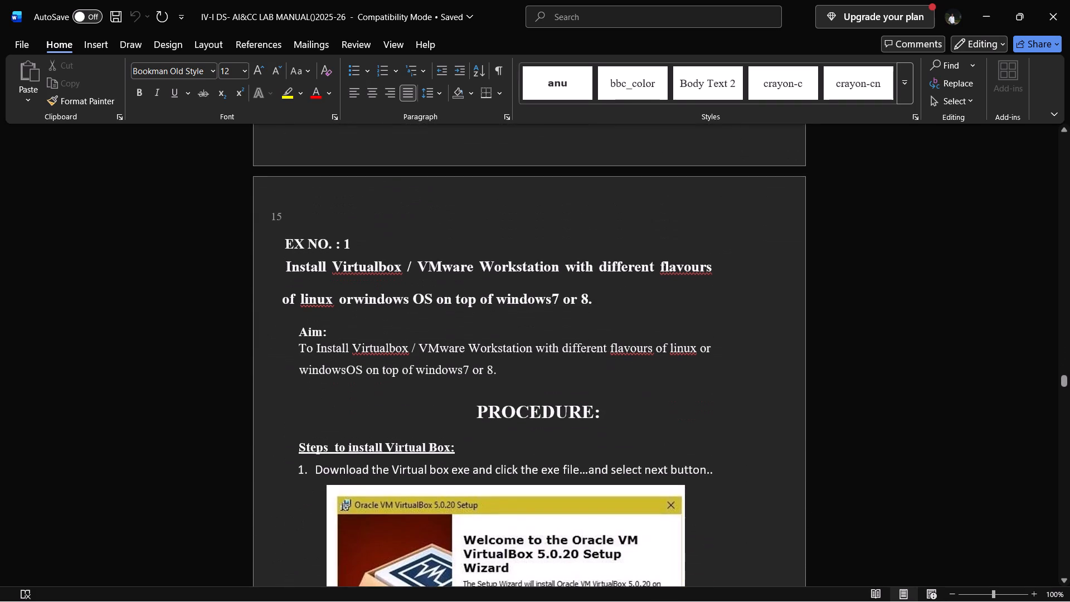
{"action": "scroll", "coordinate": [646, 372], "scroll_direction": "down", "scroll_amount": 7}
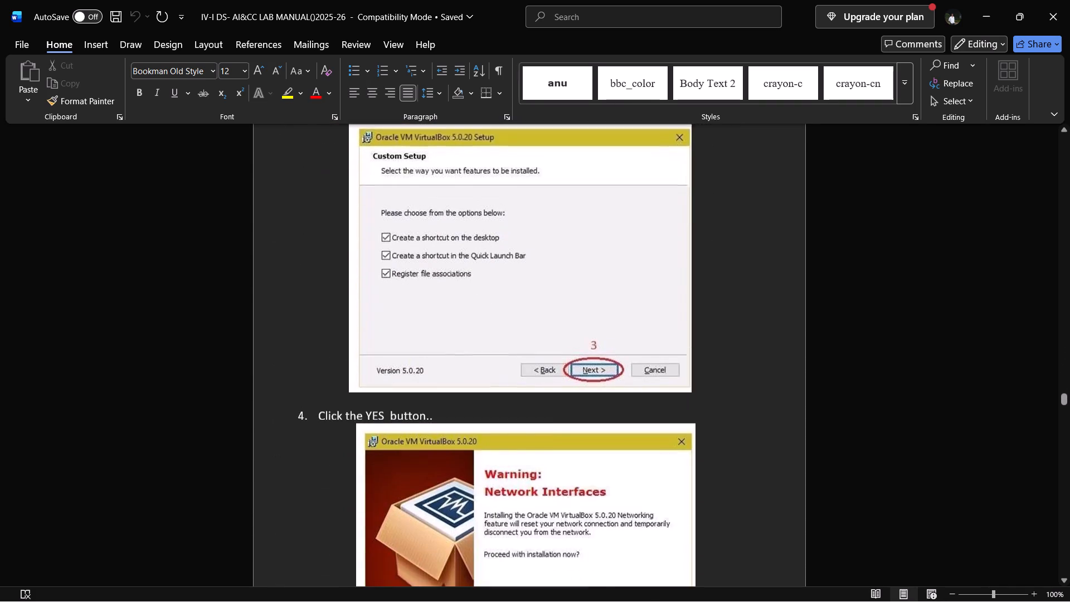
{"action": "scroll", "coordinate": [646, 372], "scroll_direction": "down", "scroll_amount": 8}
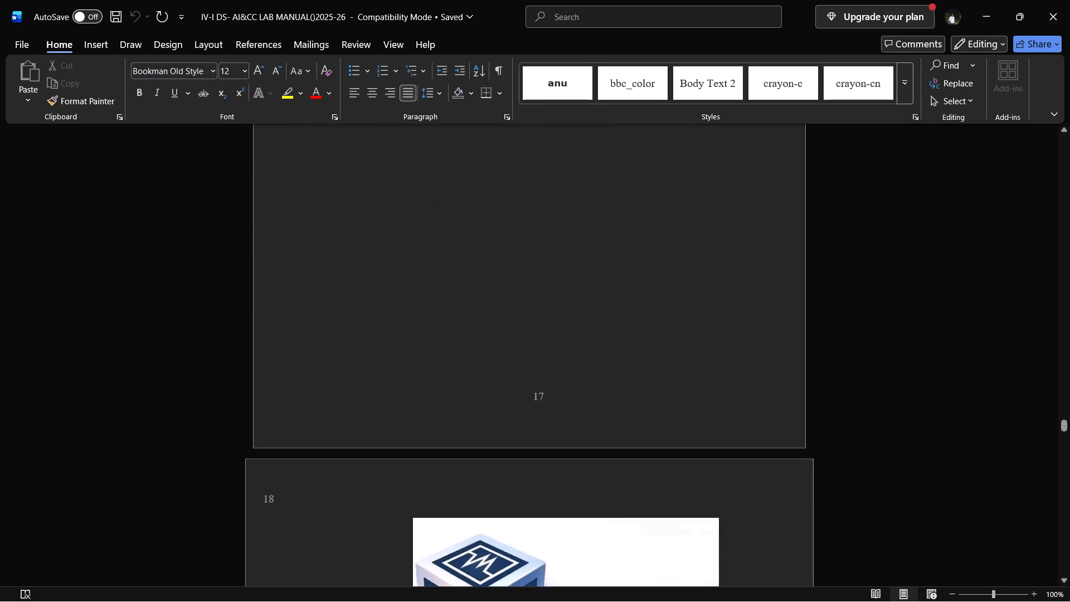
{"action": "scroll", "coordinate": [646, 372], "scroll_direction": "down", "scroll_amount": 5}
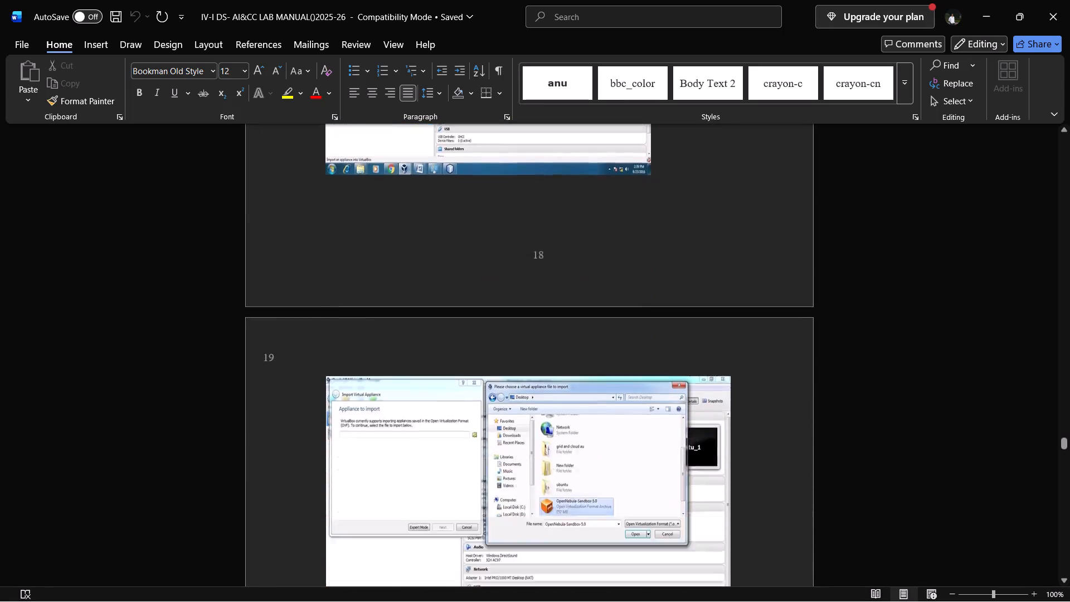
{"action": "scroll", "coordinate": [646, 372], "scroll_direction": "down", "scroll_amount": 7}
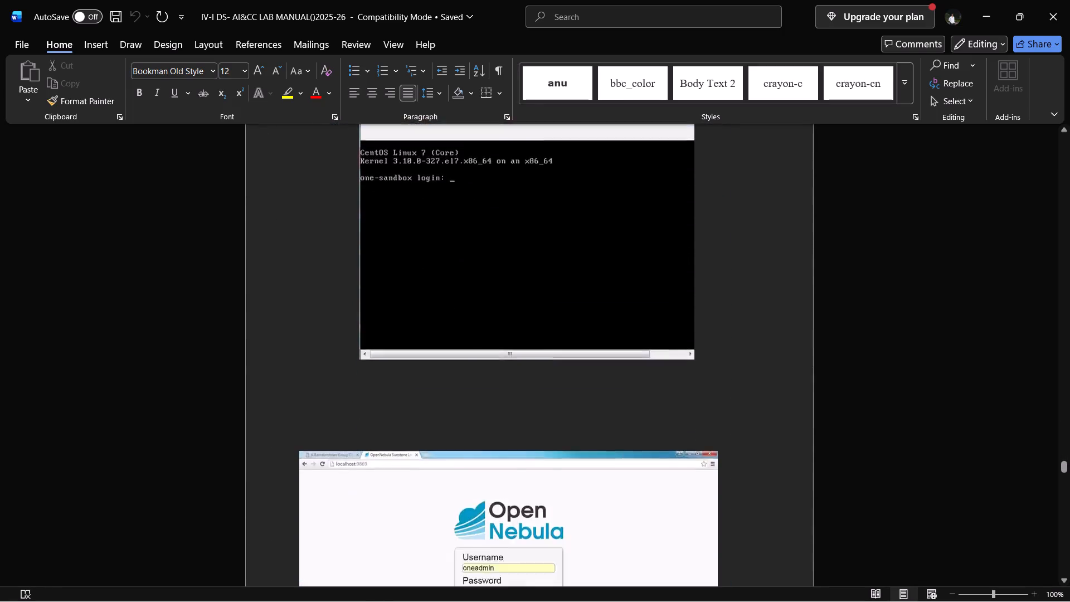
{"action": "scroll", "coordinate": [646, 372], "scroll_direction": "down", "scroll_amount": 8}
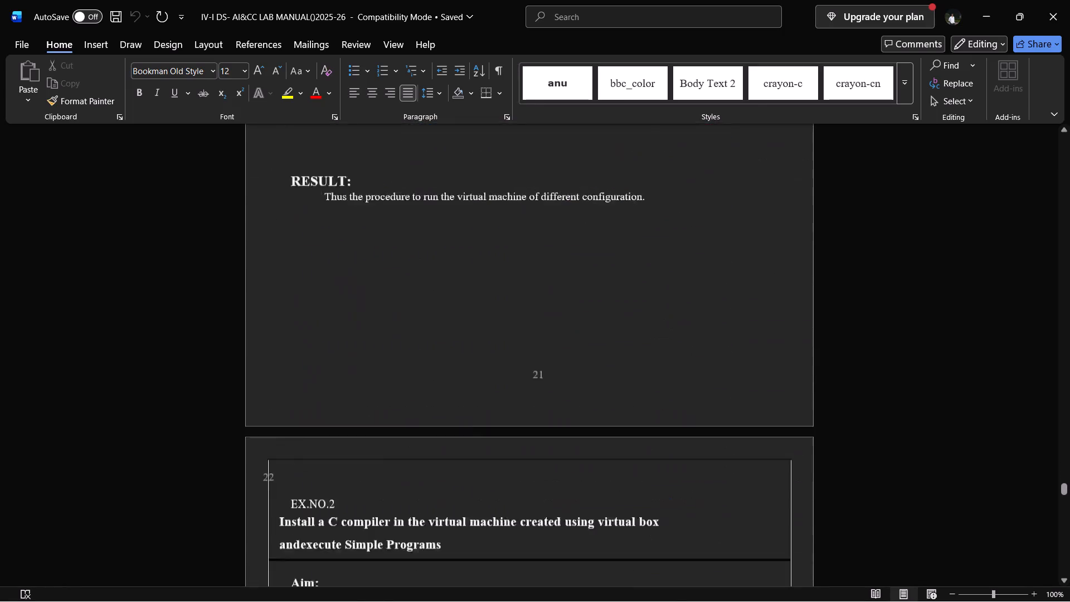
{"action": "scroll", "coordinate": [646, 372], "scroll_direction": "down", "scroll_amount": 1}
{"action": "scroll", "coordinate": [646, 372], "scroll_direction": "up", "scroll_amount": 2}
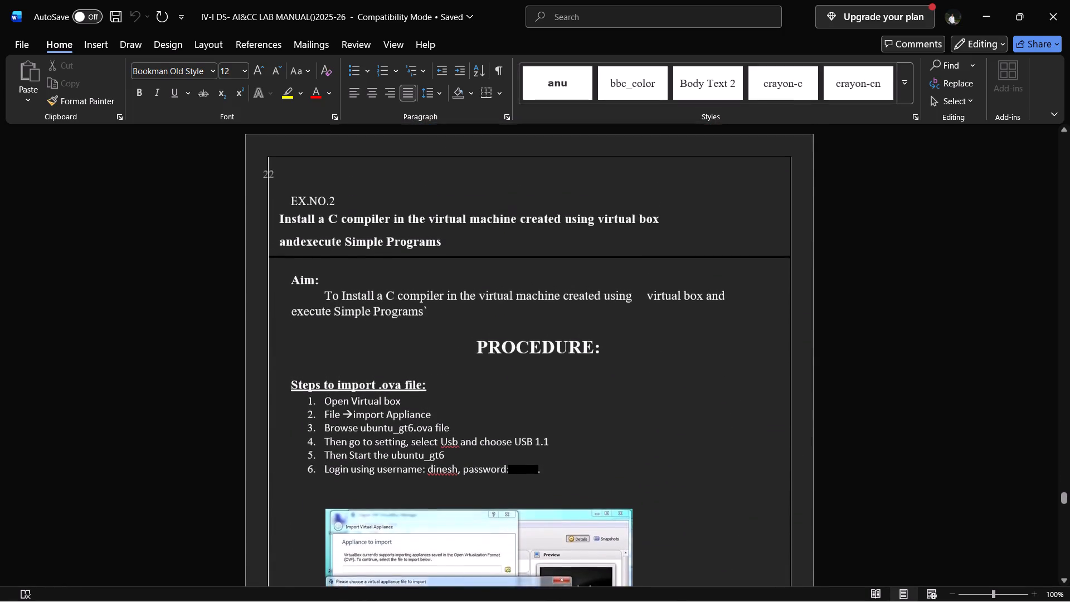
{"action": "scroll", "coordinate": [646, 372], "scroll_direction": "up", "scroll_amount": 1}
Examine the C program exercise, the Google App Engine exercise and the start of EX.NO:4 on transferring files between virtual machines.
{"action": "scroll", "coordinate": [645, 363], "scroll_direction": "down", "scroll_amount": 6}
{"action": "scroll", "coordinate": [641, 154], "scroll_direction": "down", "scroll_amount": 2}
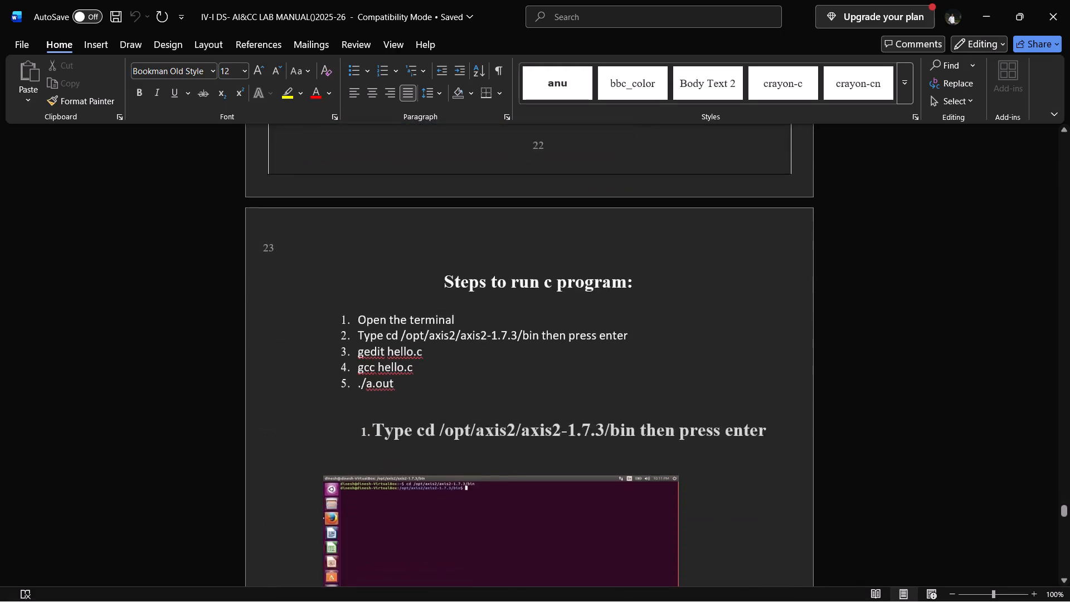
{"action": "scroll", "coordinate": [641, 154], "scroll_direction": "down", "scroll_amount": 13}
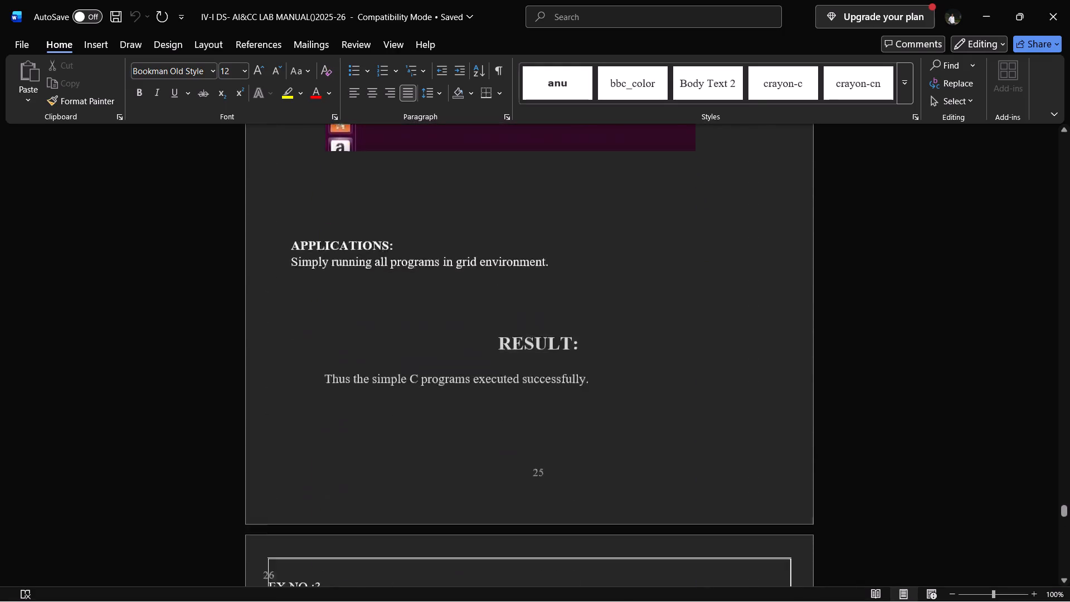
{"action": "scroll", "coordinate": [641, 154], "scroll_direction": "down", "scroll_amount": 14}
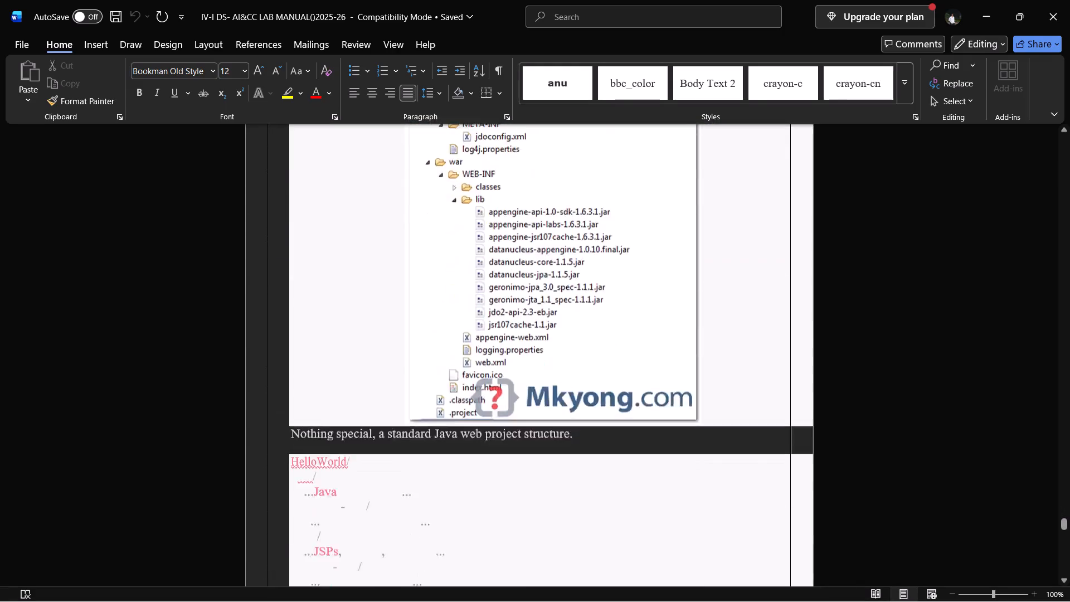
{"action": "scroll", "coordinate": [641, 154], "scroll_direction": "down", "scroll_amount": 11}
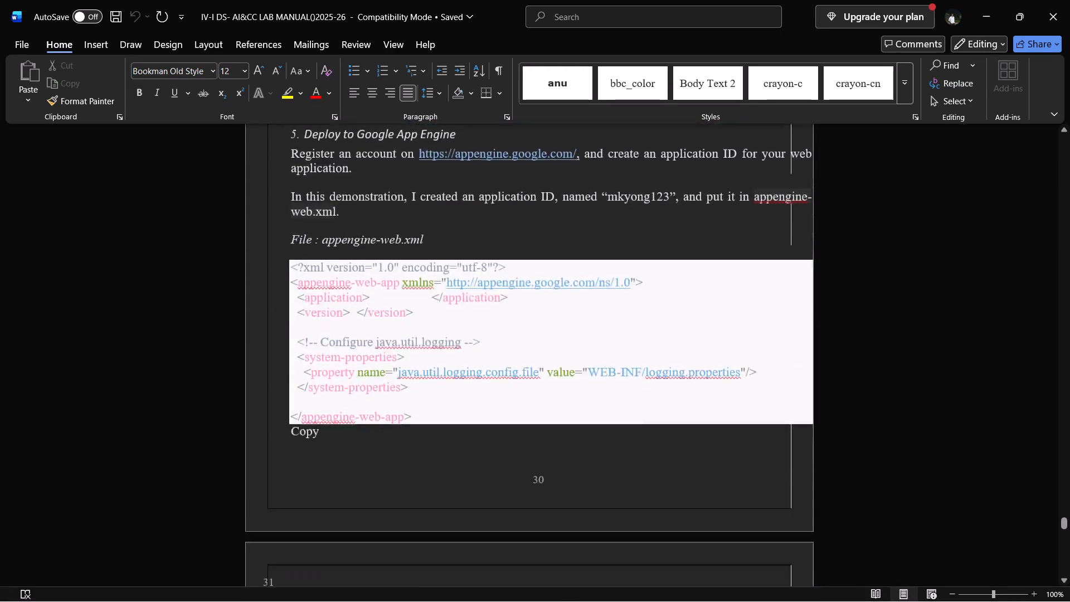
{"action": "scroll", "coordinate": [641, 154], "scroll_direction": "down", "scroll_amount": 10}
Go back through the Google App Engine exercise from the deployment section to its start at EX NO.:3.
{"action": "scroll", "coordinate": [641, 154], "scroll_direction": "up", "scroll_amount": 3}
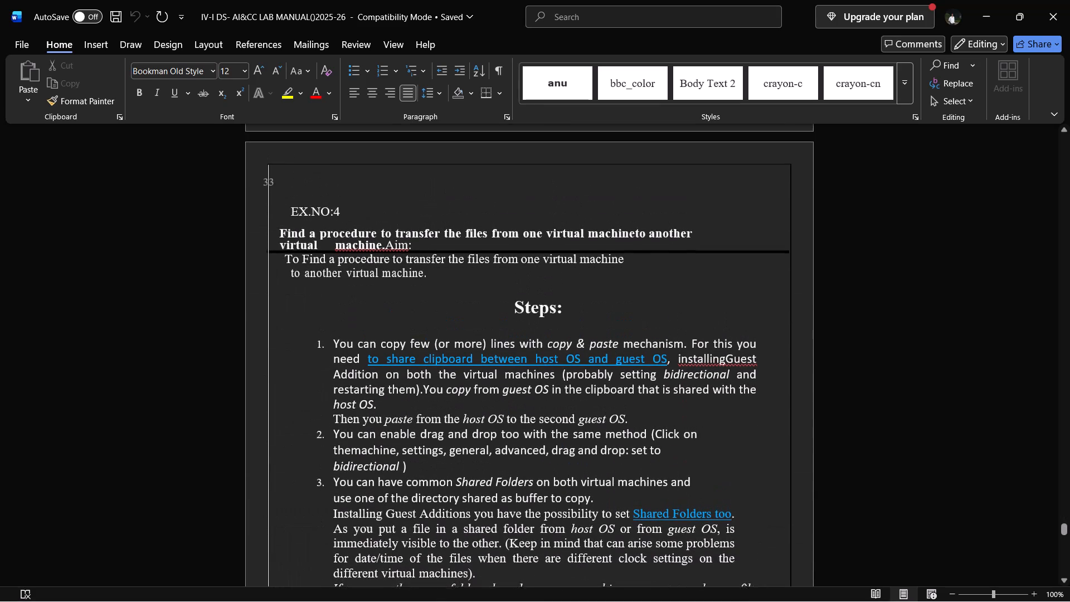
{"action": "scroll", "coordinate": [641, 154], "scroll_direction": "up", "scroll_amount": 15}
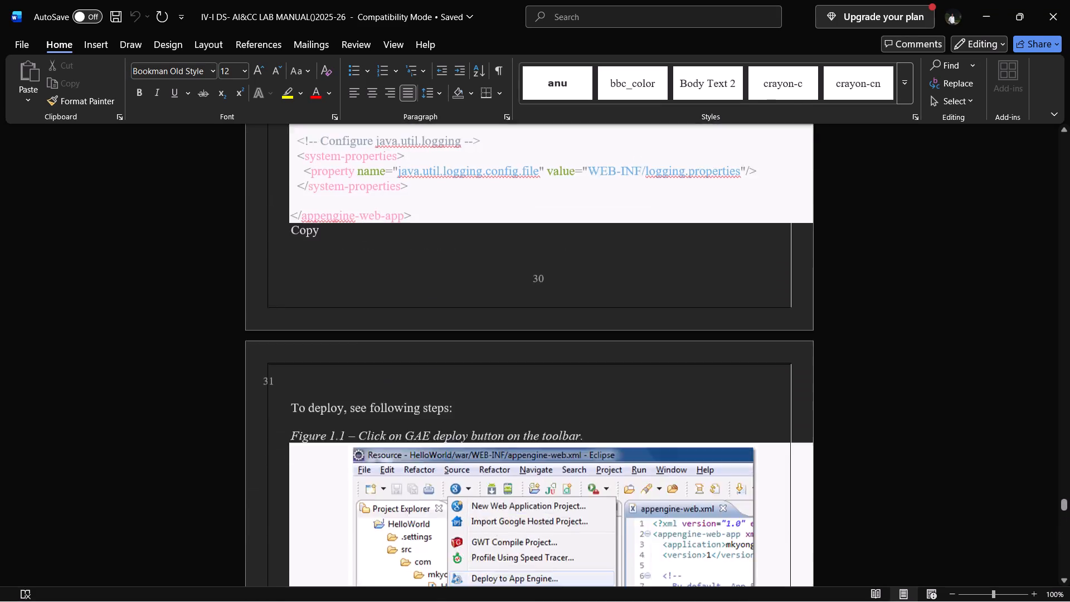
{"action": "scroll", "coordinate": [641, 154], "scroll_direction": "up", "scroll_amount": 17}
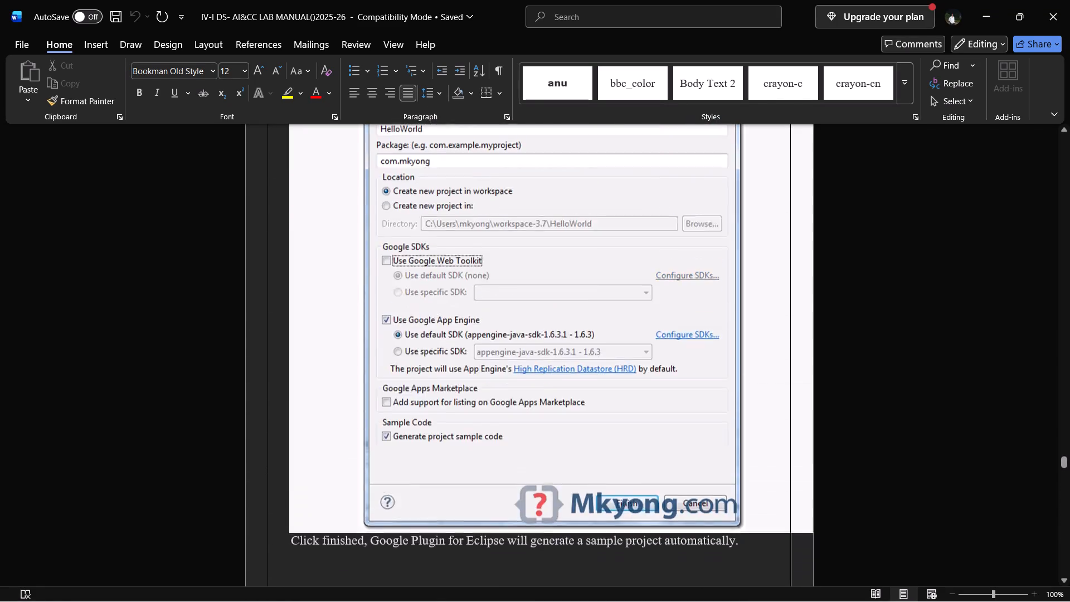
{"action": "scroll", "coordinate": [641, 154], "scroll_direction": "up", "scroll_amount": 8}
Review EX NO.:3 from creating the Eclipse web application project through running it locally and deploying it.
{"action": "scroll", "coordinate": [641, 154], "scroll_direction": "down", "scroll_amount": 1}
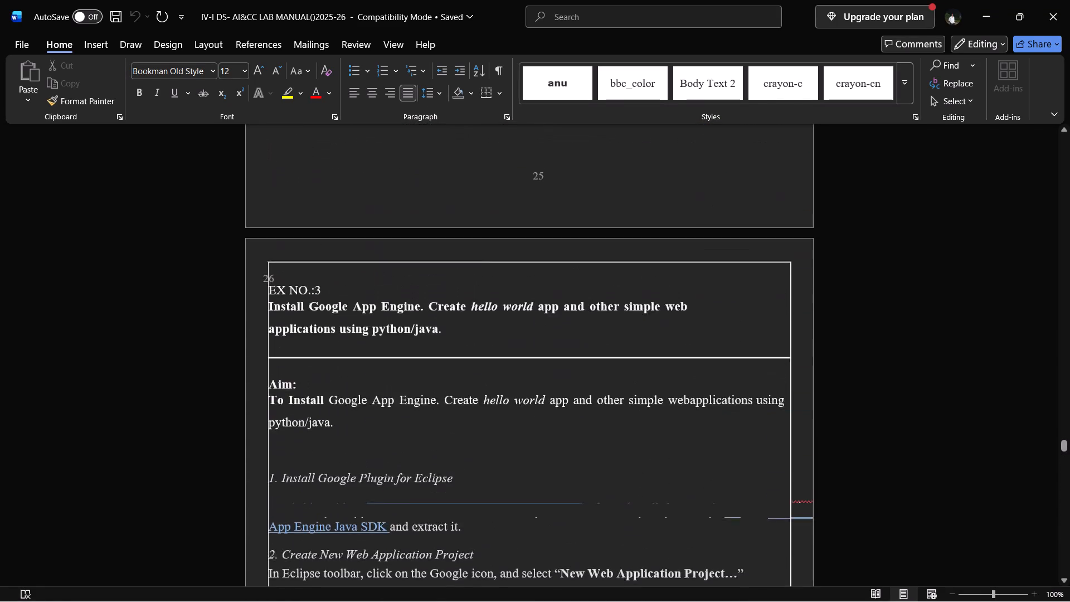
{"action": "scroll", "coordinate": [641, 154], "scroll_direction": "down", "scroll_amount": 6}
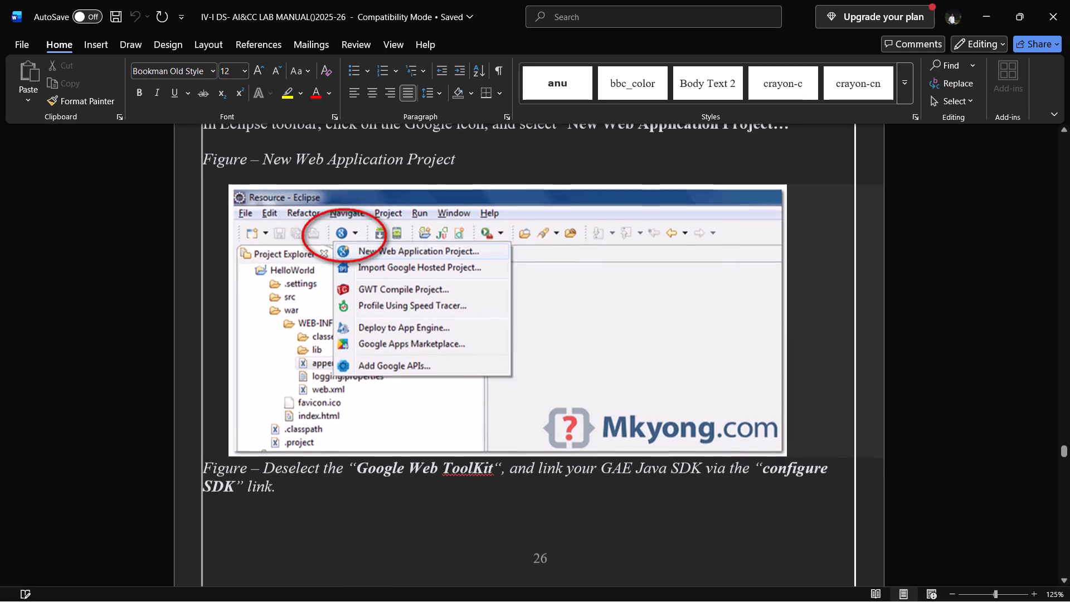
{"action": "scroll", "coordinate": [649, 236], "scroll_direction": "down", "scroll_amount": 17}
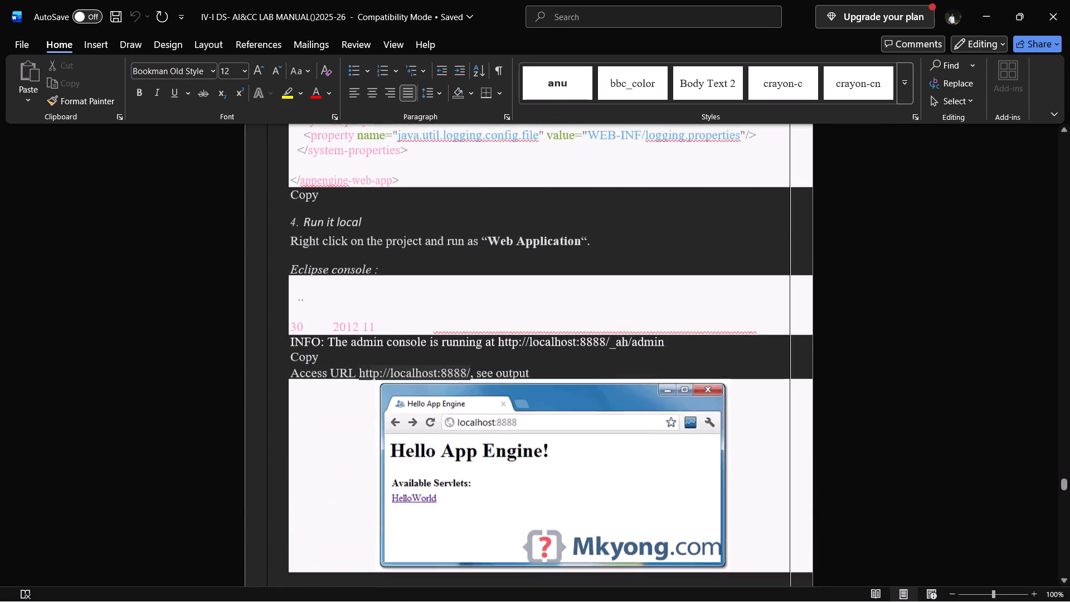
{"action": "scroll", "coordinate": [649, 236], "scroll_direction": "down", "scroll_amount": 10}
Examine EX.NO:4 on transferring files between virtual machines, including its procedure and the OpenNebula host screenshots up to page 38.
{"action": "scroll", "coordinate": [649, 236], "scroll_direction": "down", "scroll_amount": 9}
{"action": "scroll", "coordinate": [649, 236], "scroll_direction": "up", "scroll_amount": 2}
{"action": "scroll", "coordinate": [649, 236], "scroll_direction": "down", "scroll_amount": 1}
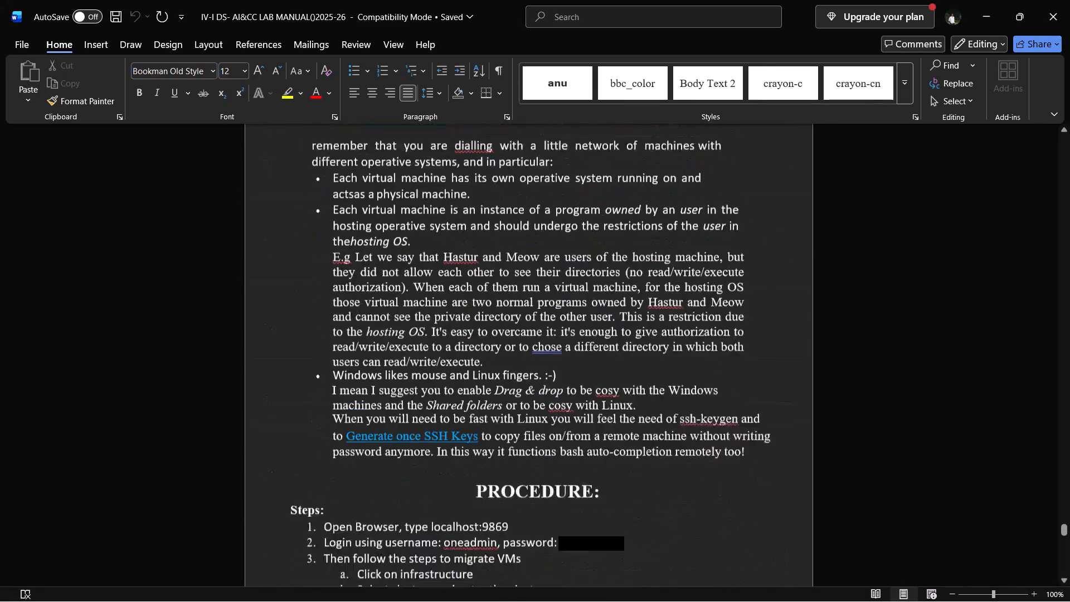
{"action": "scroll", "coordinate": [649, 236], "scroll_direction": "down", "scroll_amount": 3}
{"action": "scroll", "coordinate": [649, 236], "scroll_direction": "up", "scroll_amount": 3}
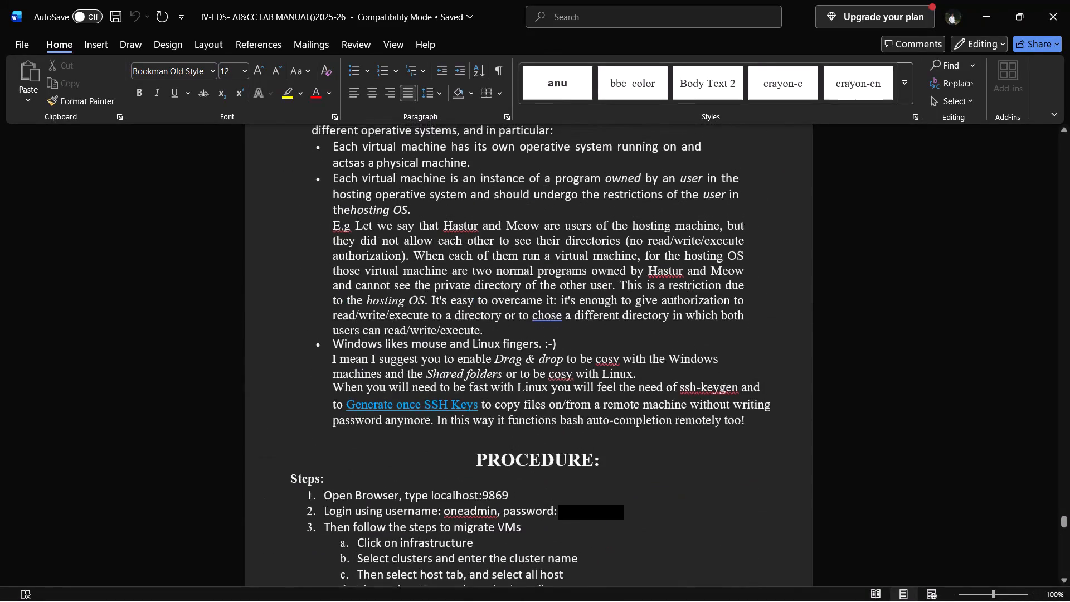
{"action": "scroll", "coordinate": [649, 236], "scroll_direction": "up", "scroll_amount": 6}
{"action": "scroll", "coordinate": [649, 236], "scroll_direction": "down", "scroll_amount": 2}
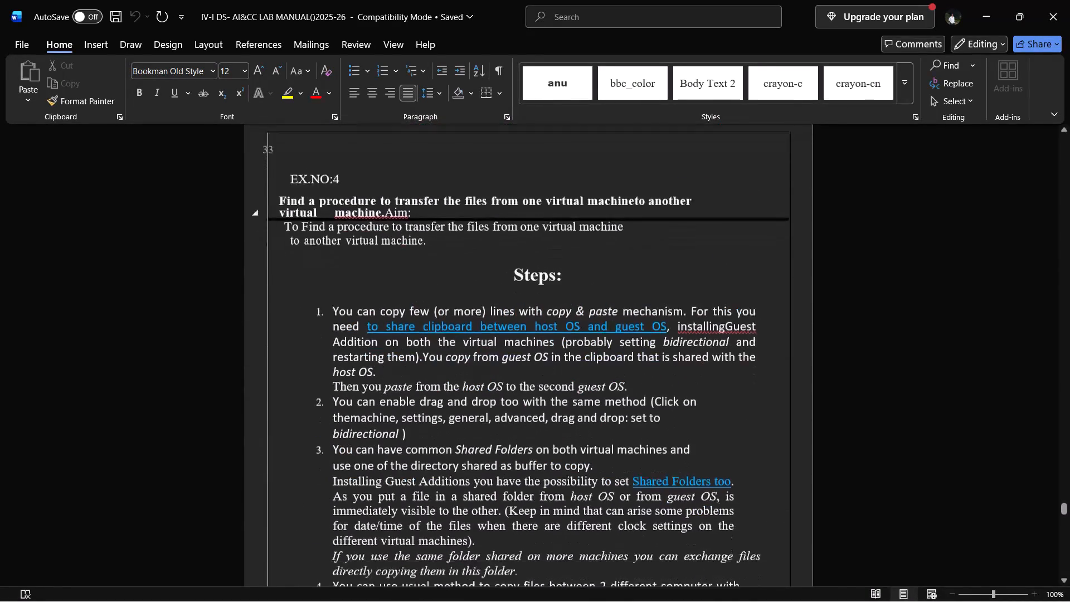
{"action": "scroll", "coordinate": [649, 236], "scroll_direction": "down", "scroll_amount": 9}
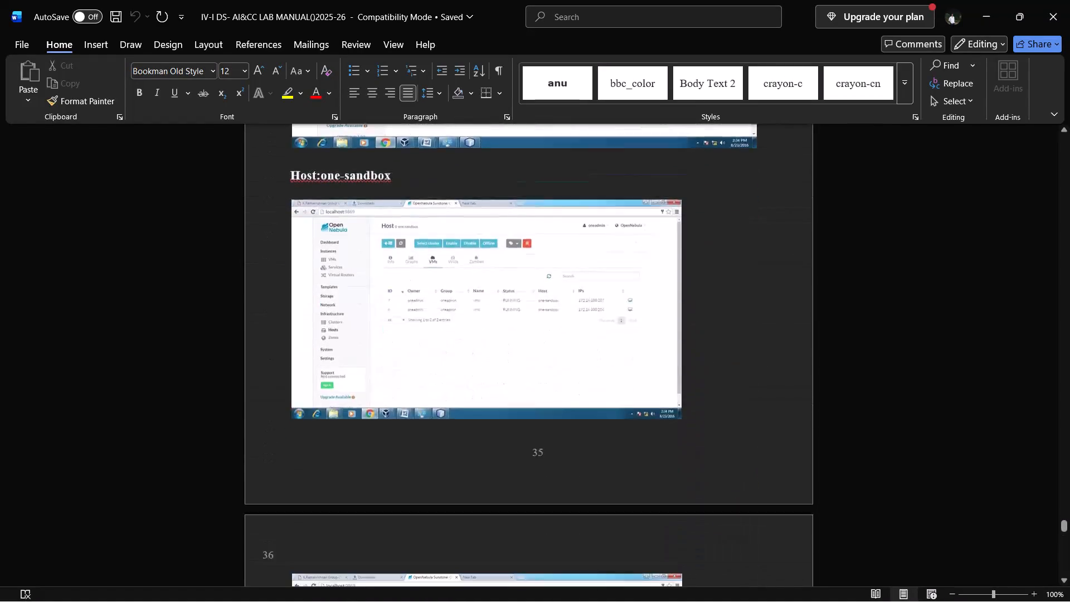
{"action": "scroll", "coordinate": [649, 236], "scroll_direction": "down", "scroll_amount": 12}
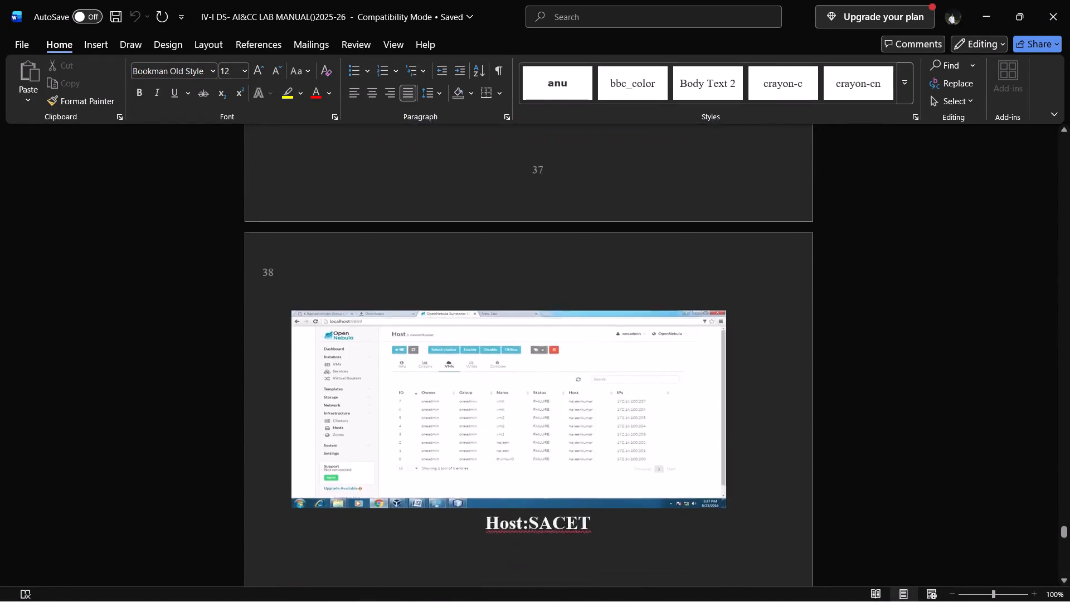
Review EX.NO:5 on launching a virtual machine with TryStack, from its aim through the network, instance and access steps.
{"action": "scroll", "coordinate": [649, 236], "scroll_direction": "down", "scroll_amount": 15}
{"action": "scroll", "coordinate": [649, 236], "scroll_direction": "up", "scroll_amount": 1}
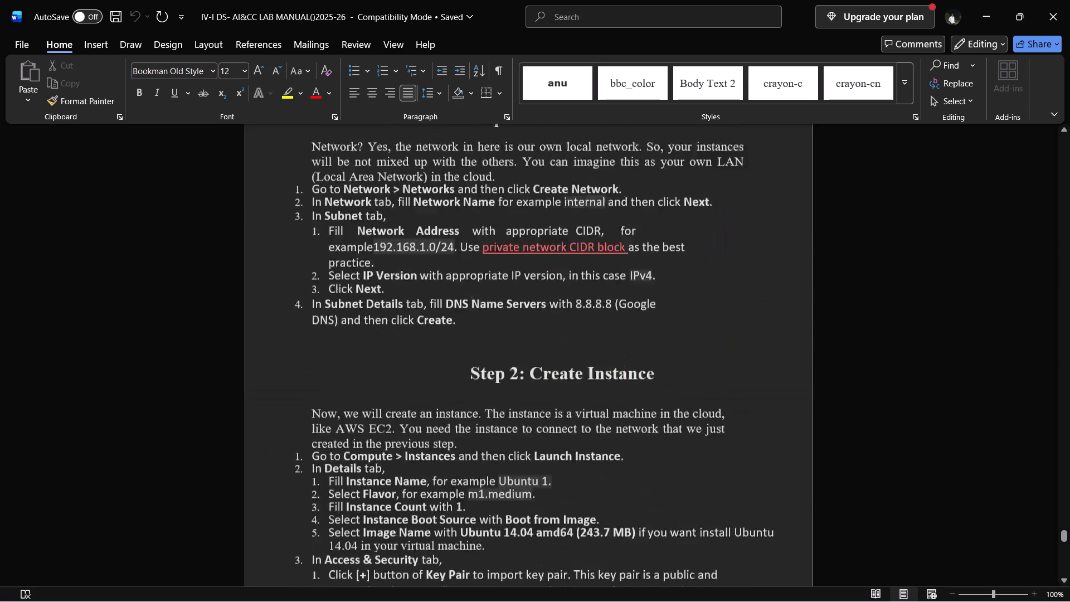
{"action": "scroll", "coordinate": [649, 236], "scroll_direction": "down", "scroll_amount": 8}
{"action": "scroll", "coordinate": [649, 236], "scroll_direction": "up", "scroll_amount": 1}
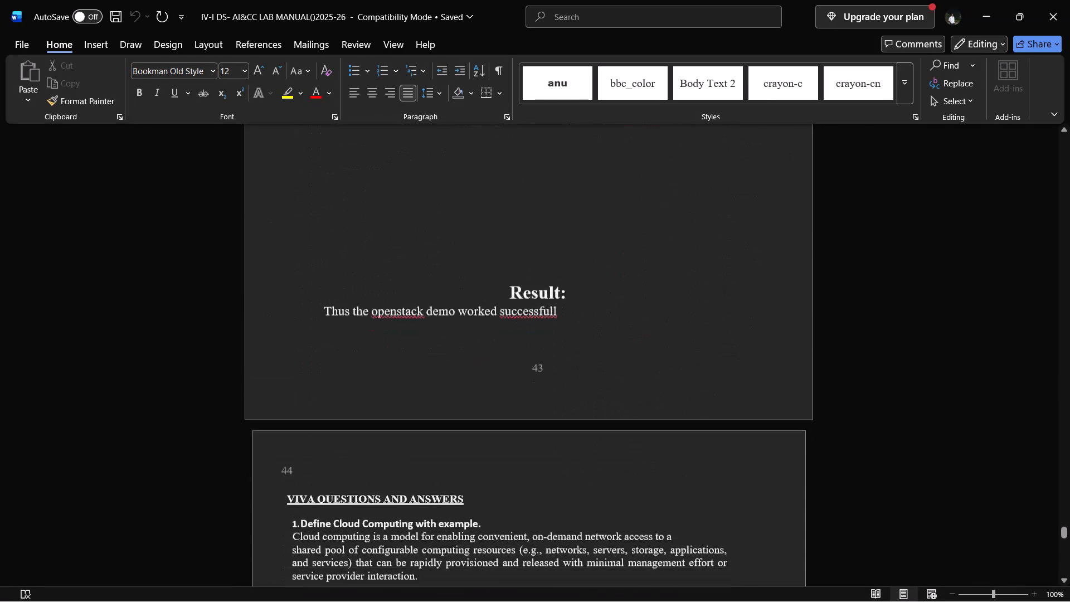
{"action": "scroll", "coordinate": [649, 236], "scroll_direction": "up", "scroll_amount": 8}
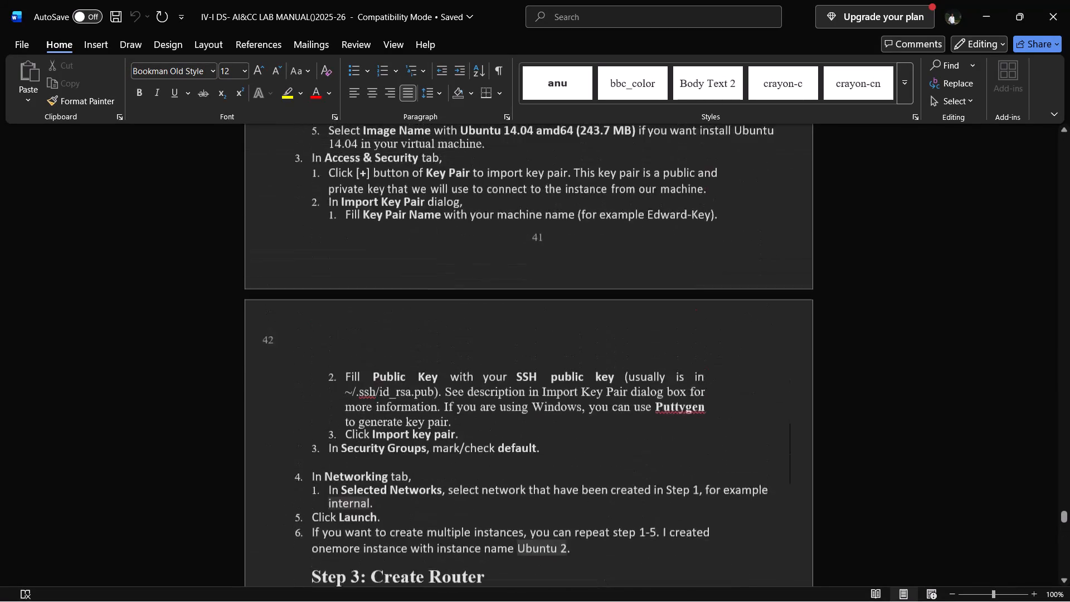
{"action": "scroll", "coordinate": [649, 236], "scroll_direction": "up", "scroll_amount": 12}
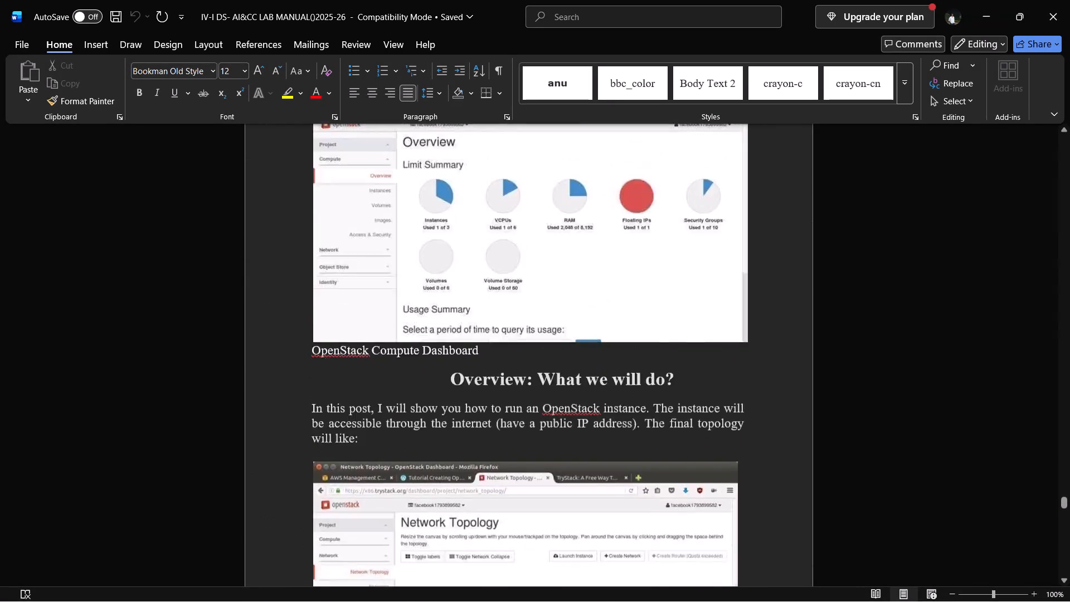
{"action": "scroll", "coordinate": [649, 236], "scroll_direction": "up", "scroll_amount": 8}
{"action": "scroll", "coordinate": [649, 236], "scroll_direction": "down", "scroll_amount": 4}
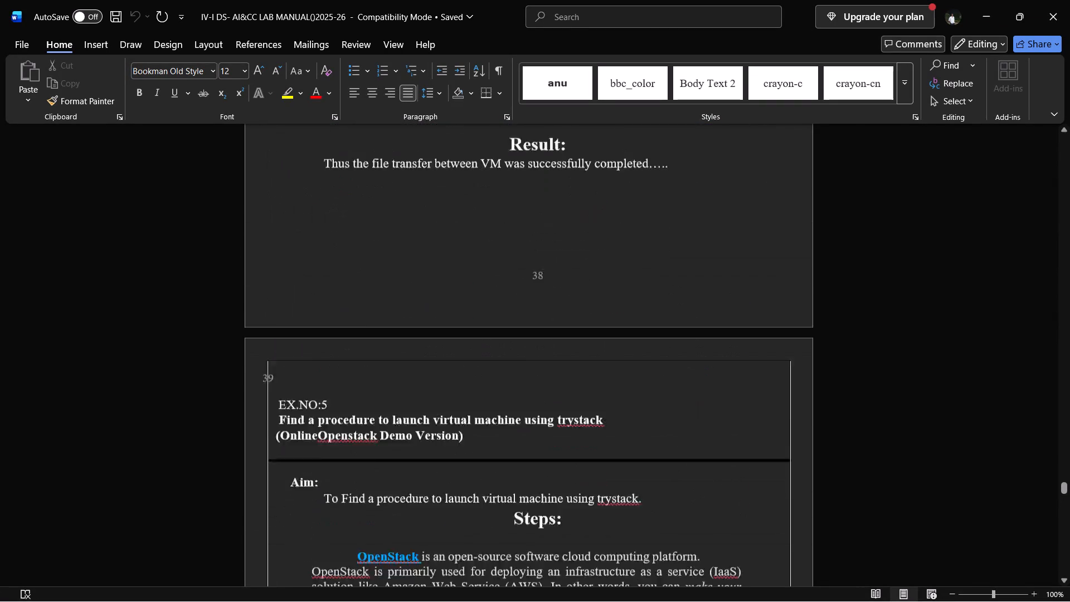
{"action": "scroll", "coordinate": [649, 236], "scroll_direction": "down", "scroll_amount": 20}
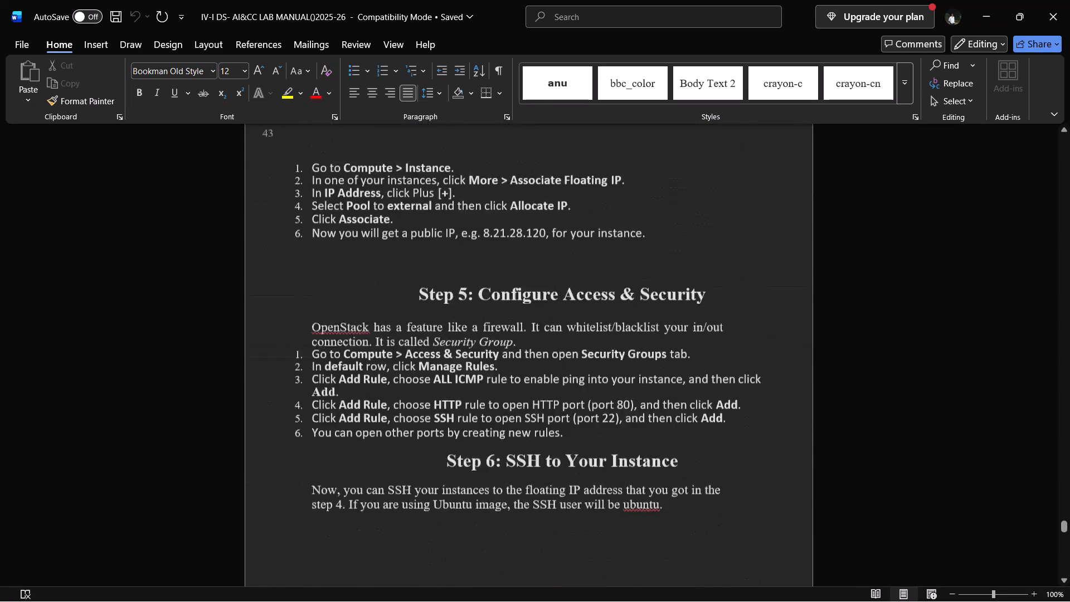
Skim the viva questions and answers from page 44 to the end of the manual on page 51.
{"action": "scroll", "coordinate": [649, 236], "scroll_direction": "down", "scroll_amount": 15}
{"action": "scroll", "coordinate": [649, 236], "scroll_direction": "down", "scroll_amount": 10}
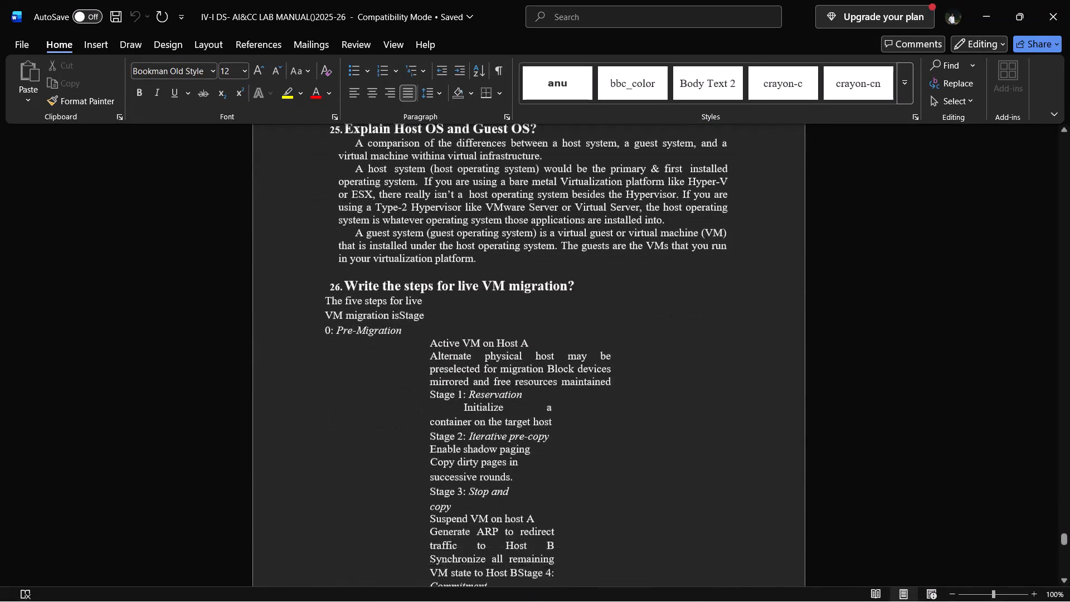
{"action": "scroll", "coordinate": [649, 236], "scroll_direction": "down", "scroll_amount": 14}
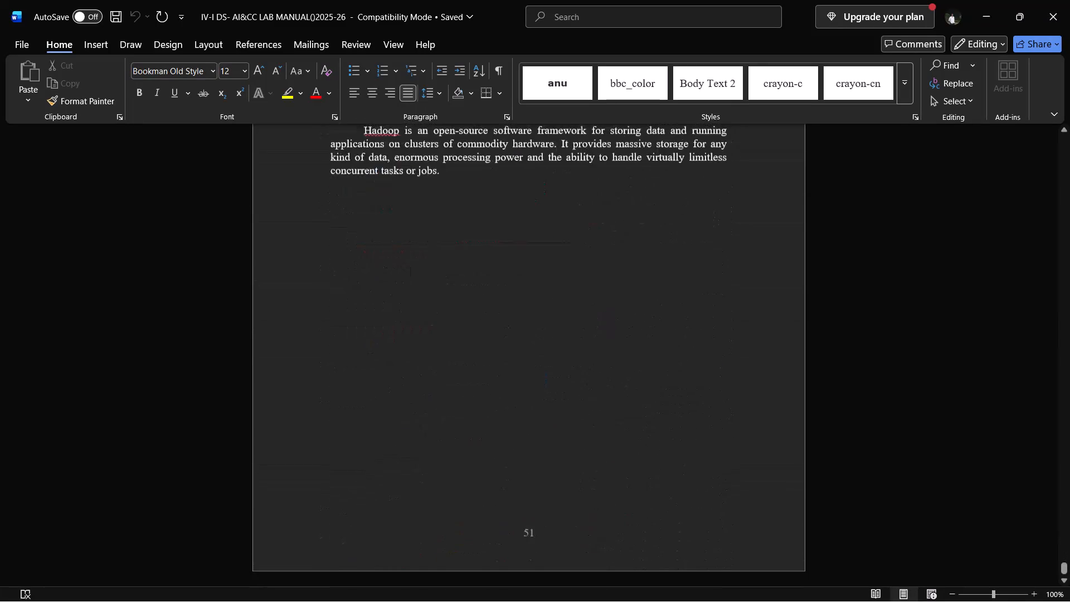
{"action": "scroll", "coordinate": [649, 236], "scroll_direction": "down", "scroll_amount": 1}
{"action": "scroll", "coordinate": [649, 236], "scroll_direction": "up", "scroll_amount": 12}
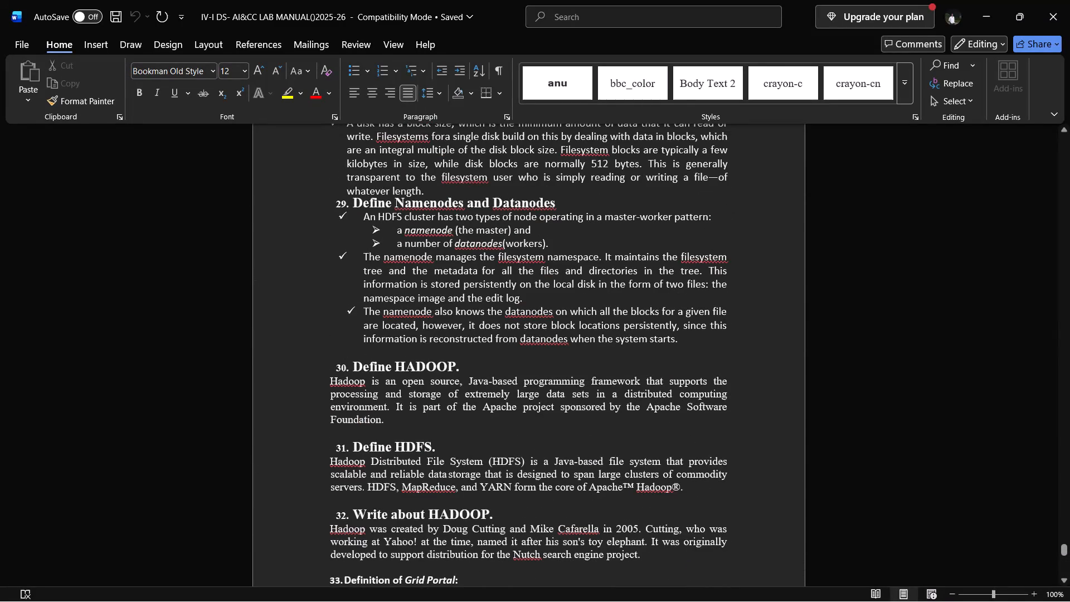
Create a new blank document.
{"action": "left_click", "coordinate": [20, 43]}
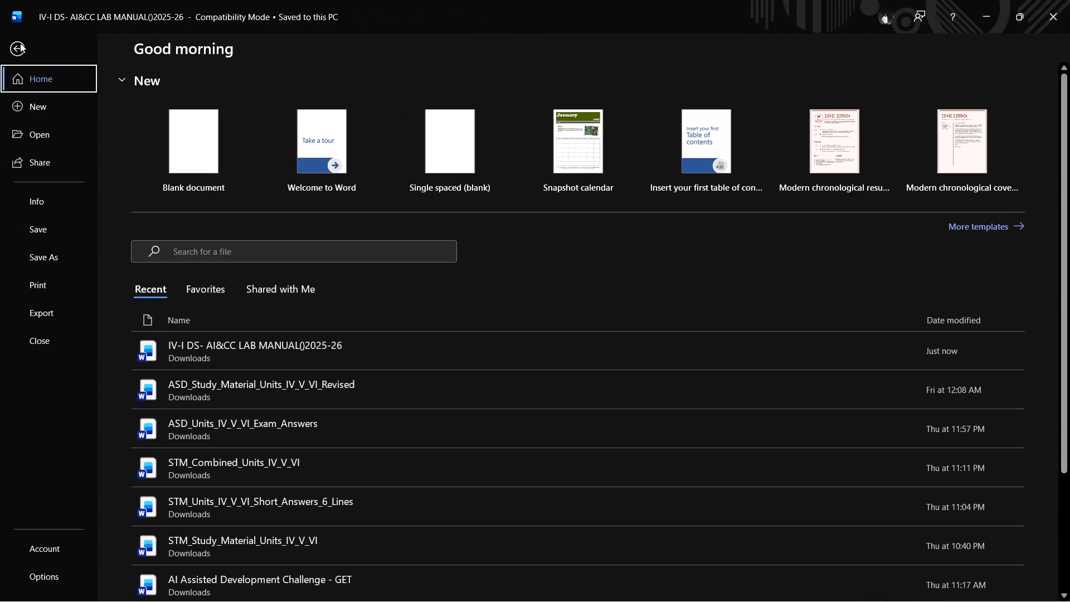
{"action": "left_click", "coordinate": [216, 187]}
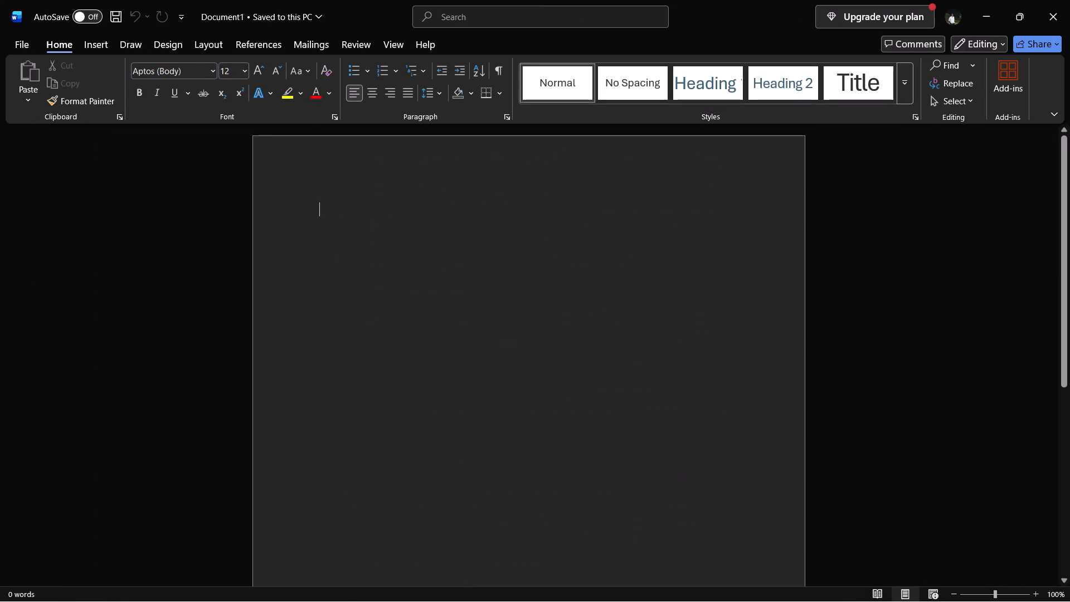
Apply the Narrow margins preset to the blank document.
{"action": "left_click", "coordinate": [136, 45]}
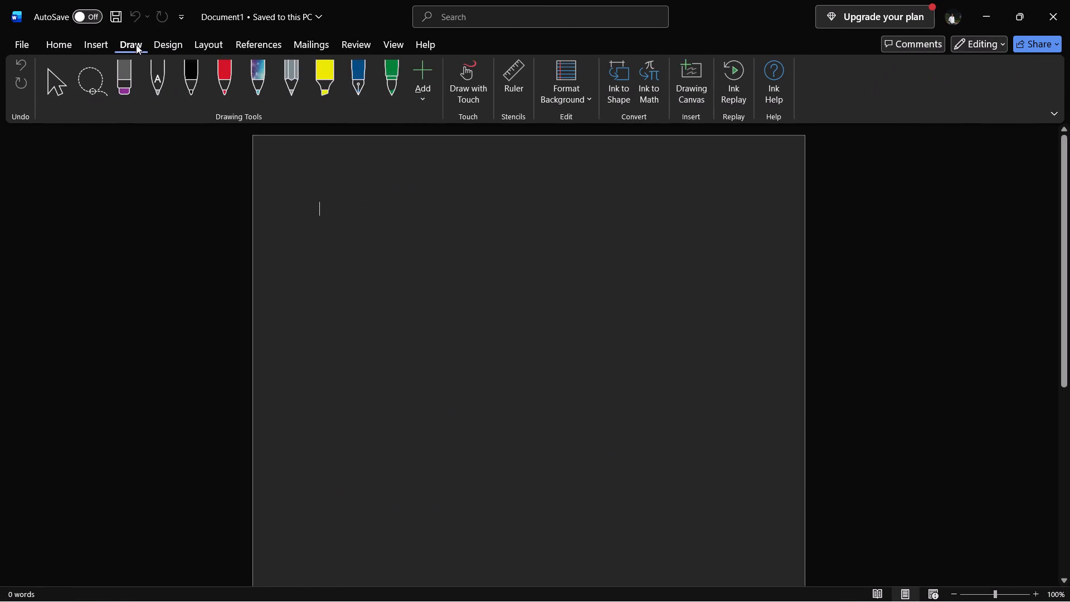
{"action": "left_click", "coordinate": [89, 42]}
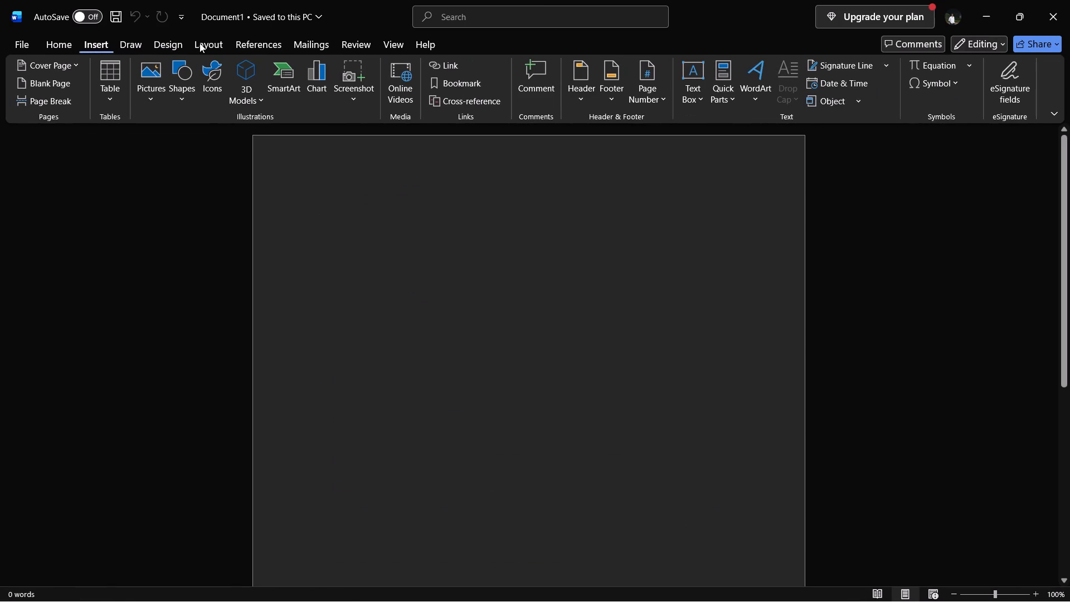
{"action": "left_click", "coordinate": [210, 42]}
{"action": "left_click", "coordinate": [30, 96]}
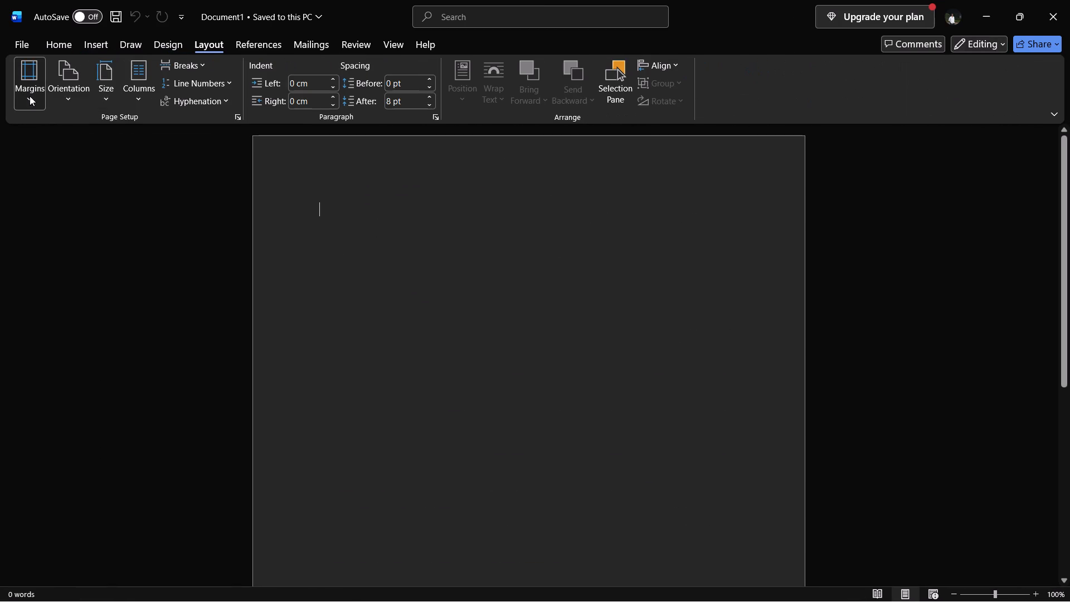
{"action": "left_click", "coordinate": [33, 187]}
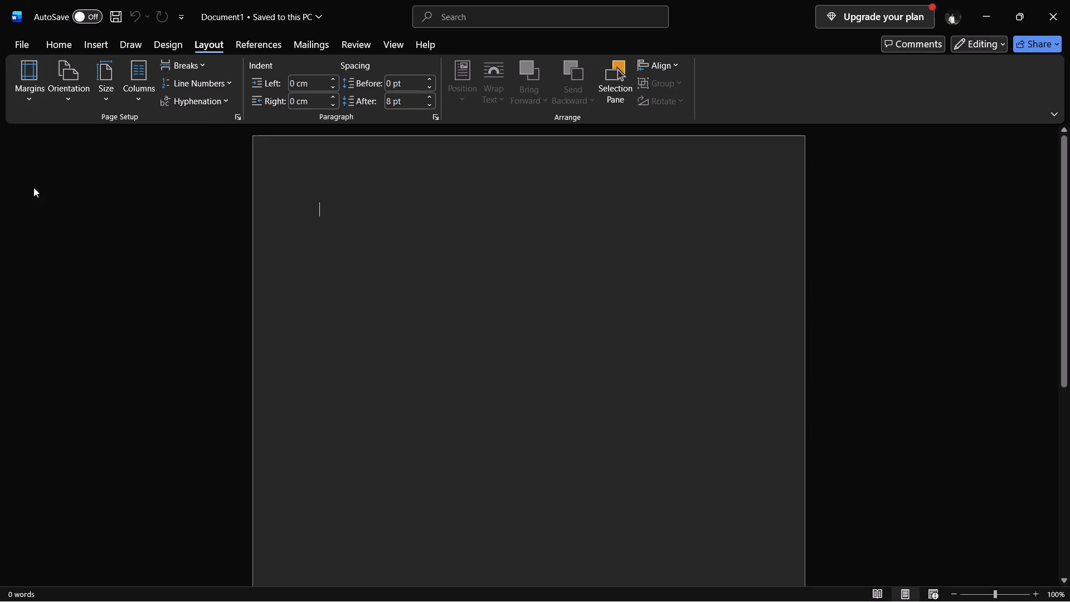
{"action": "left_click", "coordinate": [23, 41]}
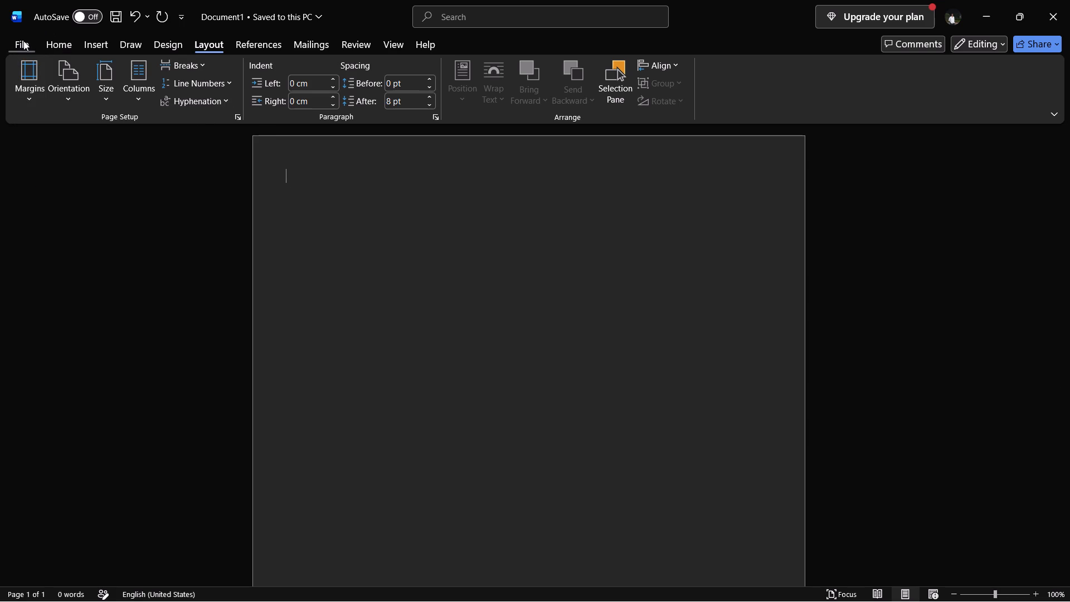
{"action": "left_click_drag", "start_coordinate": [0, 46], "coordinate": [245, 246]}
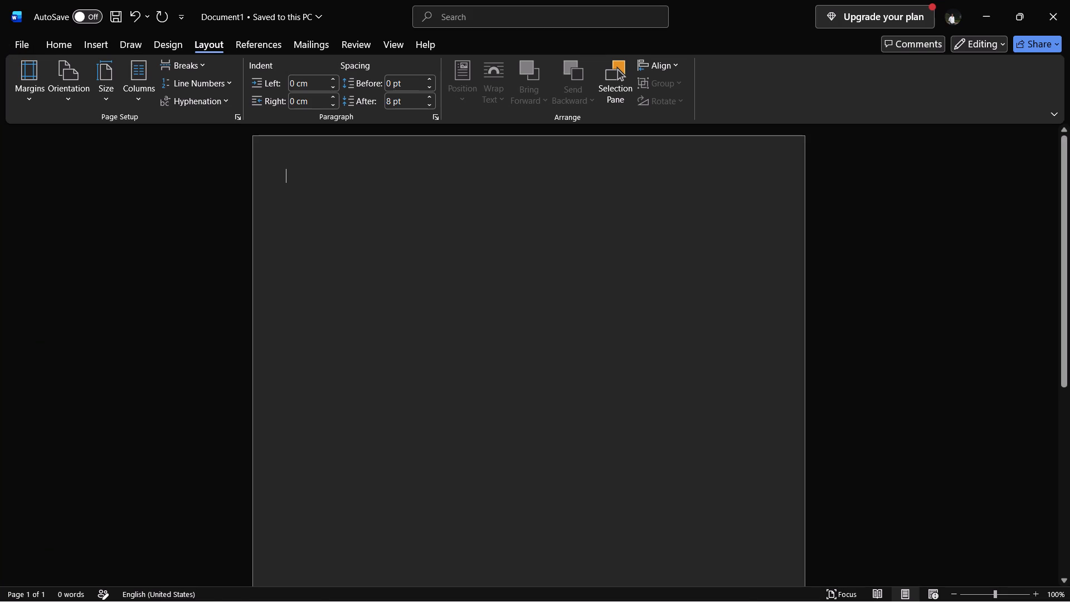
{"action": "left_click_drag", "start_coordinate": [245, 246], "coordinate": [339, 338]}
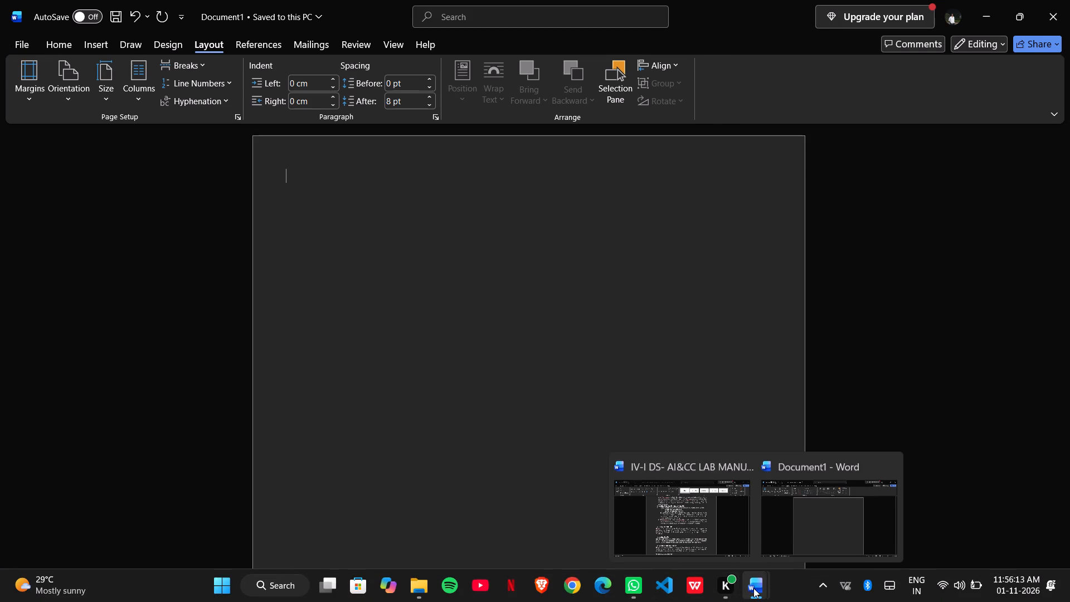
Copy the Oracle VM VirtualBox 5.0.20 Setup welcome picture from page 15 of the lab manual into the new blank document.
{"action": "left_click", "coordinate": [716, 540]}
{"action": "scroll", "coordinate": [601, 368], "scroll_direction": "up", "scroll_amount": 7}
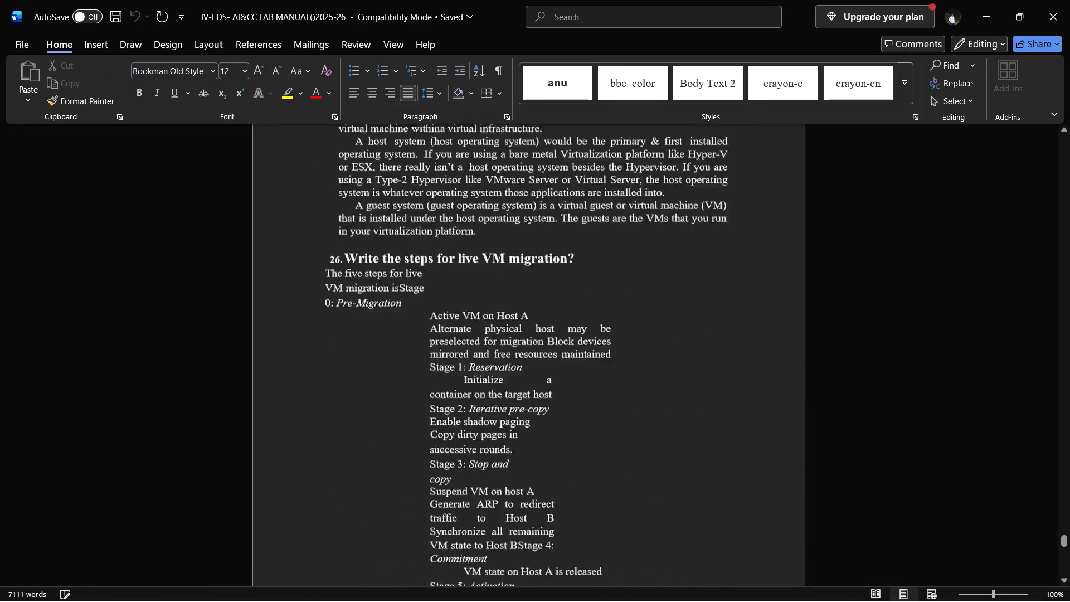
{"action": "scroll", "coordinate": [601, 368], "scroll_direction": "up", "scroll_amount": 20}
{"action": "scroll", "coordinate": [601, 368], "scroll_direction": "up", "scroll_amount": 20}
{"action": "scroll", "coordinate": [601, 368], "scroll_direction": "up", "scroll_amount": 4}
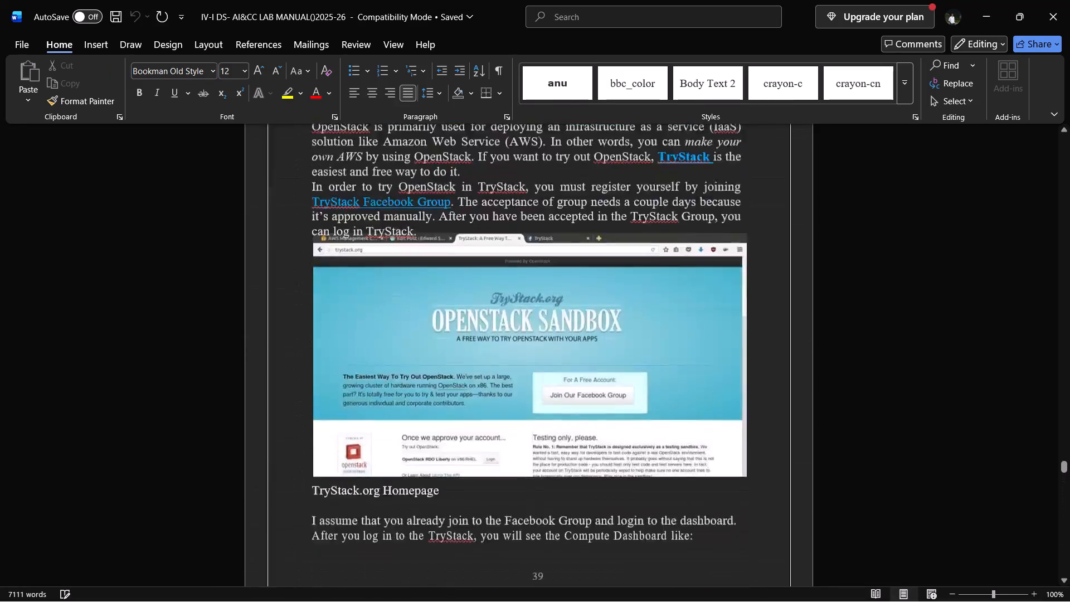
{"action": "scroll", "coordinate": [601, 368], "scroll_direction": "up", "scroll_amount": 20}
{"action": "scroll", "coordinate": [601, 368], "scroll_direction": "up", "scroll_amount": 5}
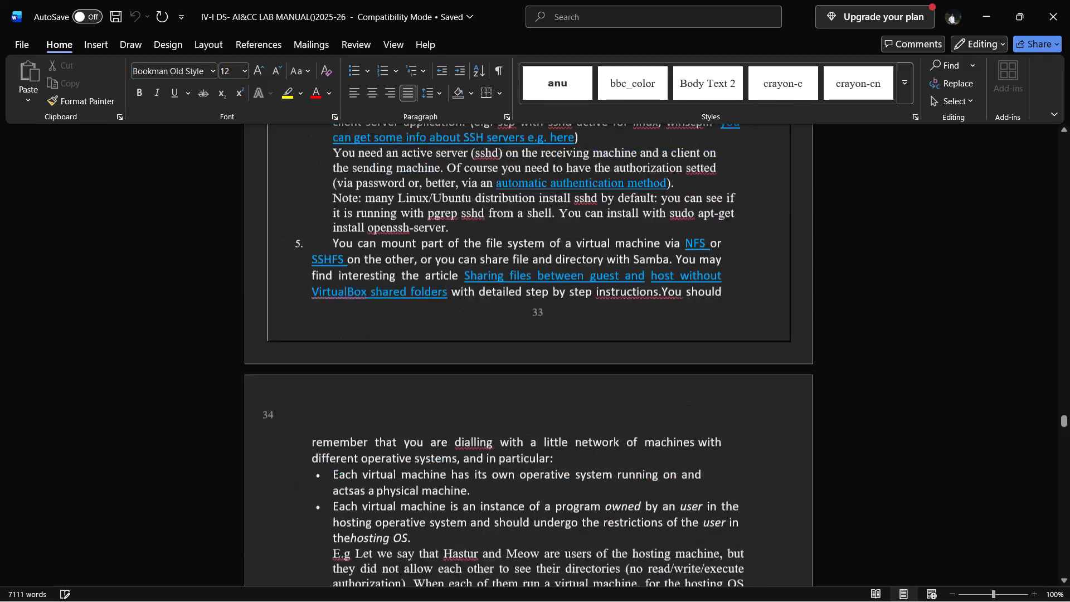
{"action": "scroll", "coordinate": [601, 368], "scroll_direction": "up", "scroll_amount": 20}
{"action": "scroll", "coordinate": [601, 368], "scroll_direction": "up", "scroll_amount": 20}
{"action": "scroll", "coordinate": [601, 368], "scroll_direction": "up", "scroll_amount": 2}
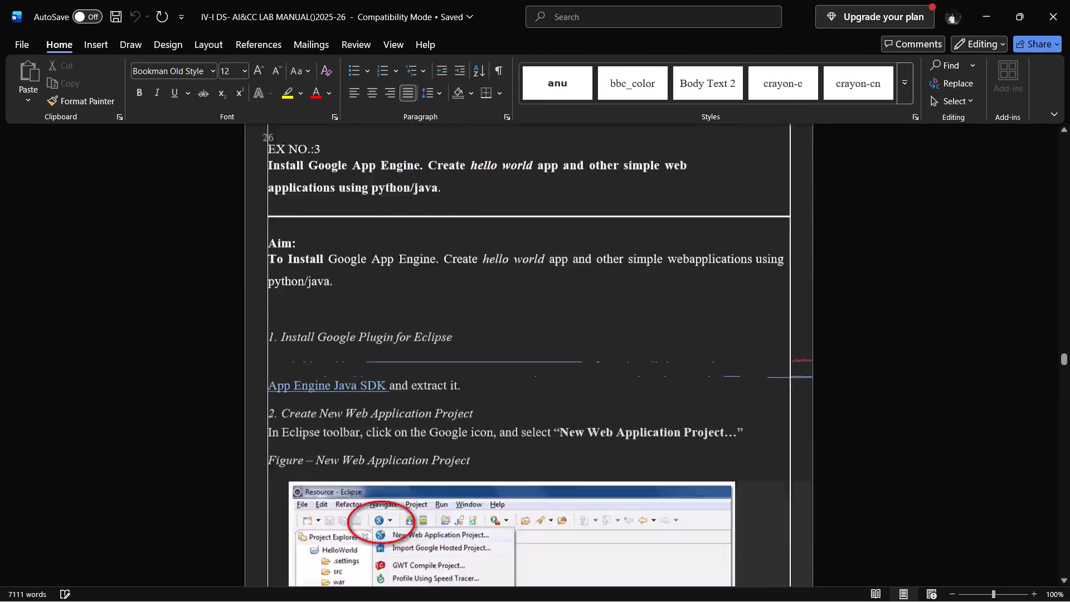
{"action": "scroll", "coordinate": [601, 368], "scroll_direction": "up", "scroll_amount": 5}
{"action": "scroll", "coordinate": [601, 368], "scroll_direction": "up", "scroll_amount": 20}
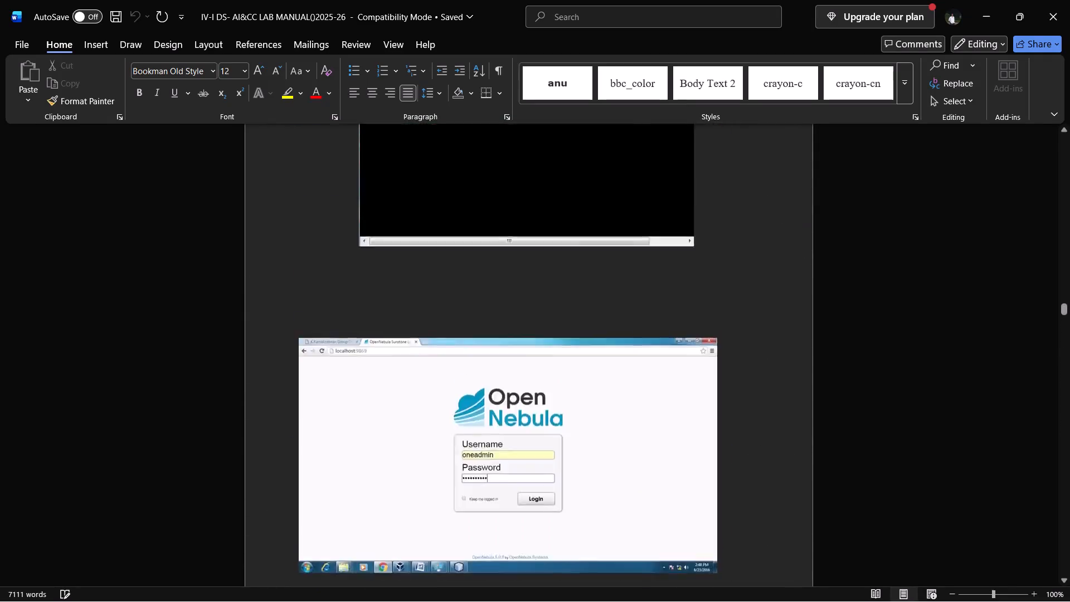
{"action": "scroll", "coordinate": [601, 368], "scroll_direction": "up", "scroll_amount": 20}
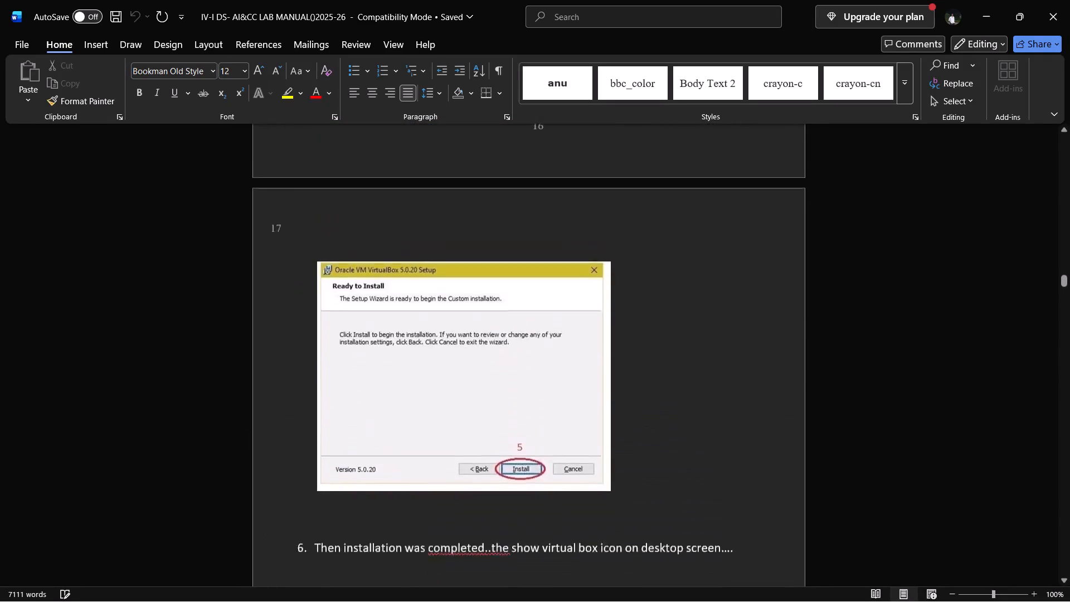
{"action": "scroll", "coordinate": [601, 368], "scroll_direction": "up", "scroll_amount": 8}
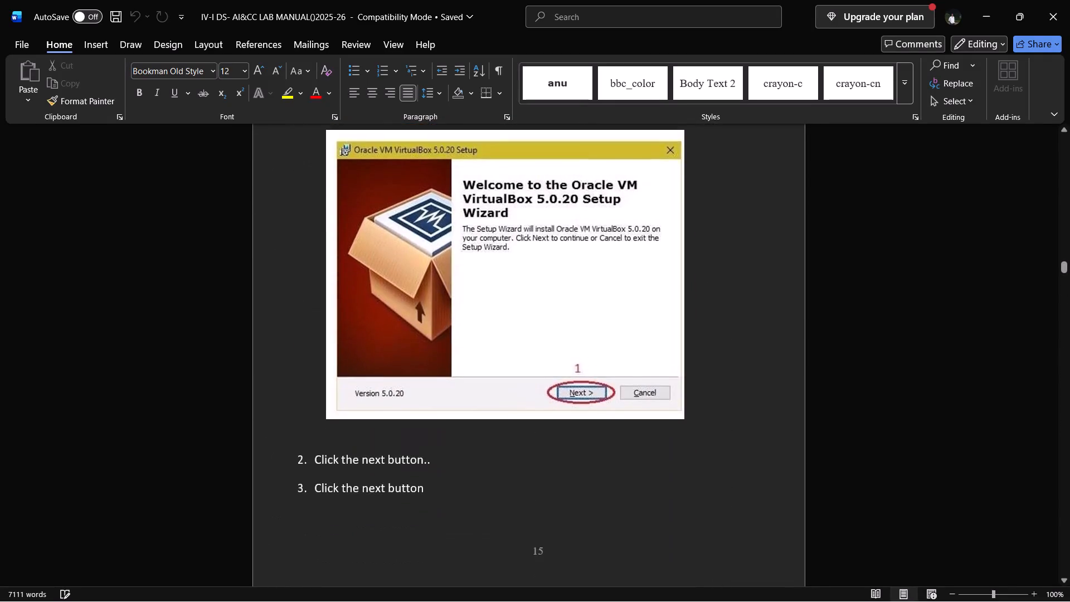
{"action": "left_click", "coordinate": [549, 305]}
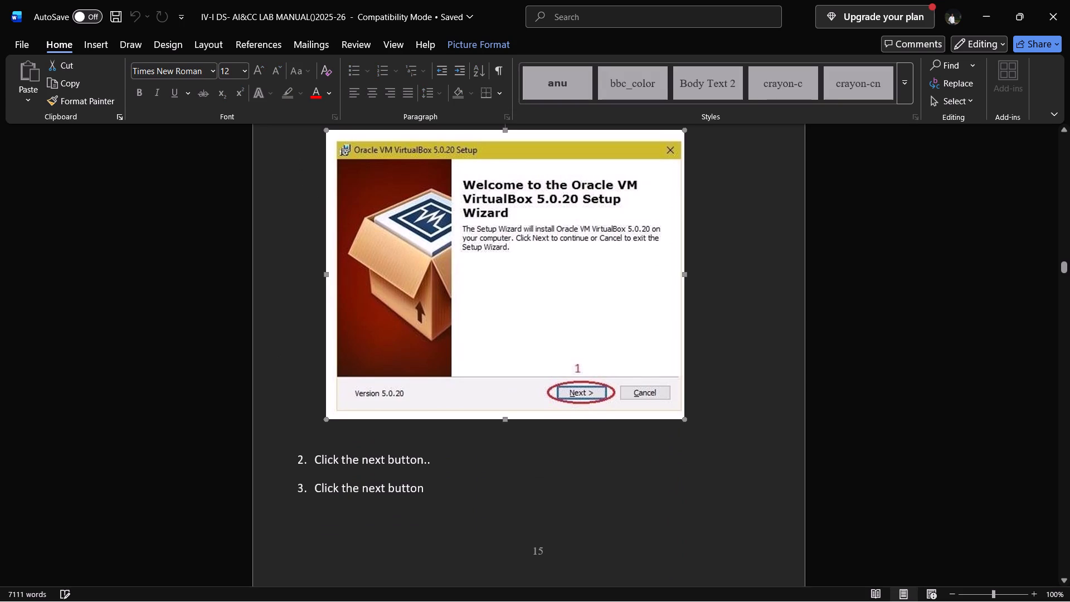
{"action": "key", "text": "ctrl+c"}
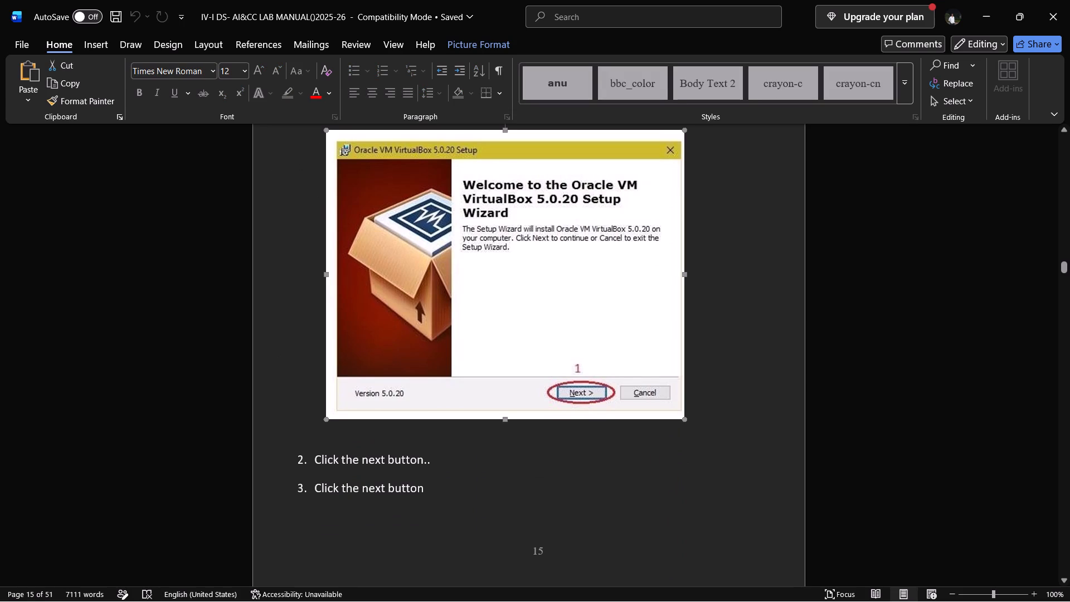
{"action": "key", "text": "alt+Tab"}
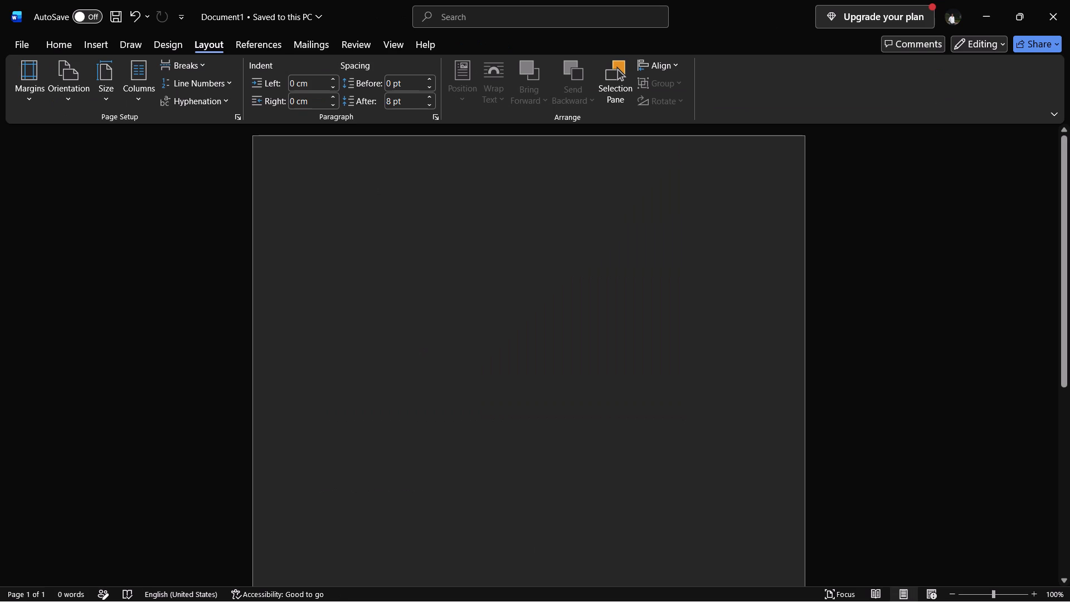
{"action": "key", "text": "ctrl+v"}
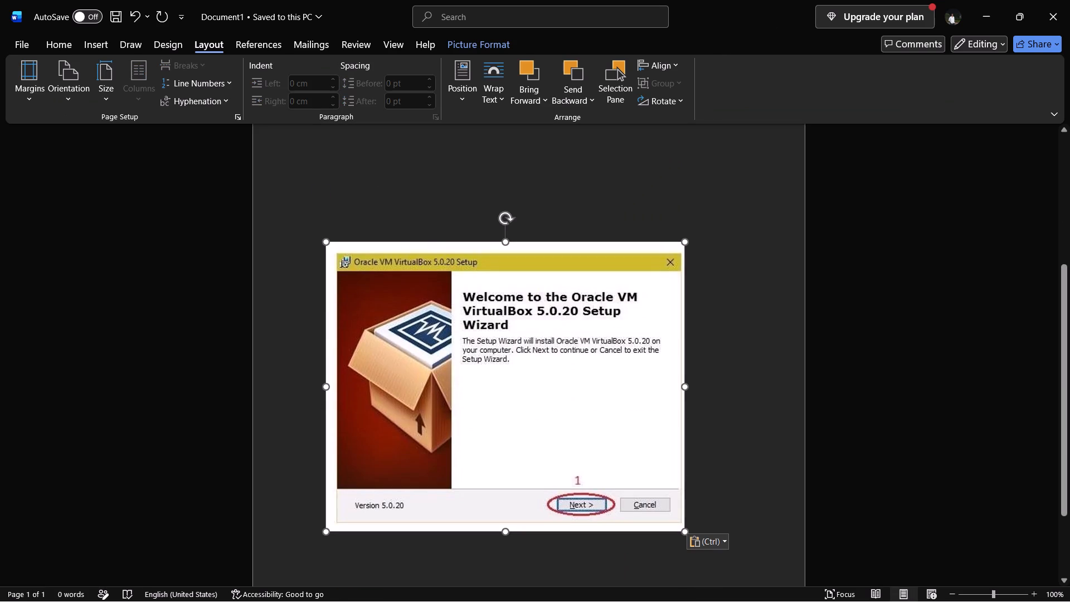
Shrink the pasted VirtualBox welcome picture in both height and width.
{"action": "left_click_drag", "start_coordinate": [508, 531], "coordinate": [505, 448]}
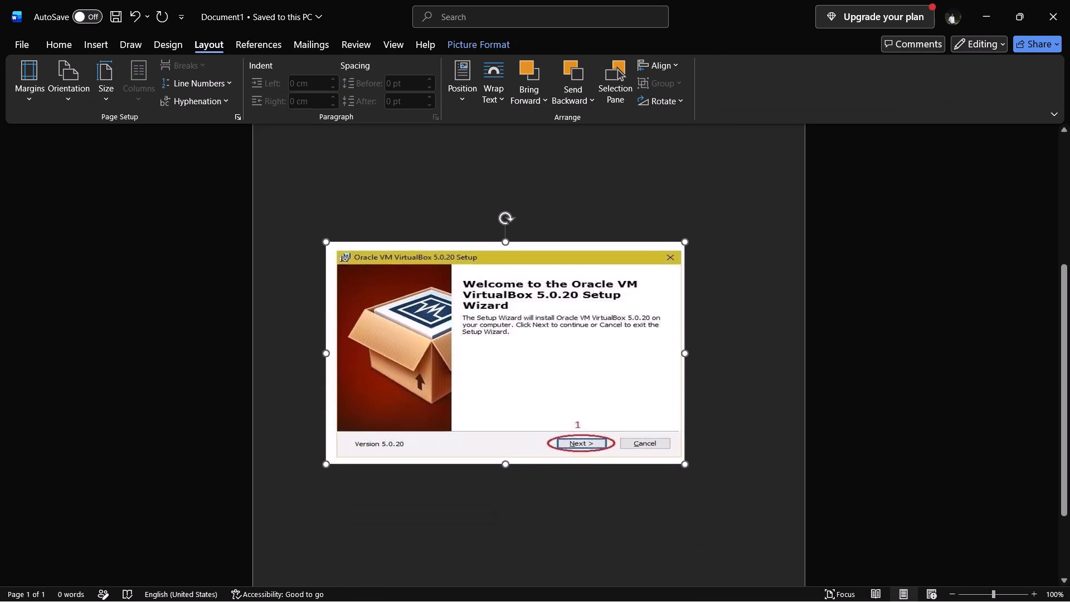
{"action": "left_click_drag", "start_coordinate": [505, 448], "coordinate": [504, 420]}
{"action": "left_click_drag", "start_coordinate": [687, 329], "coordinate": [579, 342]}
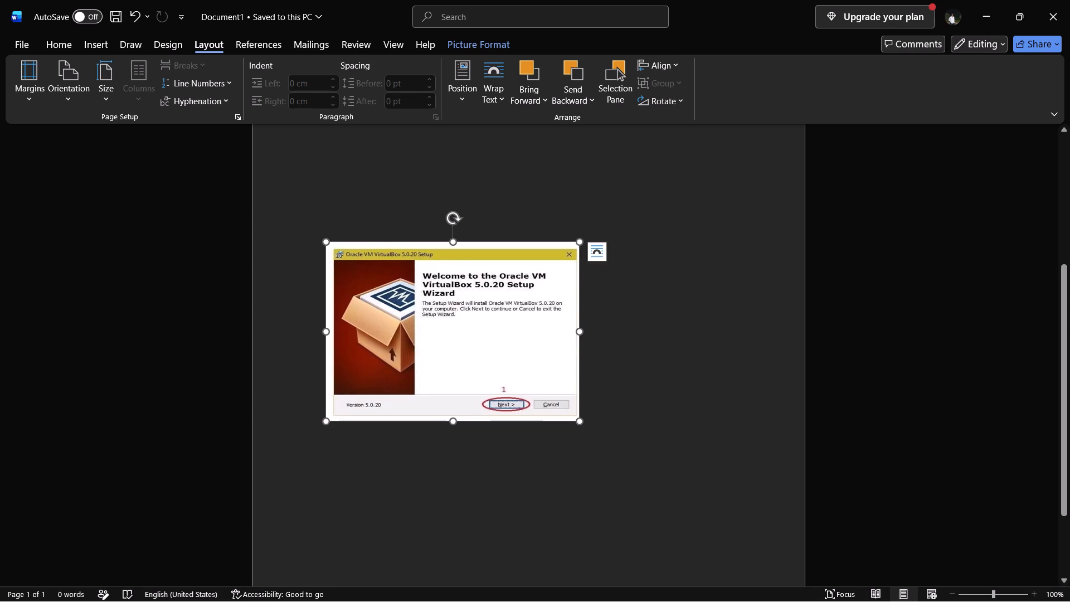
Move the VirtualBox welcome picture to the page's upper-left corner, aligned with the top margin and slightly outside the left margin.
{"action": "scroll", "coordinate": [714, 234], "scroll_direction": "up", "scroll_amount": 5}
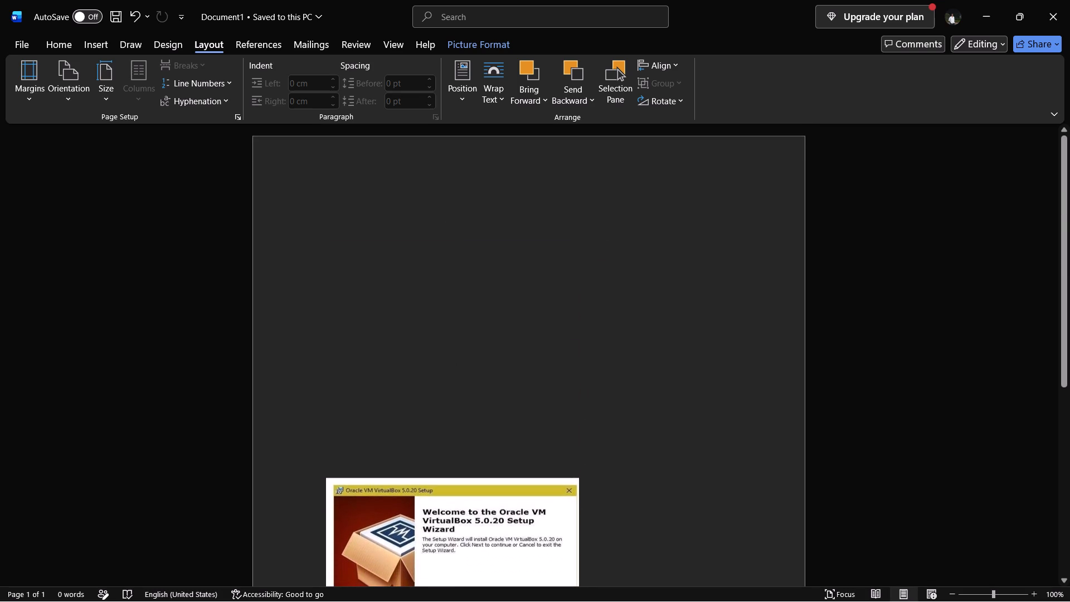
{"action": "left_click_drag", "start_coordinate": [442, 529], "coordinate": [402, 211]}
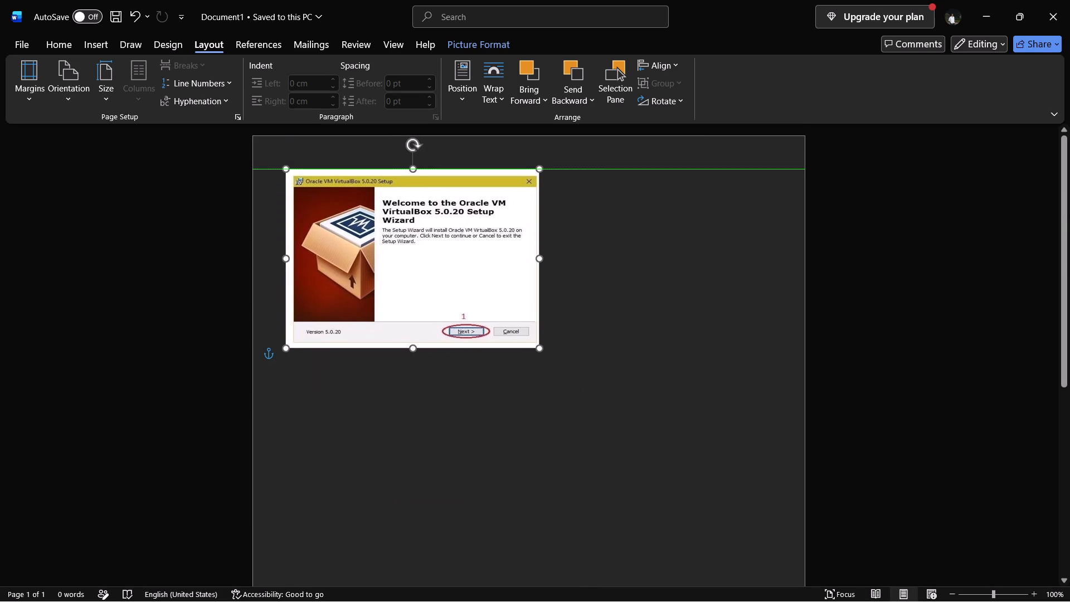
{"action": "left_click_drag", "start_coordinate": [402, 211], "coordinate": [397, 211]}
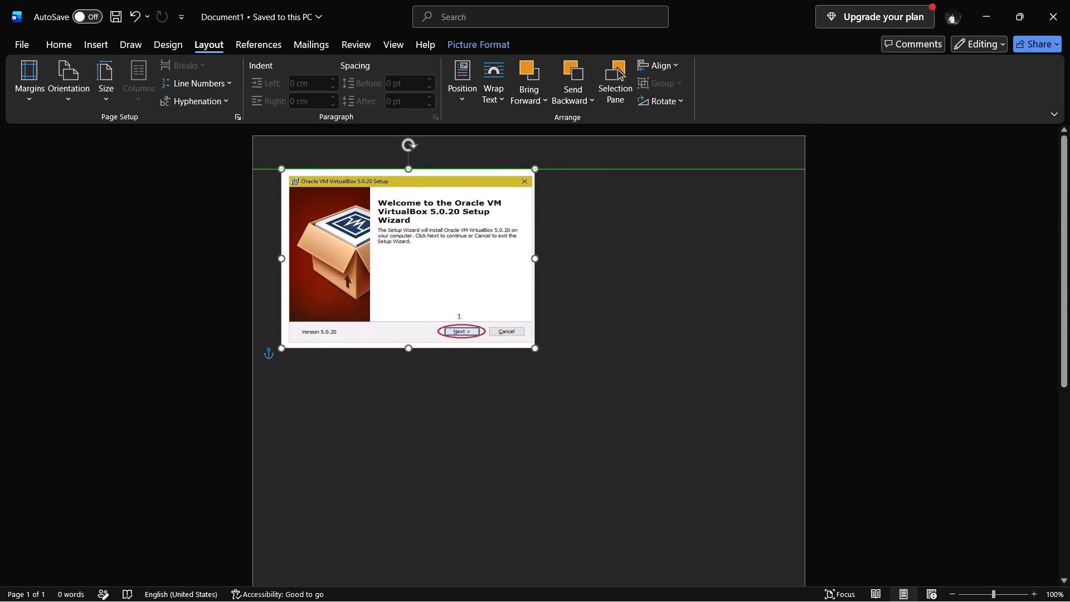
{"action": "left_click_drag", "start_coordinate": [397, 211], "coordinate": [383, 211]}
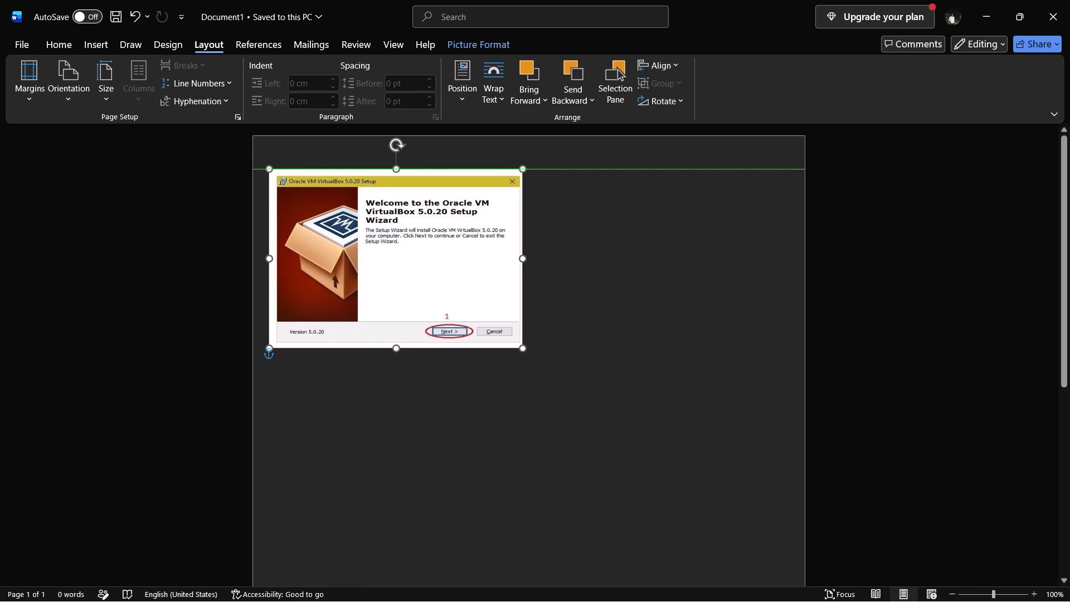
{"action": "left_click_drag", "start_coordinate": [389, 188], "coordinate": [397, 190]}
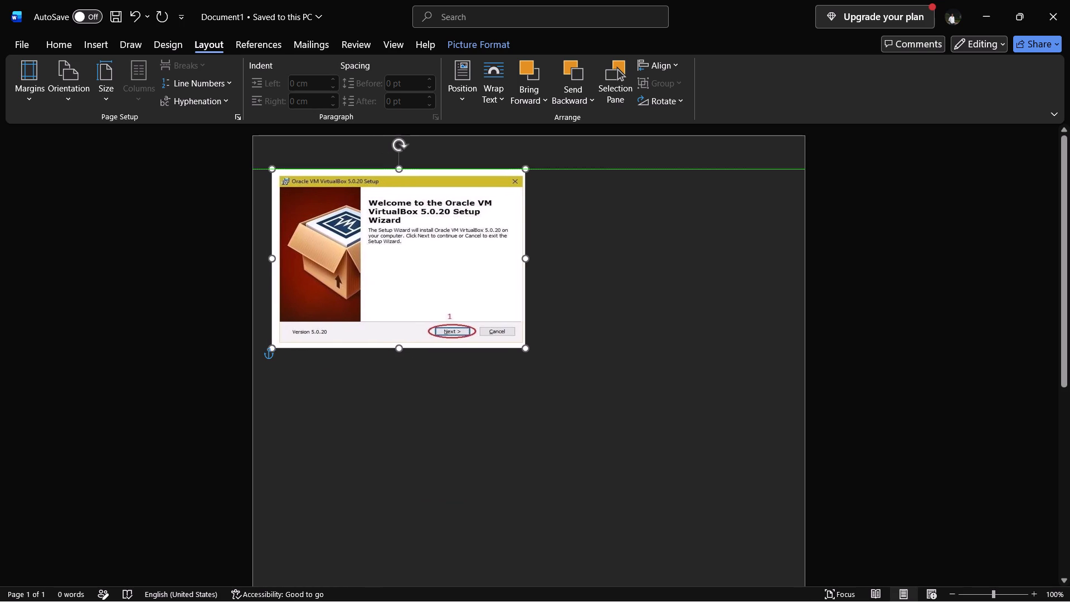
{"action": "left_click_drag", "start_coordinate": [397, 190], "coordinate": [400, 185]}
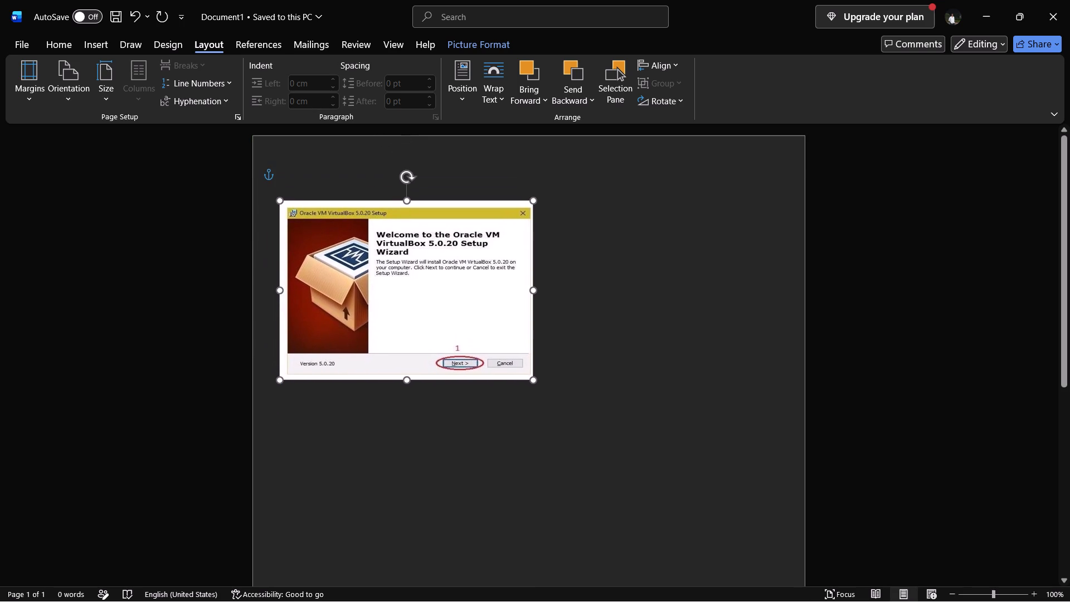
{"action": "left_click_drag", "start_coordinate": [400, 185], "coordinate": [398, 151]}
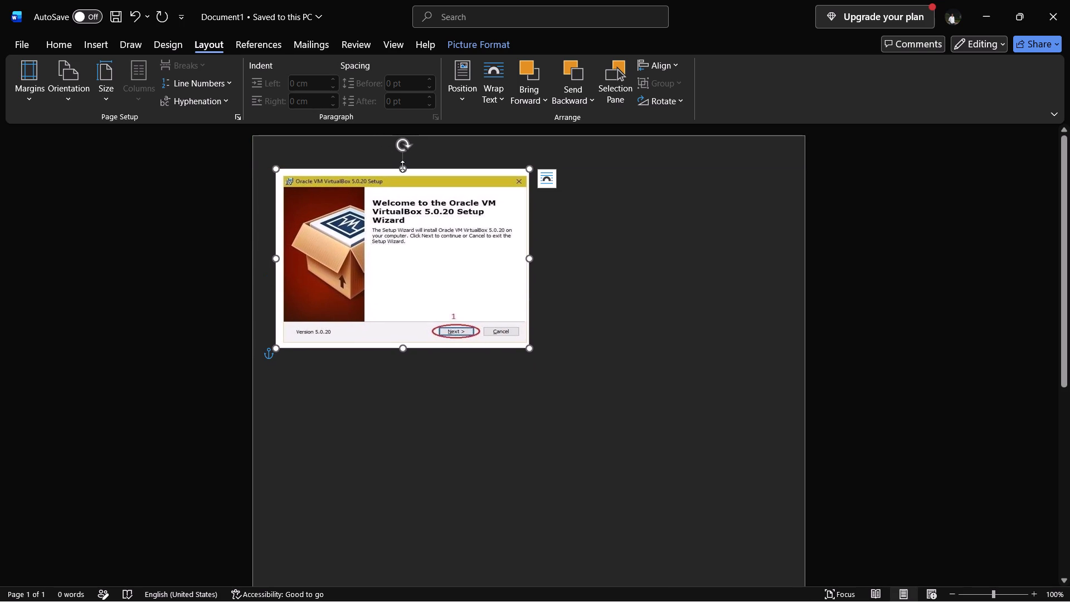
{"action": "left_click", "coordinate": [404, 167]}
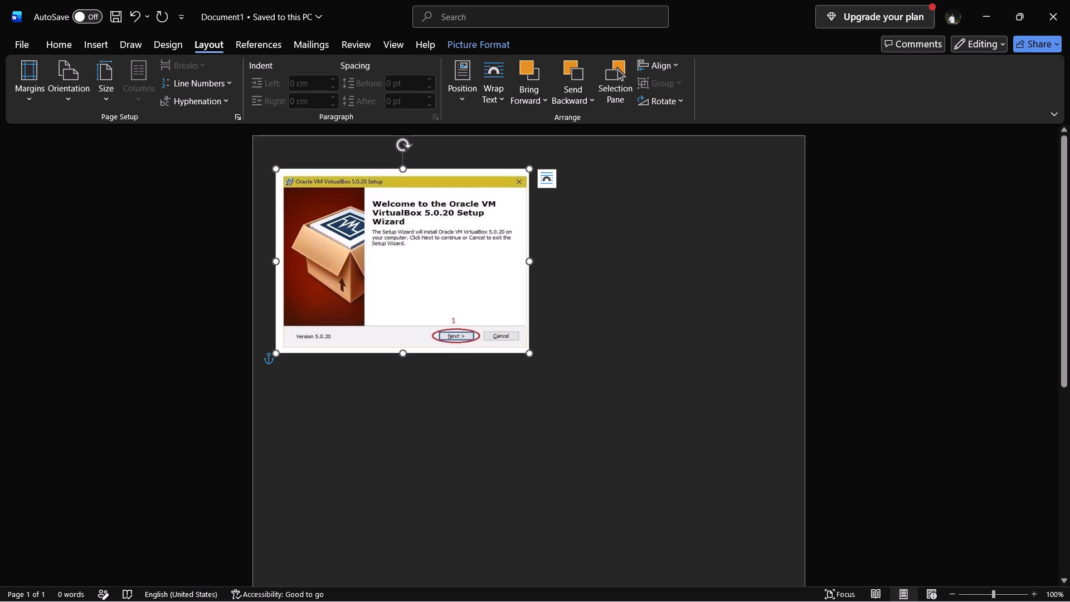
{"action": "left_click_drag", "start_coordinate": [413, 263], "coordinate": [397, 261]}
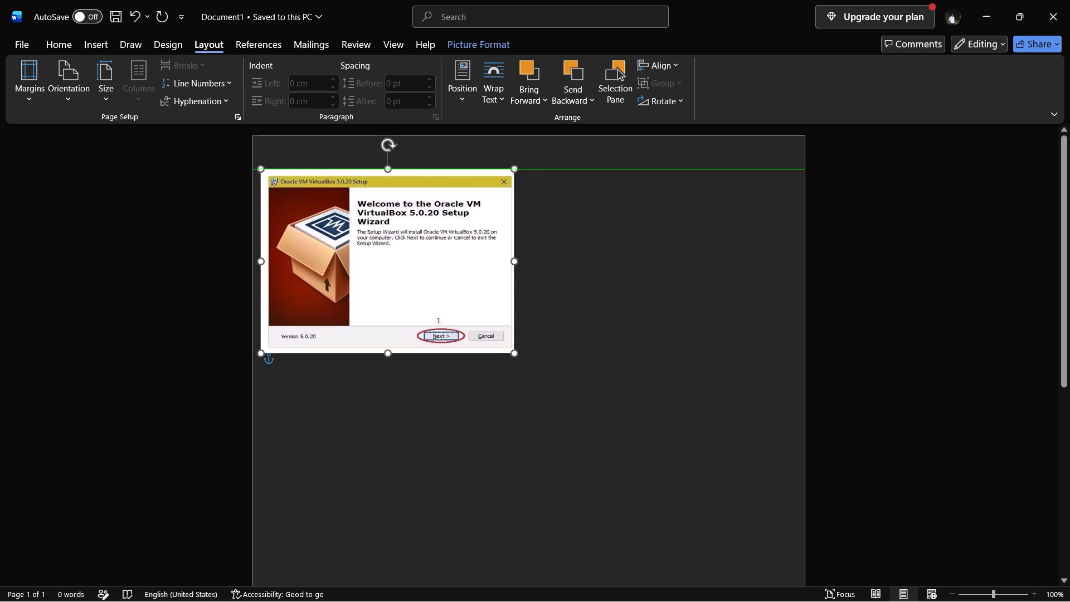
{"action": "left_click_drag", "start_coordinate": [397, 261], "coordinate": [402, 262]}
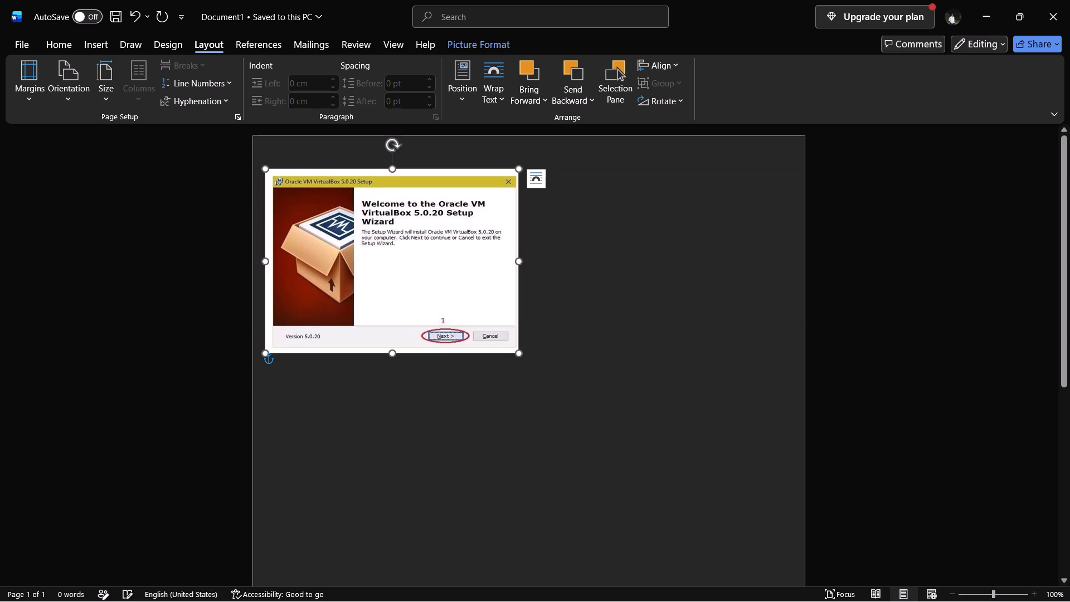
Reduce the VirtualBox welcome picture's width and height slightly more and deselect it.
{"action": "left_click_drag", "start_coordinate": [519, 264], "coordinate": [499, 265]}
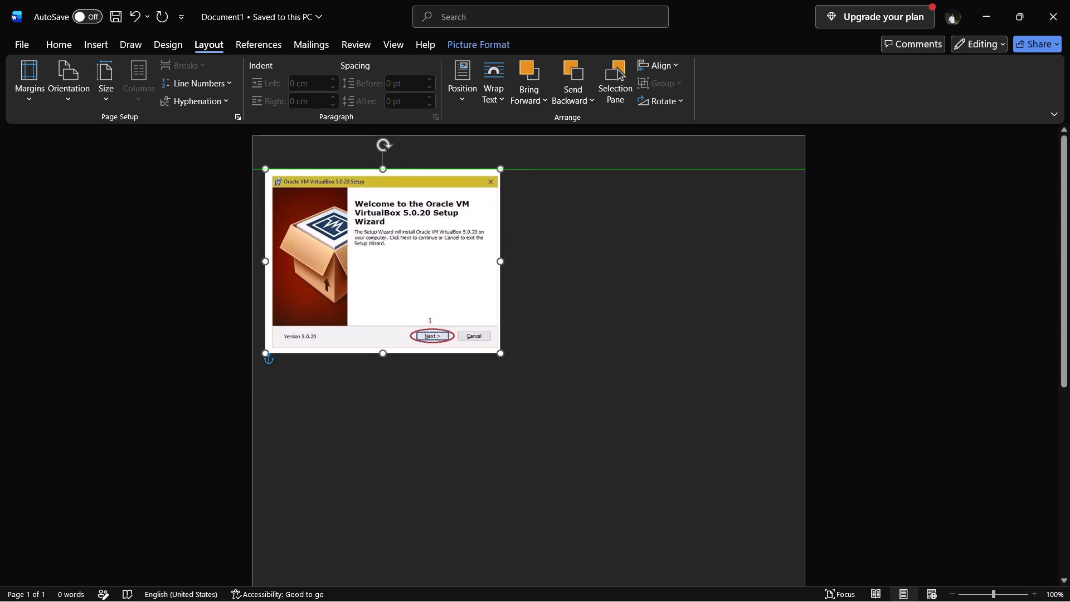
{"action": "left_click_drag", "start_coordinate": [499, 265], "coordinate": [498, 265]}
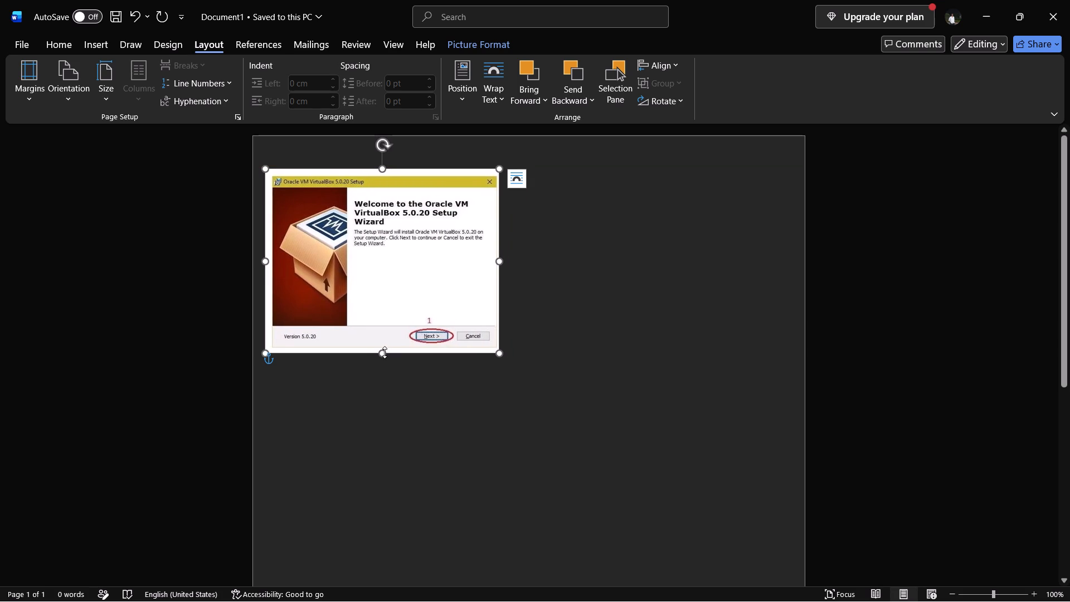
{"action": "left_click_drag", "start_coordinate": [385, 352], "coordinate": [385, 342]}
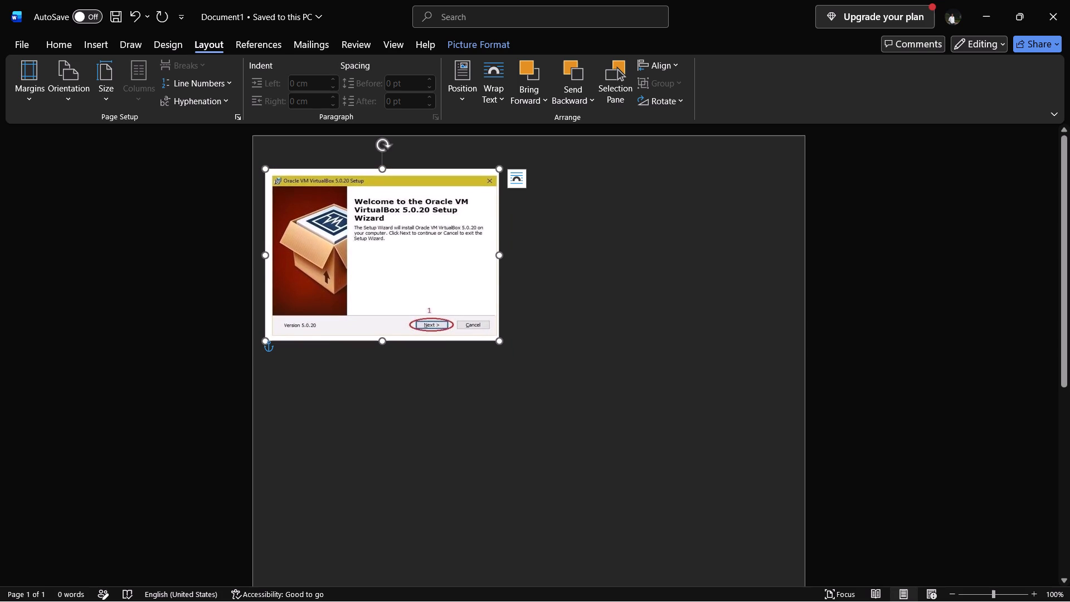
{"action": "left_click", "coordinate": [556, 267]}
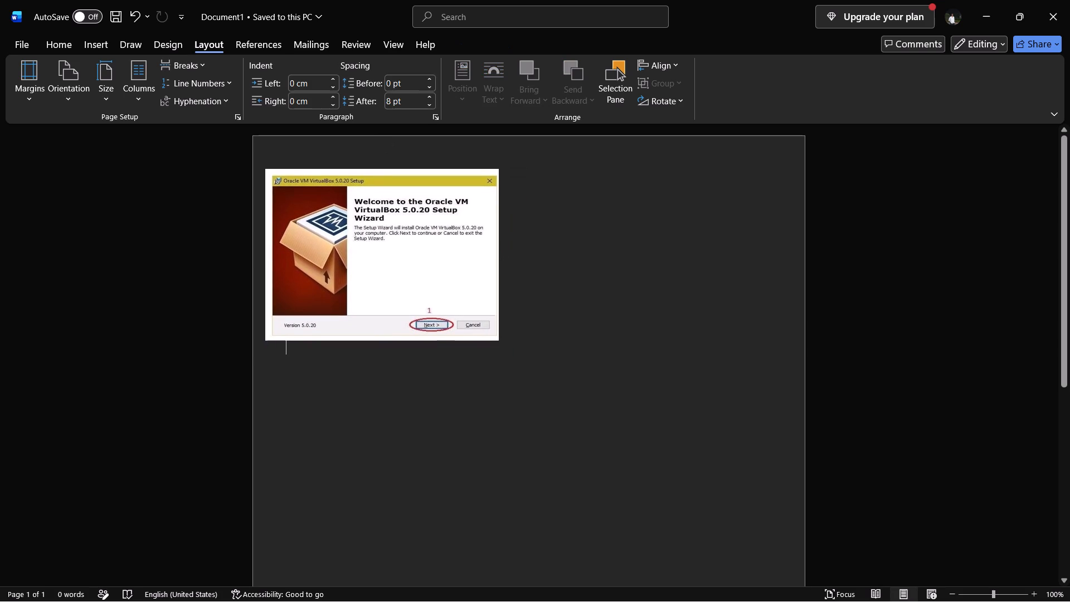
{"action": "left_click", "coordinate": [513, 180]}
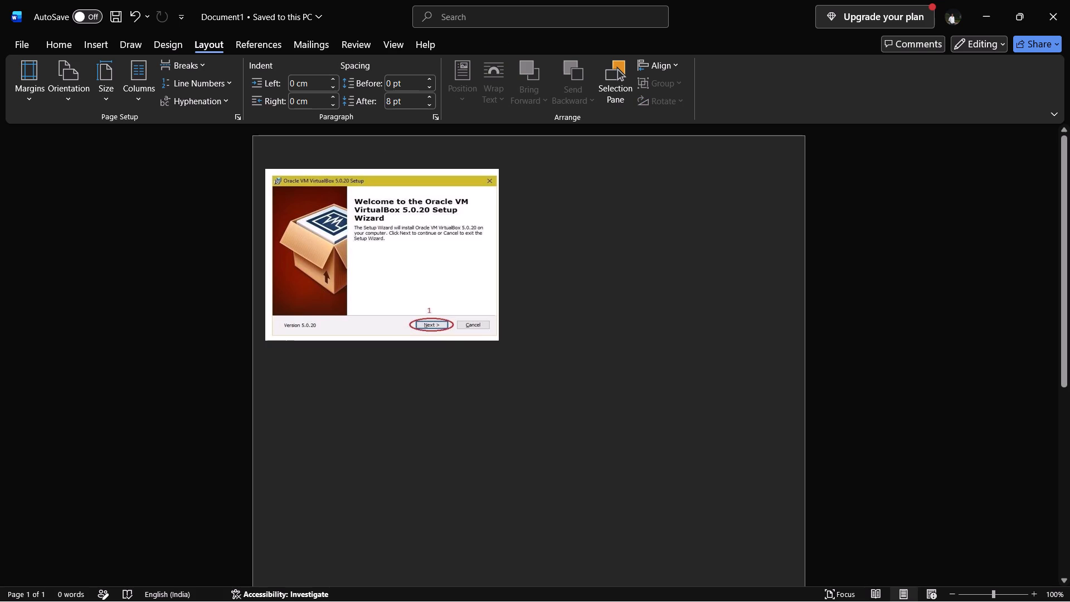
{"action": "left_click", "coordinate": [515, 179]}
Narrow the VirtualBox welcome picture slightly from its right side, keeping its height, and deselect it.
{"action": "left_click", "coordinate": [438, 256]}
{"action": "left_click_drag", "start_coordinate": [499, 255], "coordinate": [480, 256]}
{"action": "left_click", "coordinate": [500, 213]}
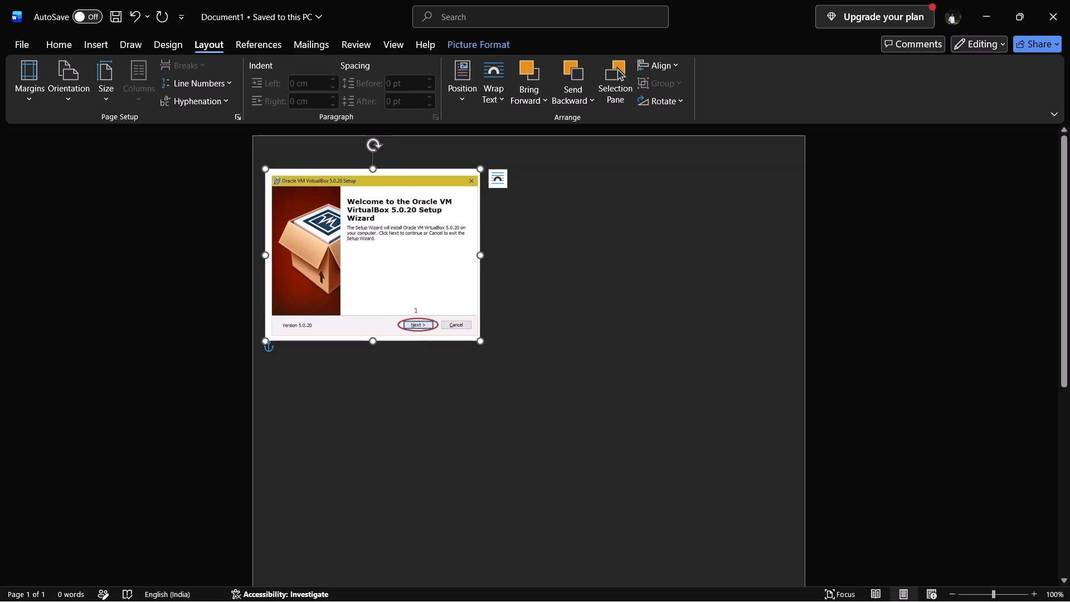
{"action": "left_click", "coordinate": [493, 179]}
{"action": "double_click", "coordinate": [493, 179]}
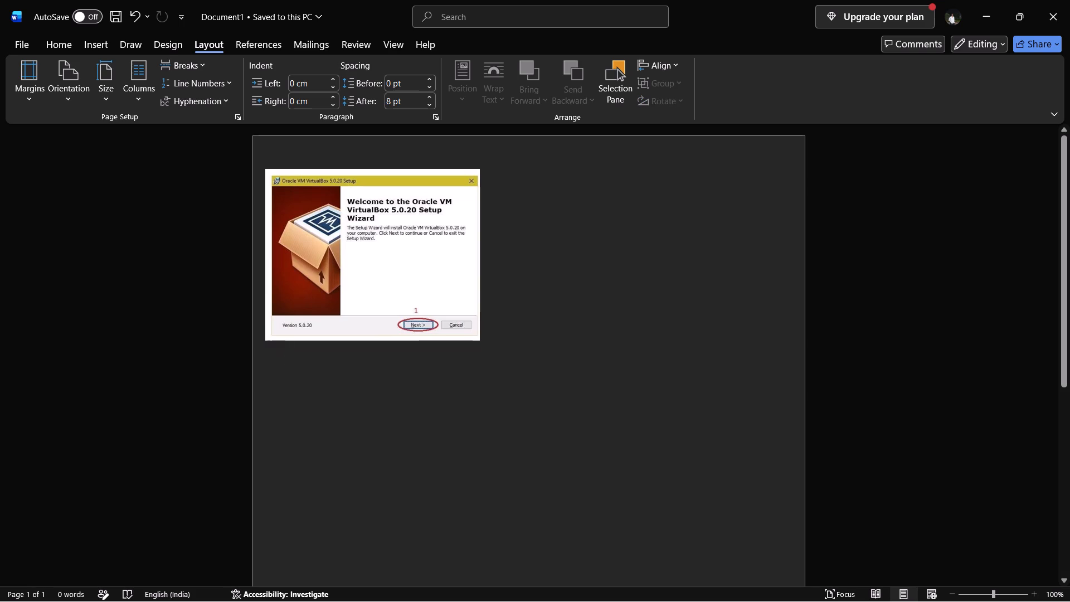
{"action": "left_click", "coordinate": [493, 179]}
Reposition the VirtualBox welcome picture along the top margin with its left edge slightly outside the left margin, and deselect it.
{"action": "left_click_drag", "start_coordinate": [387, 278], "coordinate": [419, 270]}
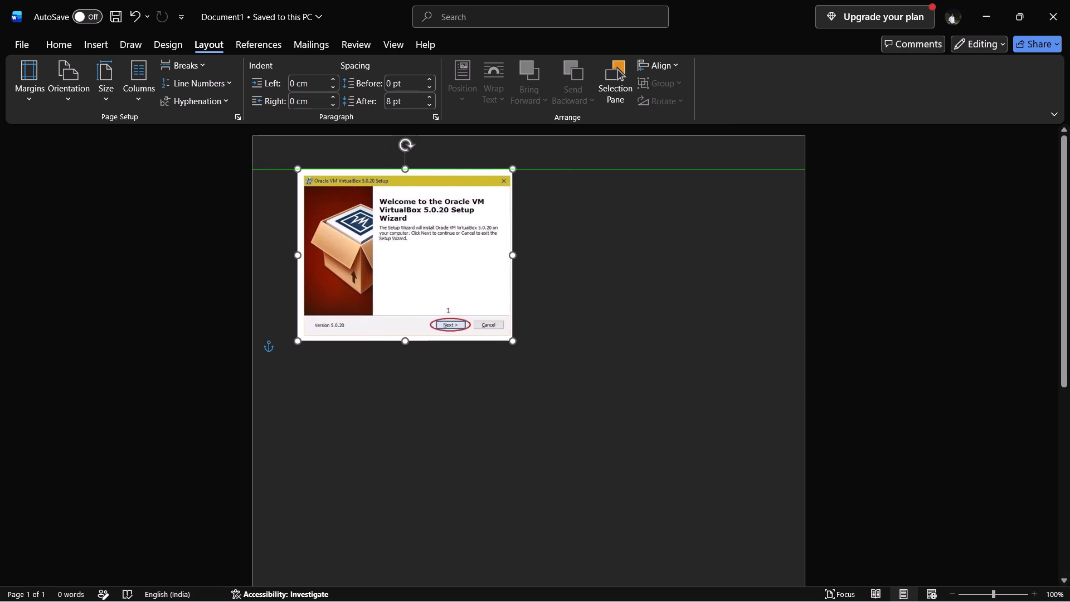
{"action": "left_click_drag", "start_coordinate": [419, 270], "coordinate": [401, 269]}
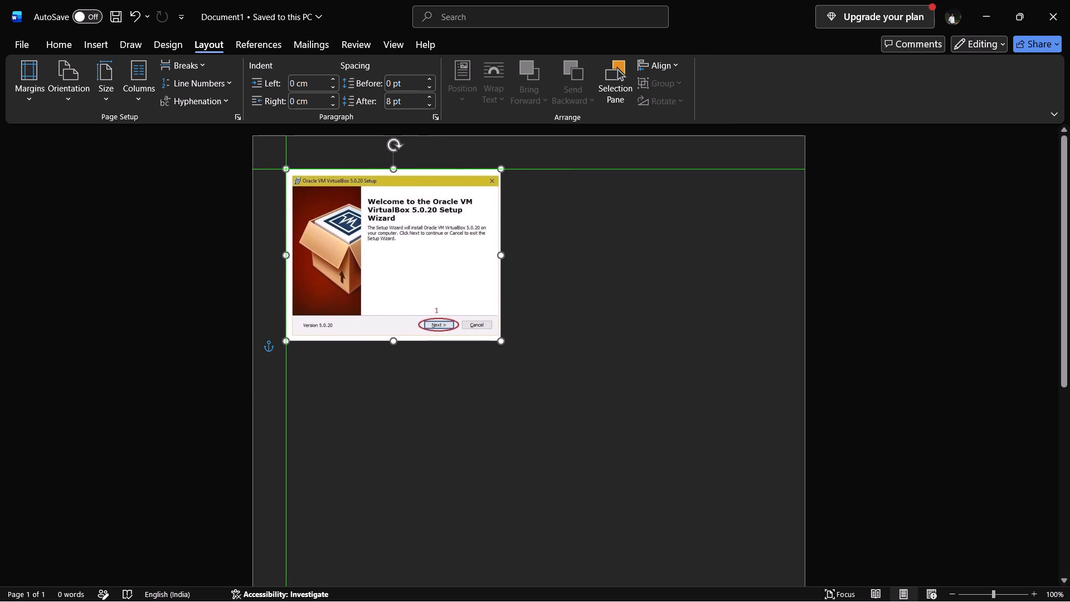
{"action": "left_click_drag", "start_coordinate": [401, 269], "coordinate": [388, 268]}
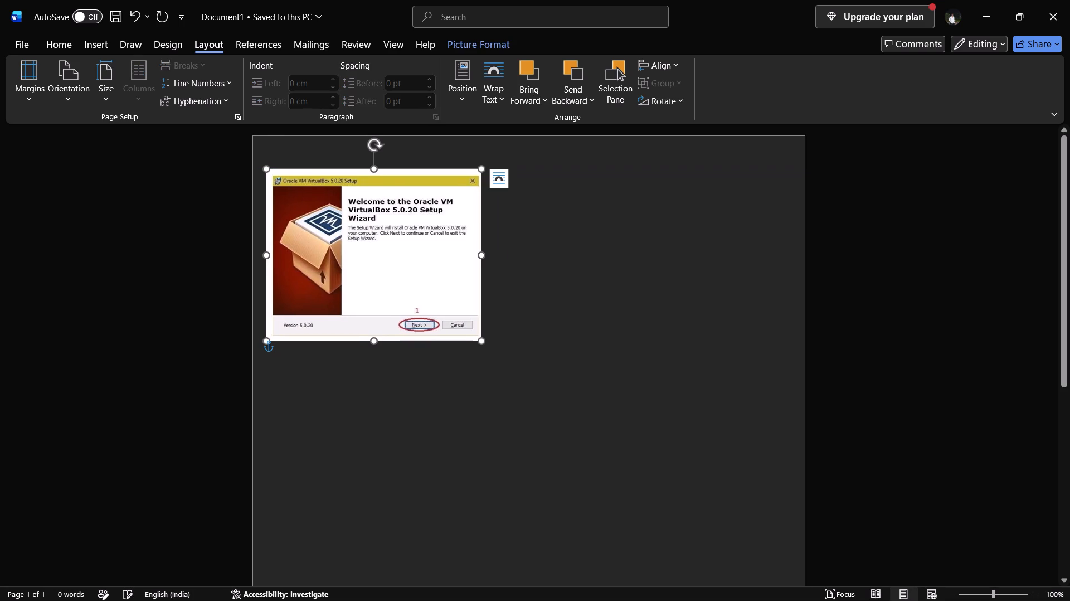
{"action": "left_click", "coordinate": [503, 211]}
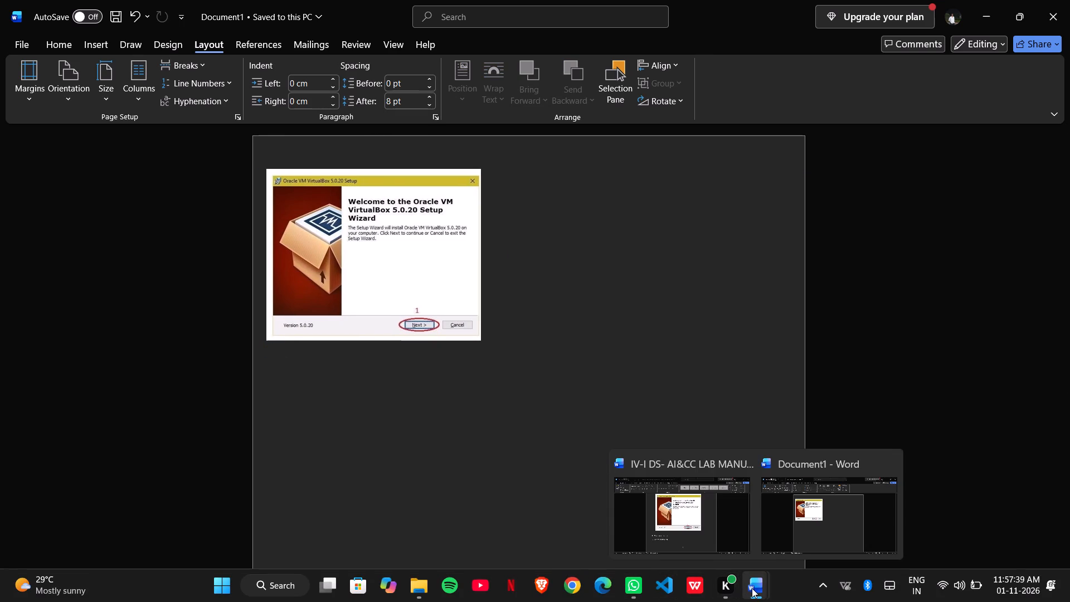
Switch to the AI&CC lab manual and copy the Ready to Install setup picture on page 17.
{"action": "left_click", "coordinate": [707, 510]}
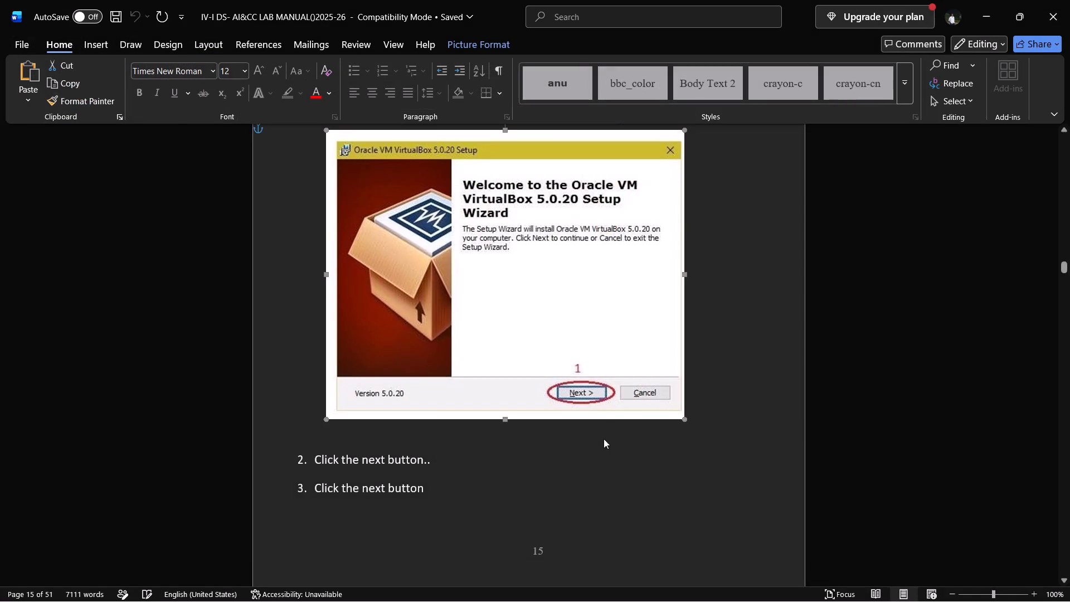
{"action": "scroll", "coordinate": [604, 439], "scroll_direction": "down", "scroll_amount": 8}
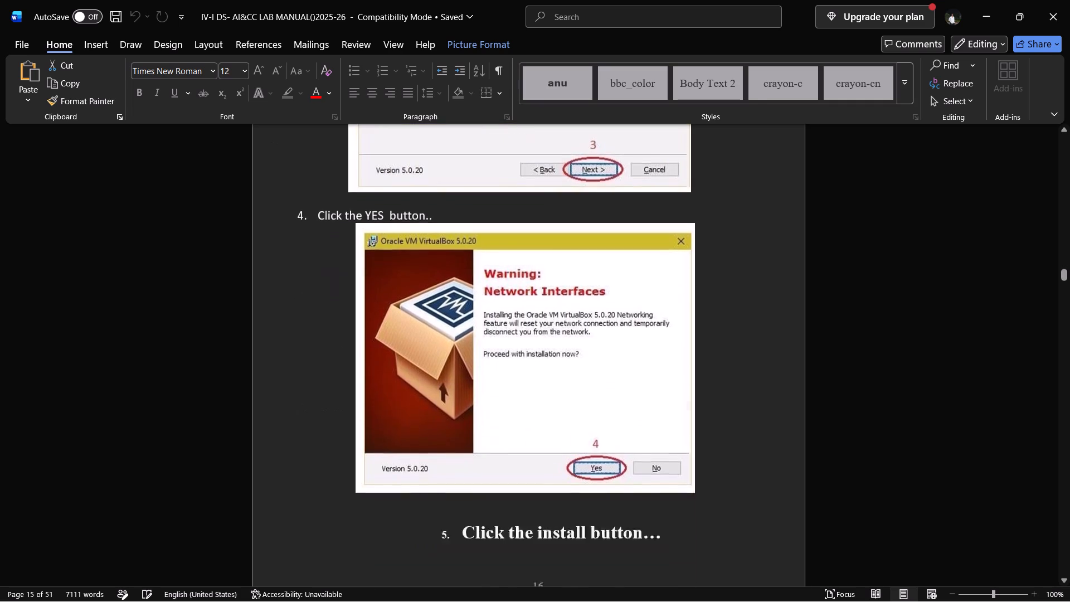
{"action": "scroll", "coordinate": [604, 439], "scroll_direction": "down", "scroll_amount": 4}
{"action": "left_click", "coordinate": [505, 402]}
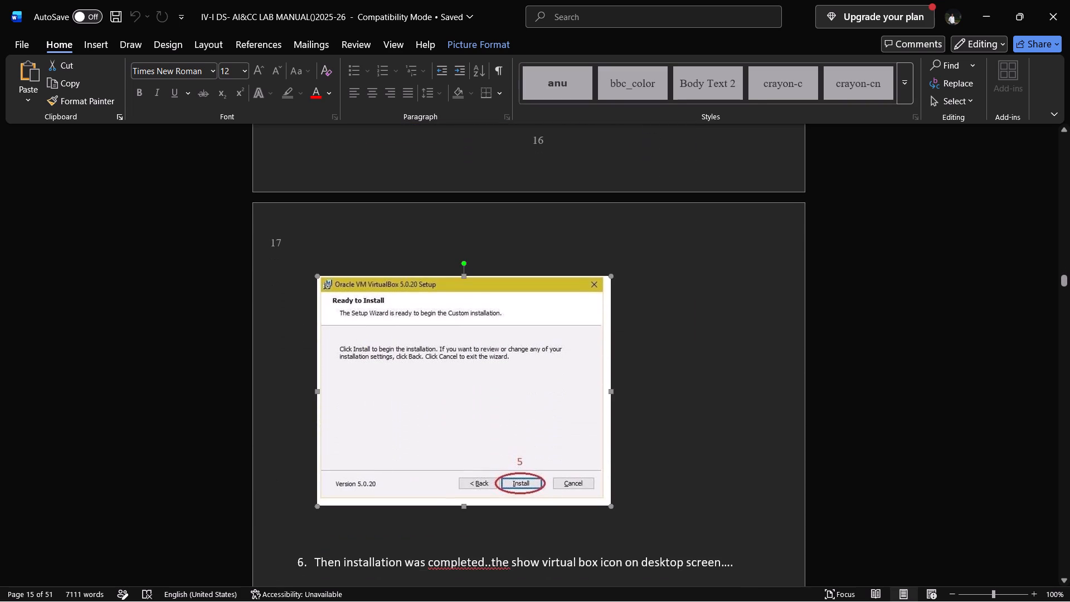
{"action": "key", "text": "ctrl+c"}
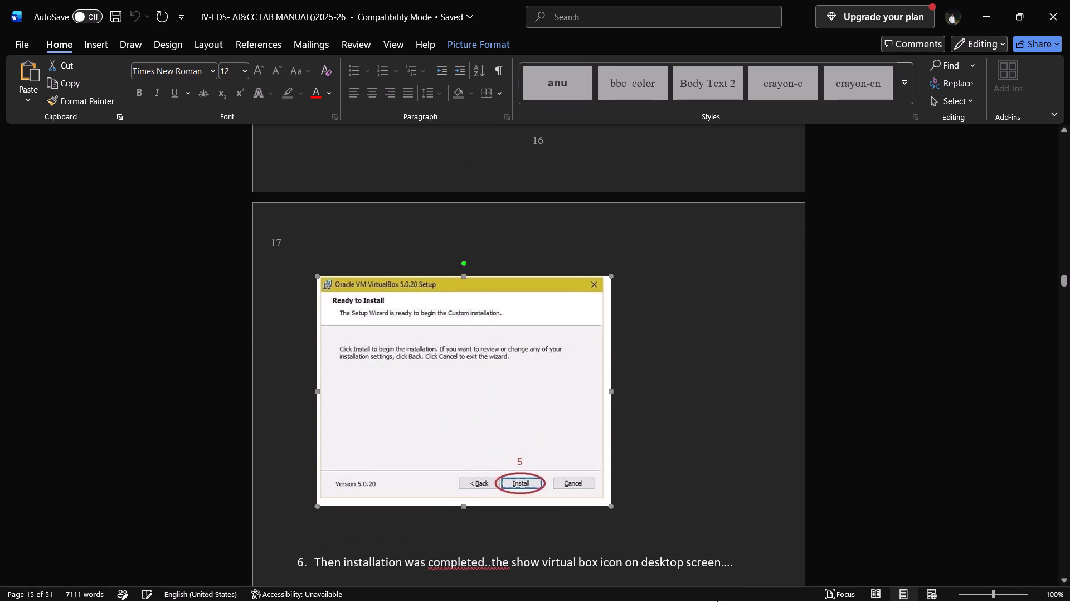
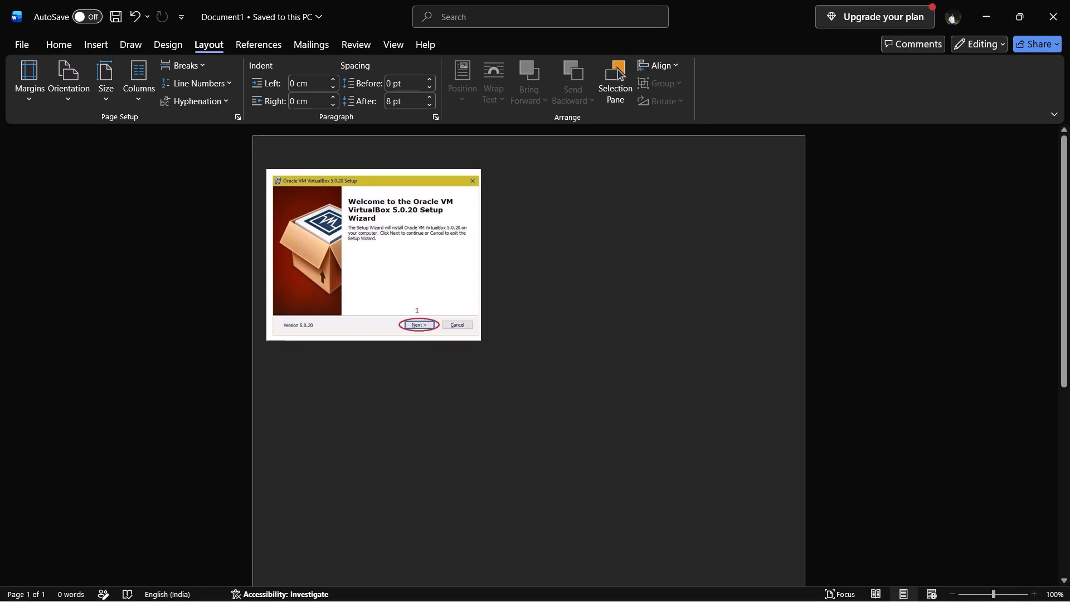
Paste the VirtualBox Ready to Install picture and place it right of the welcome picture, aligned with the page's right margin.
{"action": "left_click", "coordinate": [518, 194]}
{"action": "left_click", "coordinate": [486, 177]}
{"action": "key", "text": "ctrl+v"}
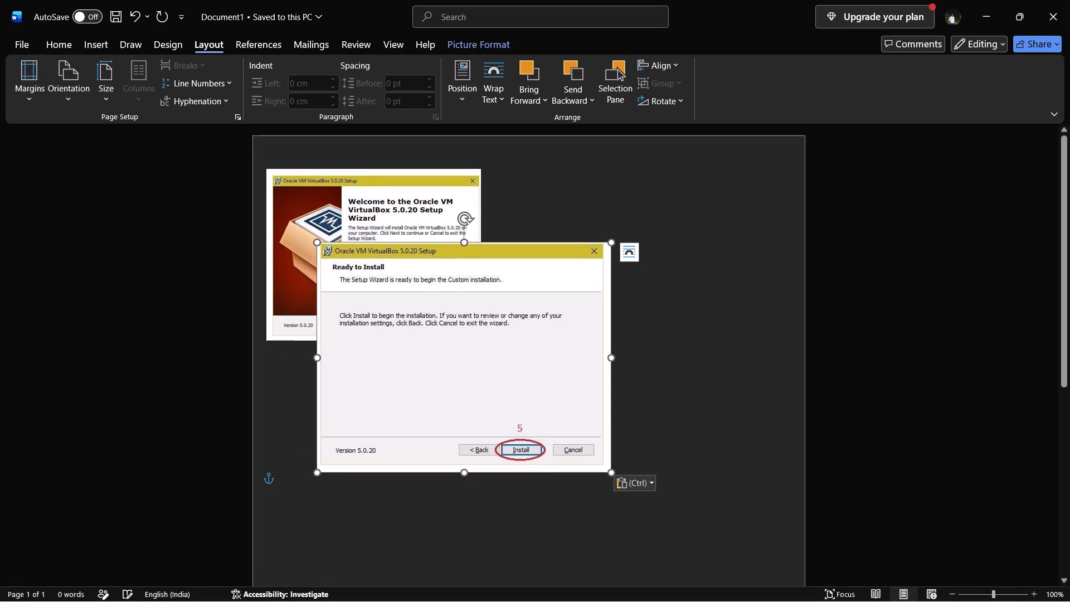
{"action": "left_click_drag", "start_coordinate": [463, 260], "coordinate": [633, 191]}
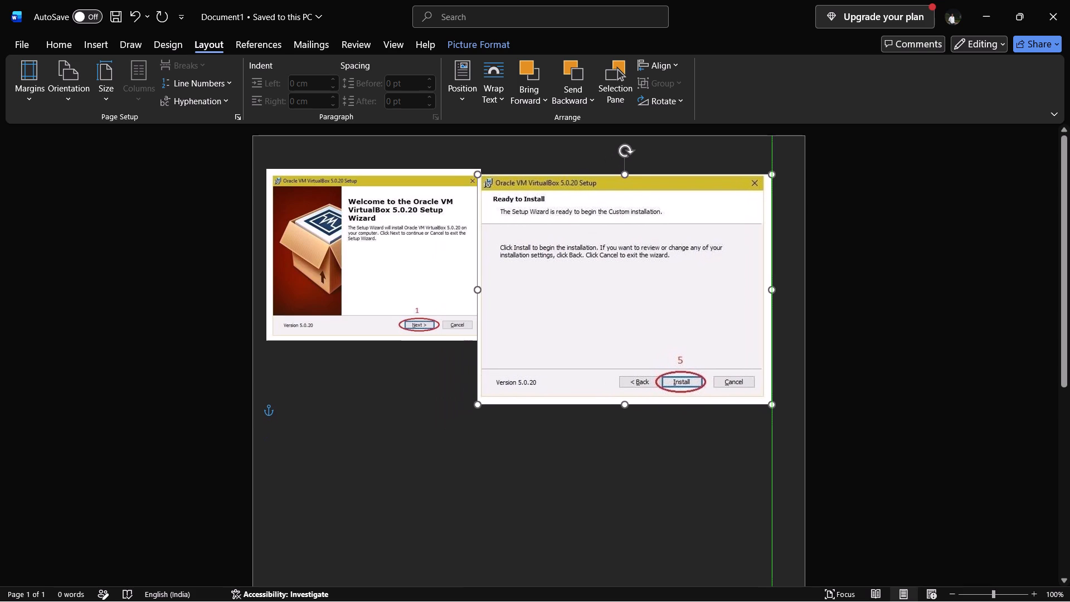
Align the Ready to Install picture with the top margin beside the welcome picture, match its height, and reduce its width.
{"action": "left_click_drag", "start_coordinate": [633, 191], "coordinate": [635, 186]}
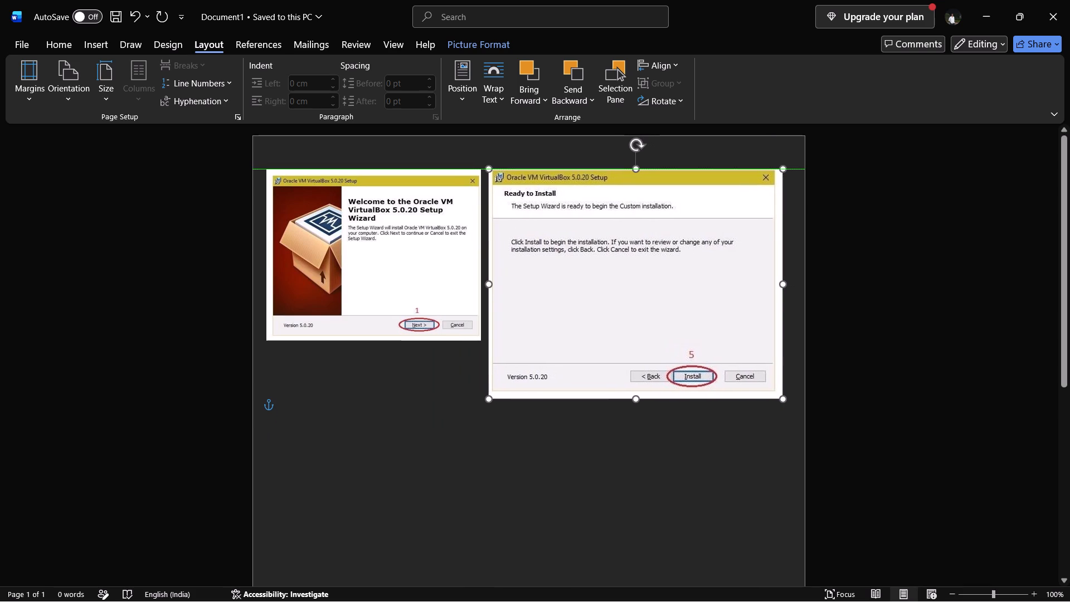
{"action": "left_click_drag", "start_coordinate": [635, 186], "coordinate": [632, 186]}
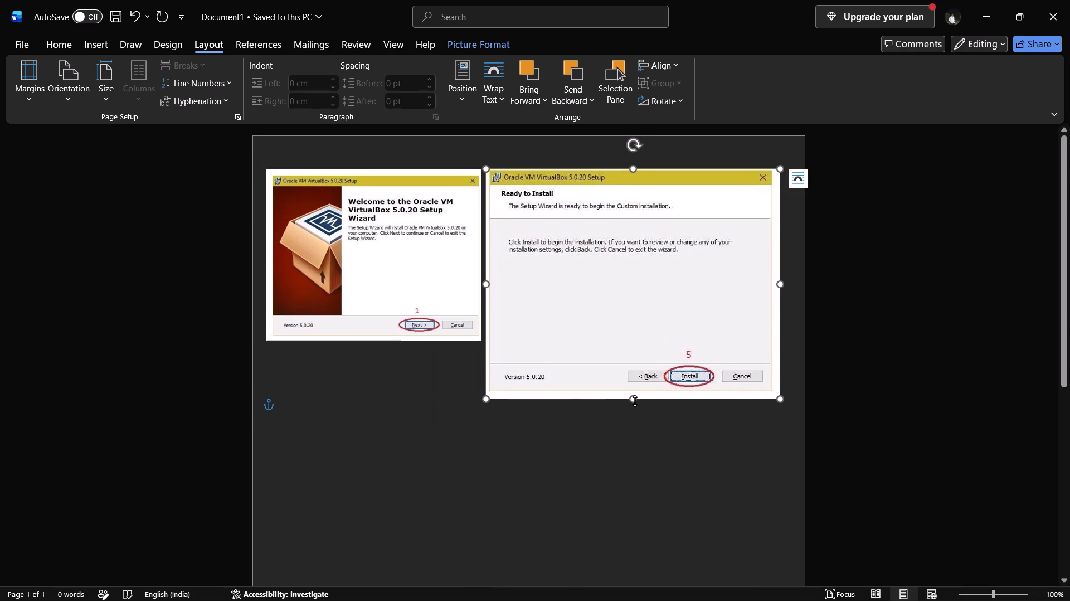
{"action": "left_click_drag", "start_coordinate": [634, 401], "coordinate": [629, 342]}
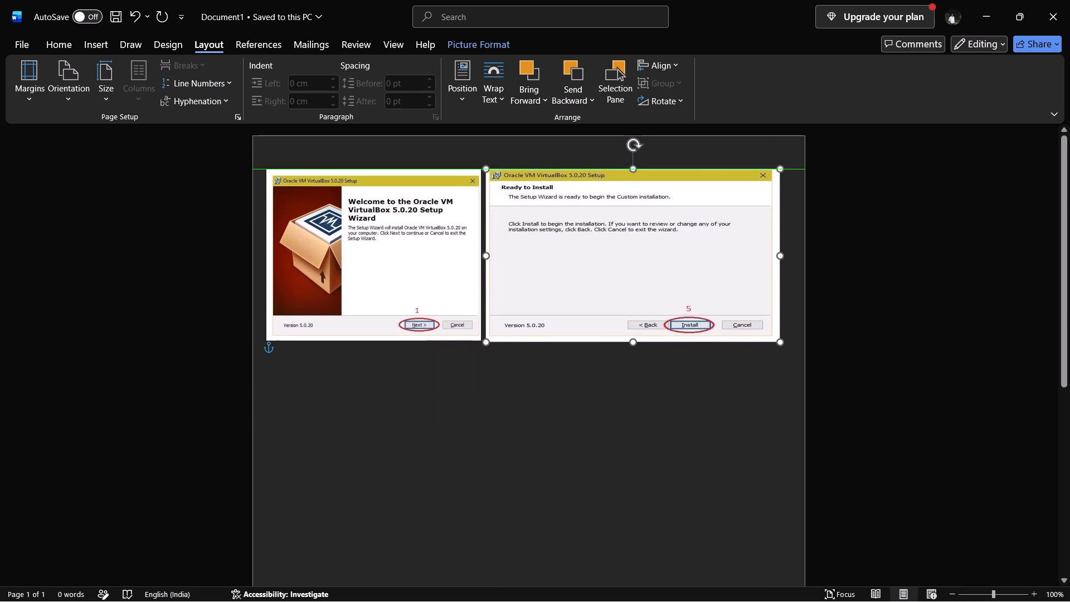
{"action": "left_click_drag", "start_coordinate": [629, 342], "coordinate": [629, 341]}
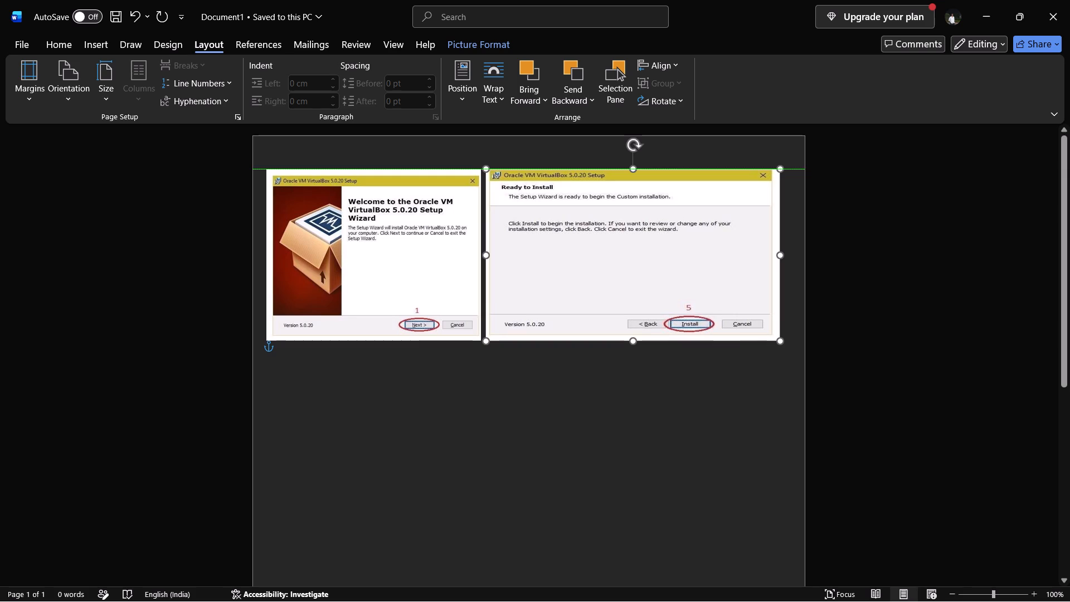
{"action": "left_click_drag", "start_coordinate": [629, 341], "coordinate": [629, 341]}
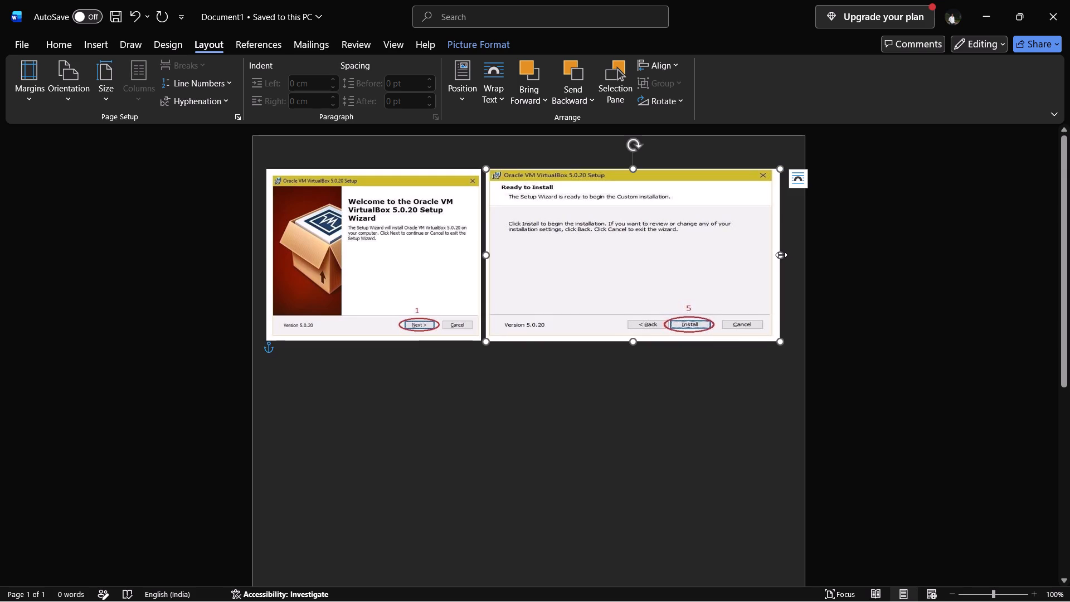
{"action": "left_click_drag", "start_coordinate": [781, 255], "coordinate": [678, 261]}
Narrow the VirtualBox welcome picture and reduce its height slightly.
{"action": "left_click", "coordinate": [455, 267]}
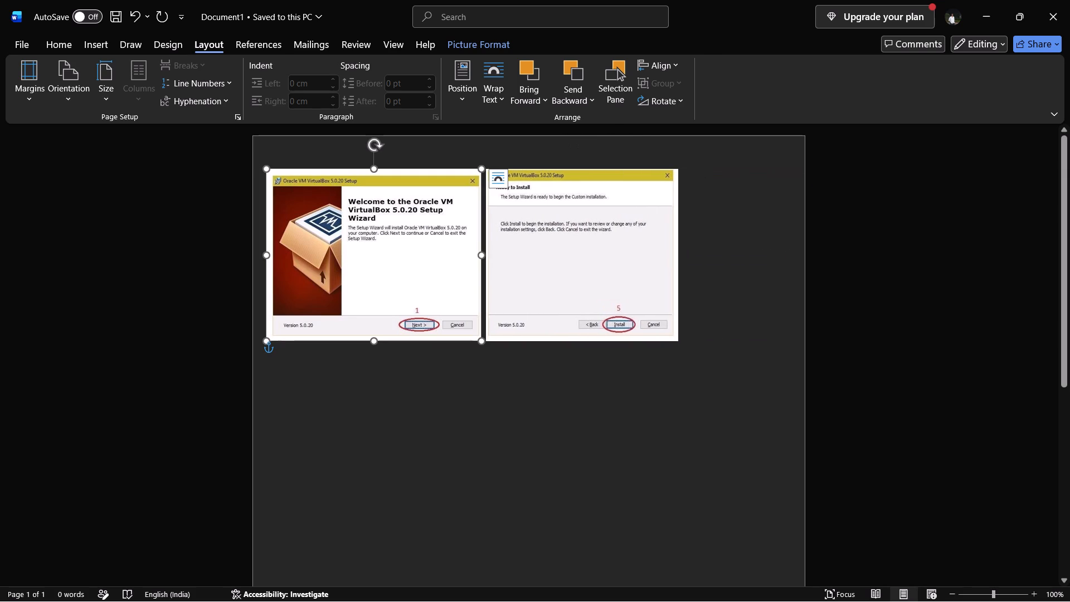
{"action": "left_click_drag", "start_coordinate": [481, 255], "coordinate": [449, 259]}
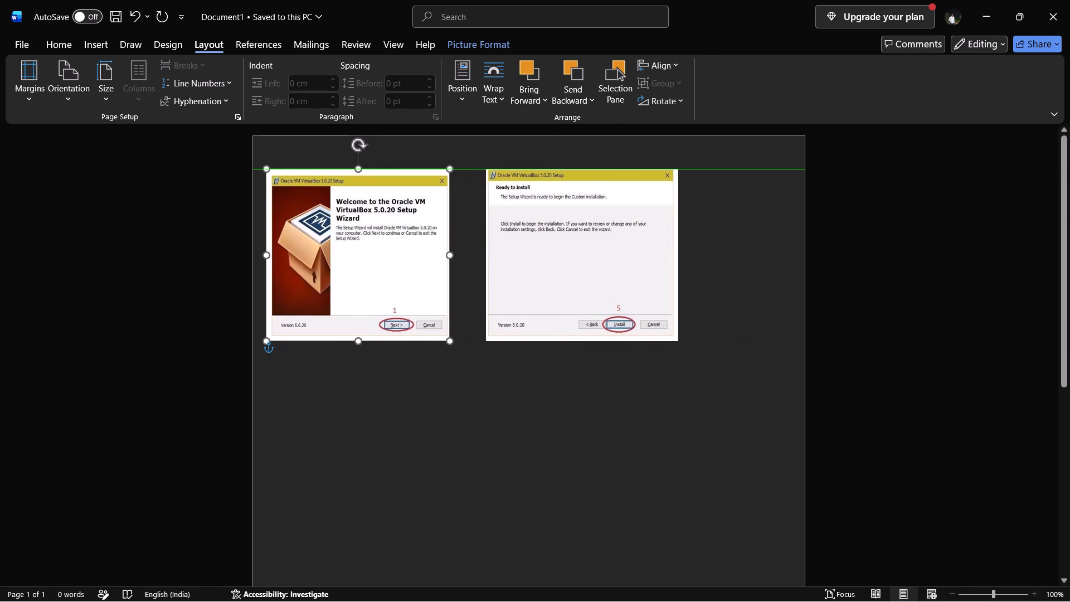
{"action": "left_click", "coordinate": [356, 334]}
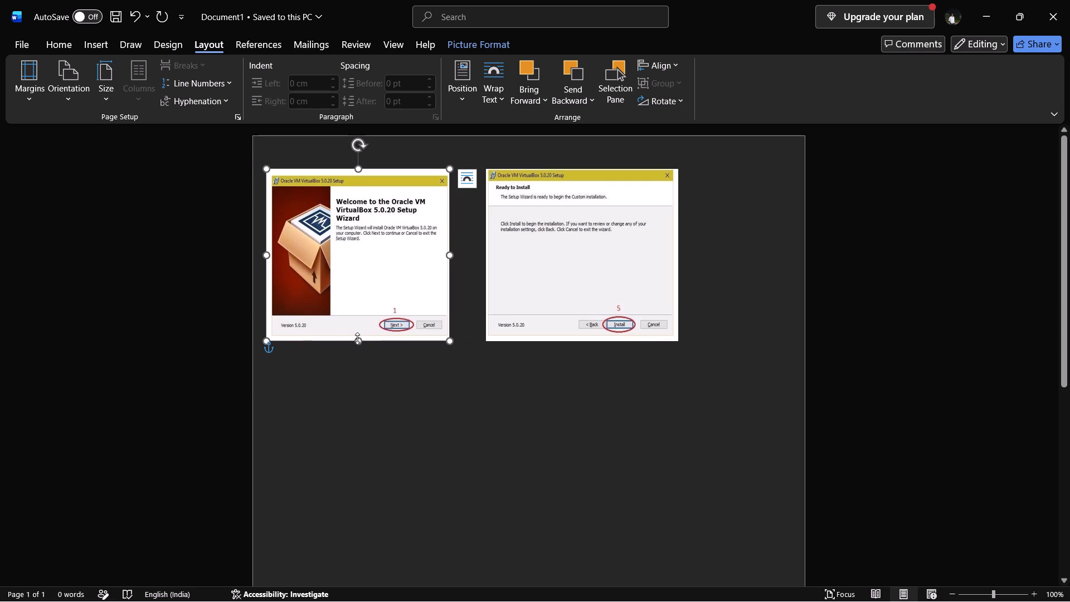
{"action": "left_click_drag", "start_coordinate": [357, 338], "coordinate": [357, 331]}
Move the Ready to Install picture closer to the welcome picture, leaving a small gap.
{"action": "left_click_drag", "start_coordinate": [488, 289], "coordinate": [545, 280]}
{"action": "left_click_drag", "start_coordinate": [601, 273], "coordinate": [539, 275]}
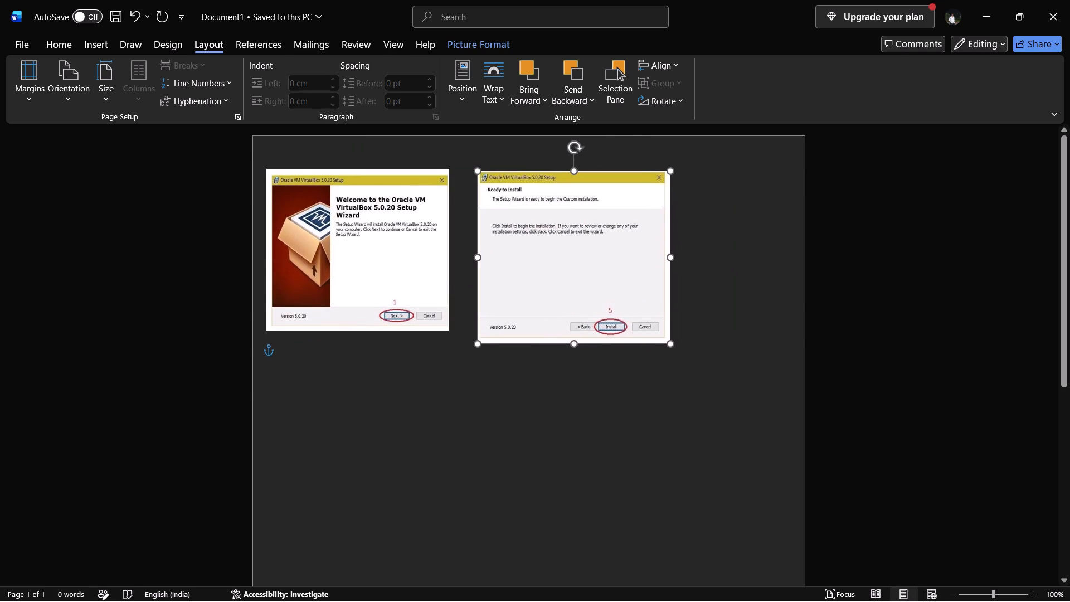
Move the Ready to Install picture up close beside the welcome picture and reduce its height to align their bottom edges.
{"action": "left_click_drag", "start_coordinate": [539, 275], "coordinate": [519, 270]}
{"action": "left_click_drag", "start_coordinate": [555, 339], "coordinate": [552, 331]}
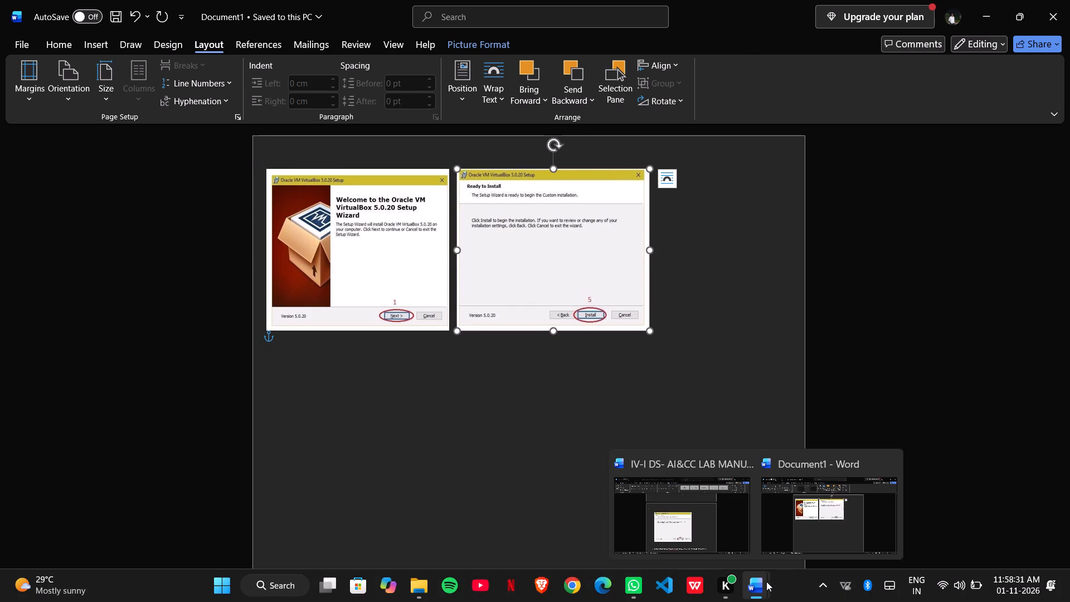
Copy the VirtualBox Manager picture under "Steps to import Open nebula sandbox" in the lab manual and paste it into Document1.
{"action": "left_click", "coordinate": [712, 531]}
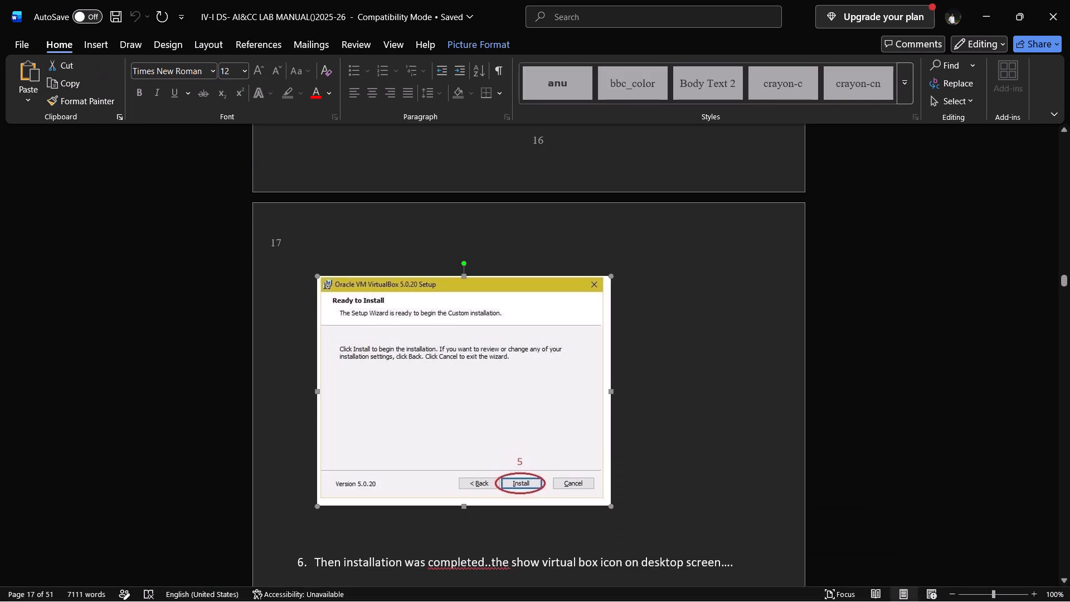
{"action": "scroll", "coordinate": [562, 357], "scroll_direction": "down", "scroll_amount": 9}
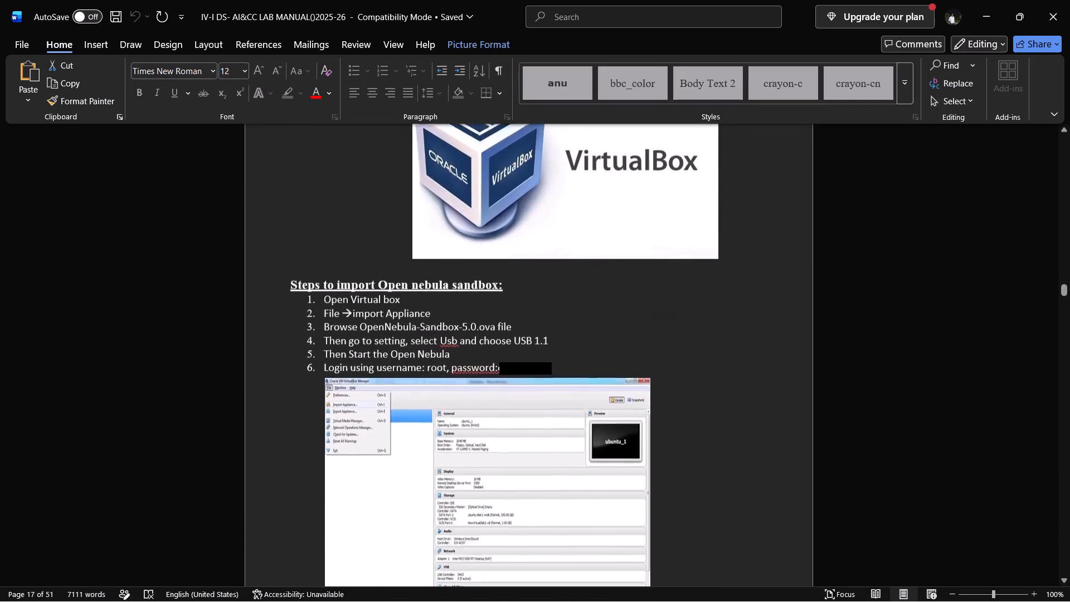
{"action": "scroll", "coordinate": [562, 357], "scroll_direction": "down", "scroll_amount": 3}
{"action": "left_click", "coordinate": [500, 350]}
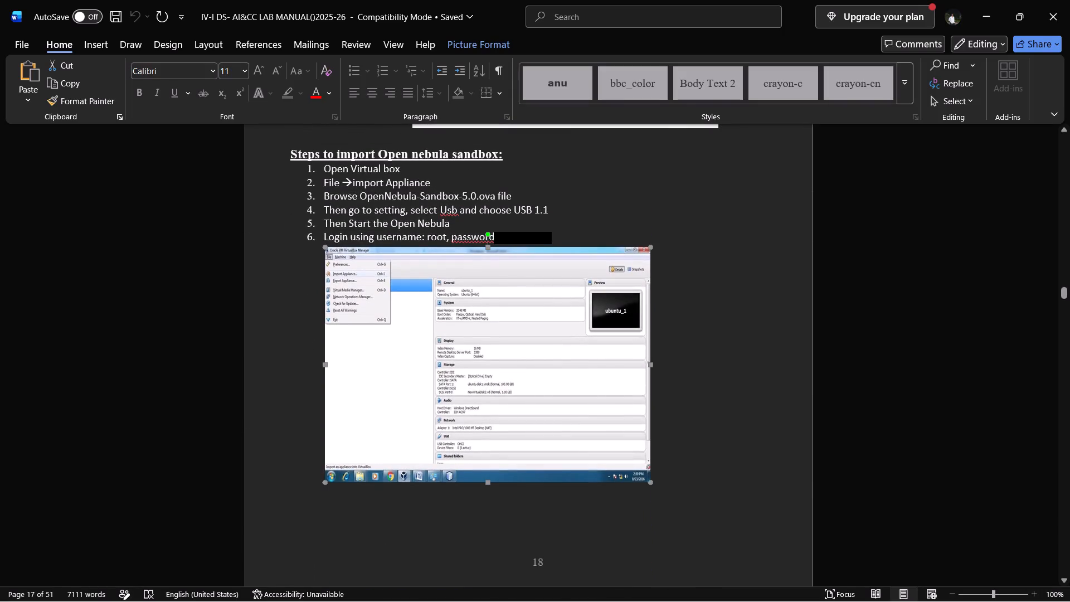
{"action": "key", "text": "ctrl+c"}
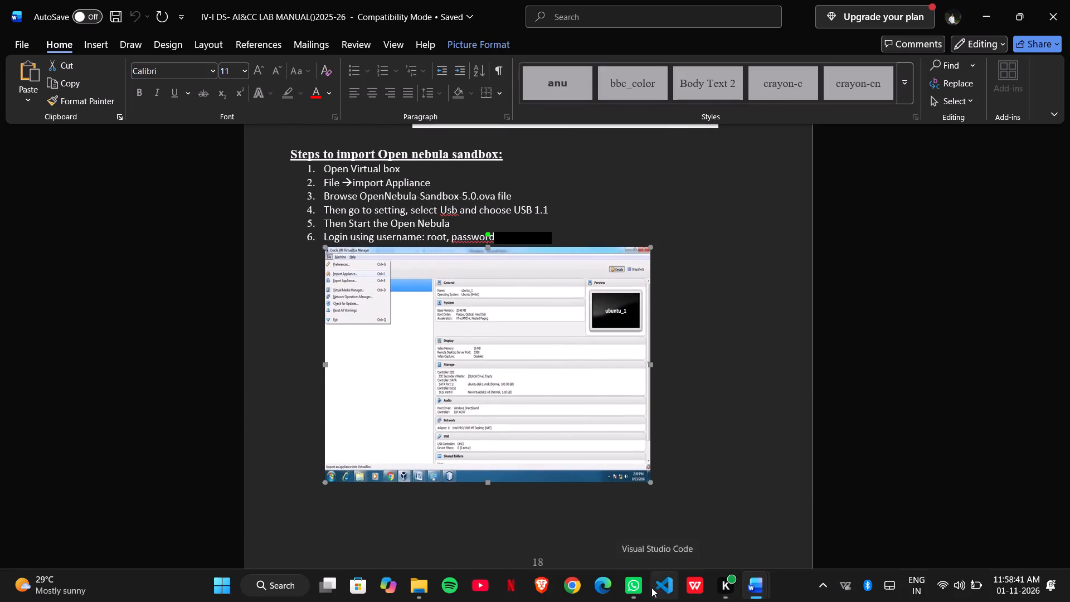
{"action": "left_click", "coordinate": [811, 520]}
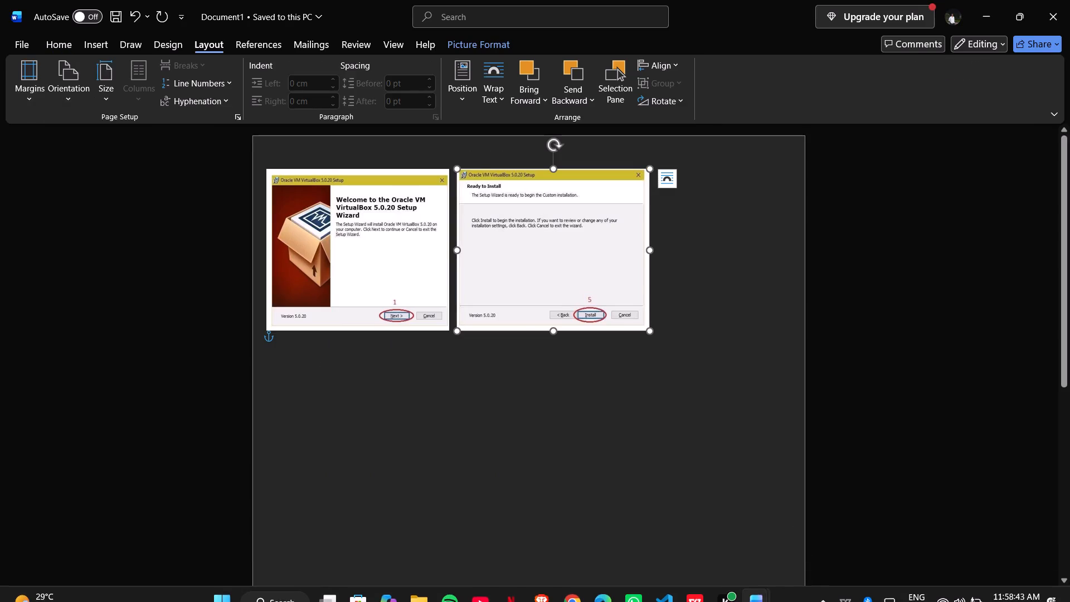
{"action": "key", "text": "ctrl+v"}
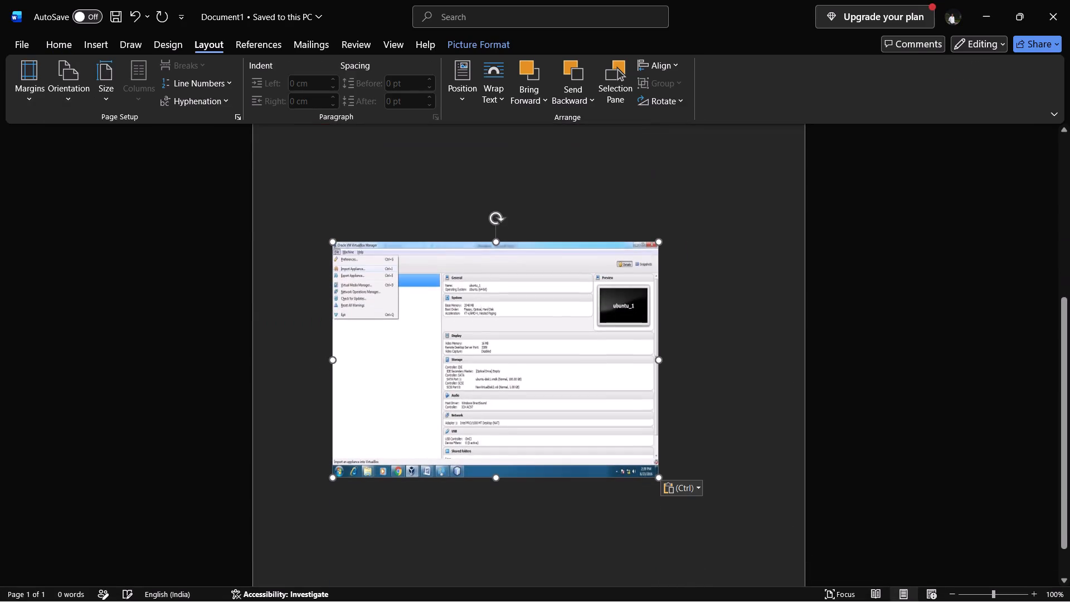
Reduce the pasted VirtualBox Manager picture's height by about a third, keeping its width.
{"action": "scroll", "coordinate": [487, 322], "scroll_direction": "down", "scroll_amount": 5}
{"action": "scroll", "coordinate": [704, 310], "scroll_direction": "down", "scroll_amount": 3}
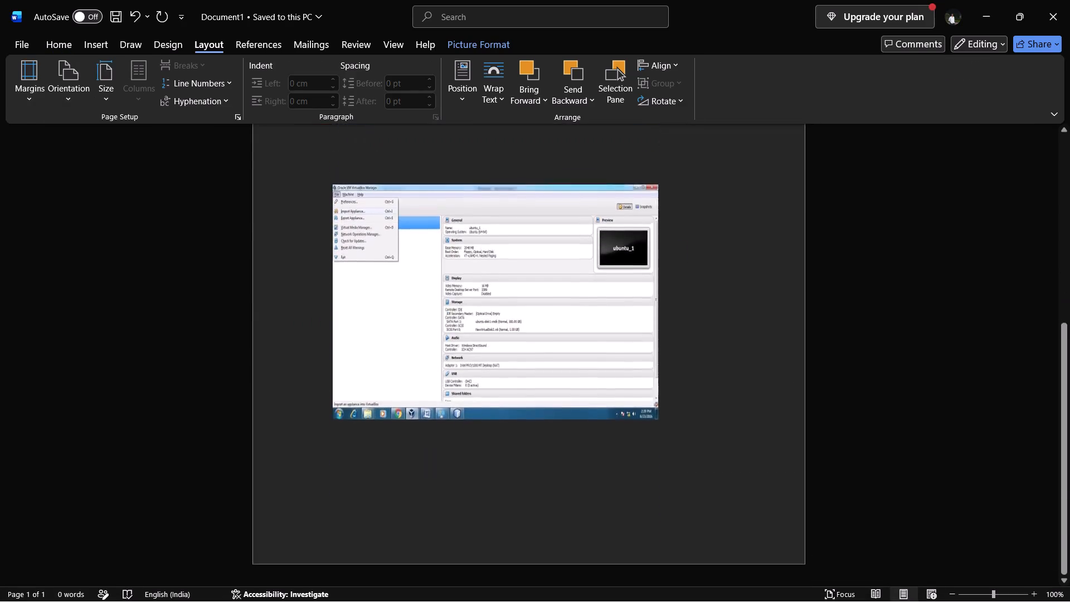
{"action": "scroll", "coordinate": [704, 310], "scroll_direction": "up", "scroll_amount": 3}
{"action": "scroll", "coordinate": [581, 411], "scroll_direction": "down", "scroll_amount": 2}
{"action": "left_click", "coordinate": [533, 406]}
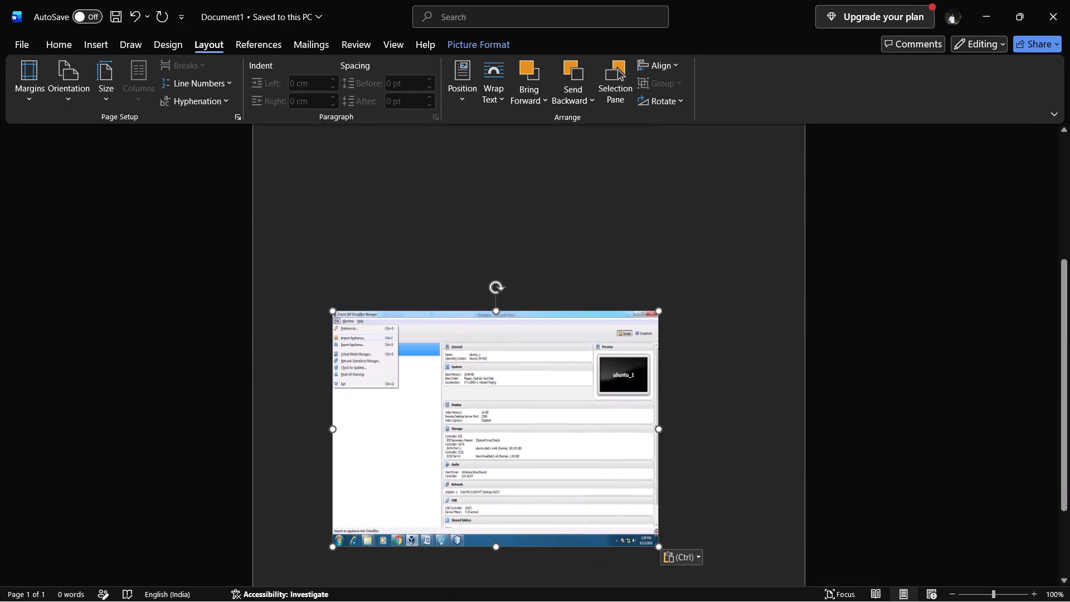
{"action": "left_click_drag", "start_coordinate": [494, 548], "coordinate": [498, 474]}
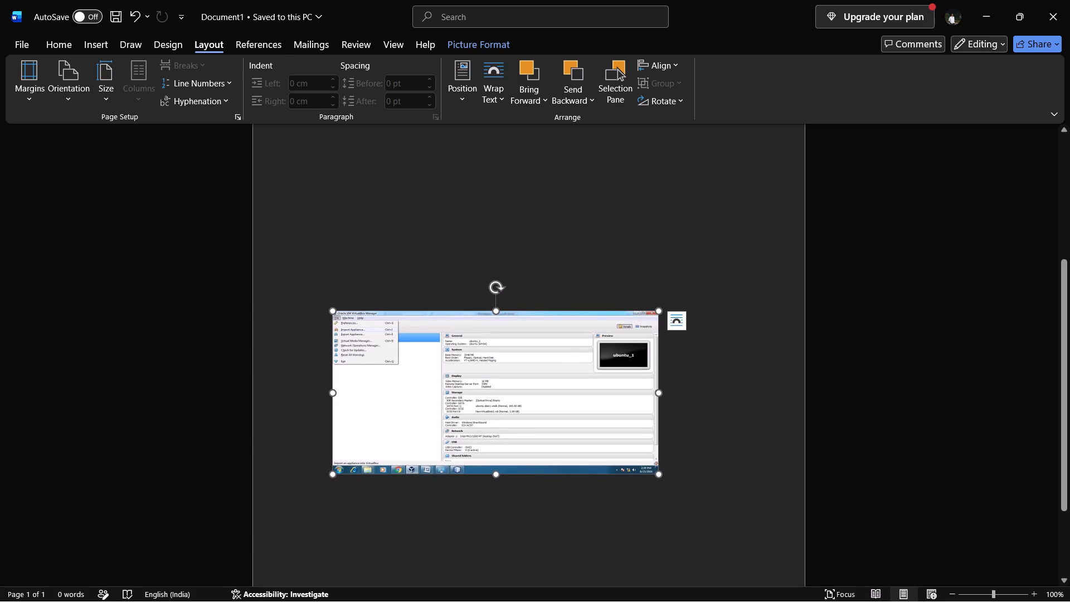
Narrow the pasted VirtualBox Manager picture and place it just below the welcome picture, aligned with its left edge.
{"action": "left_click_drag", "start_coordinate": [656, 391], "coordinate": [565, 398]}
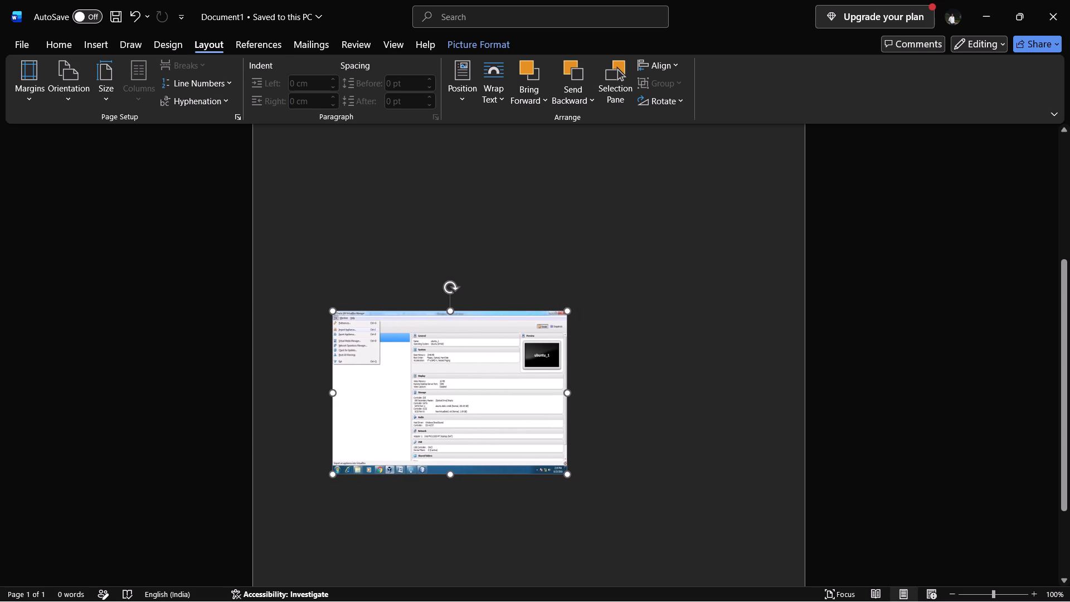
{"action": "left_click_drag", "start_coordinate": [565, 398], "coordinate": [557, 399]}
{"action": "left_click_drag", "start_coordinate": [486, 381], "coordinate": [595, 271]}
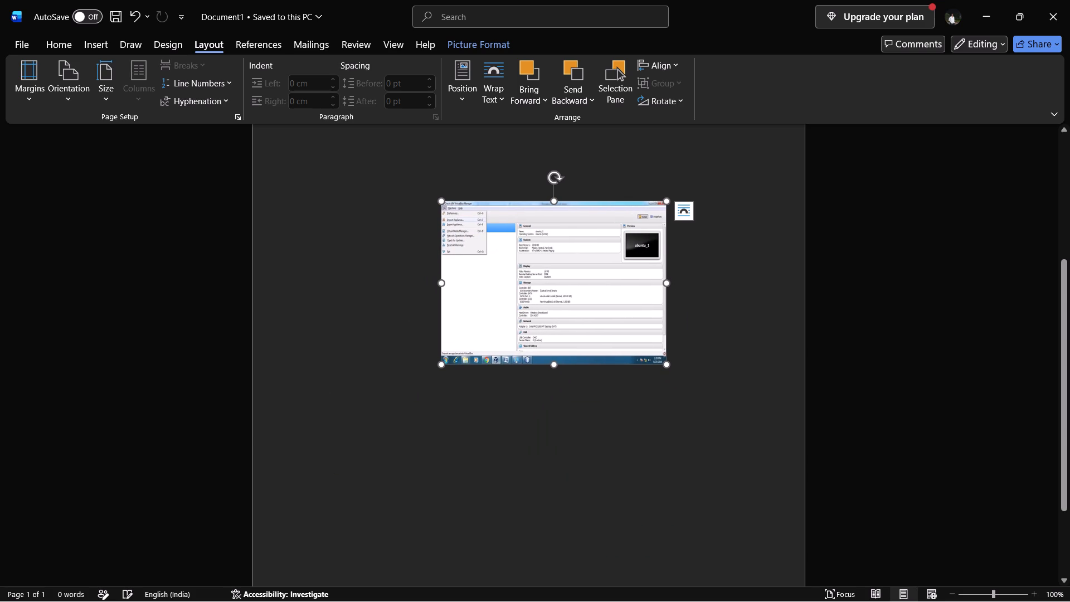
{"action": "scroll", "coordinate": [595, 271], "scroll_direction": "up", "scroll_amount": 3}
{"action": "scroll", "coordinate": [760, 239], "scroll_direction": "up", "scroll_amount": 3}
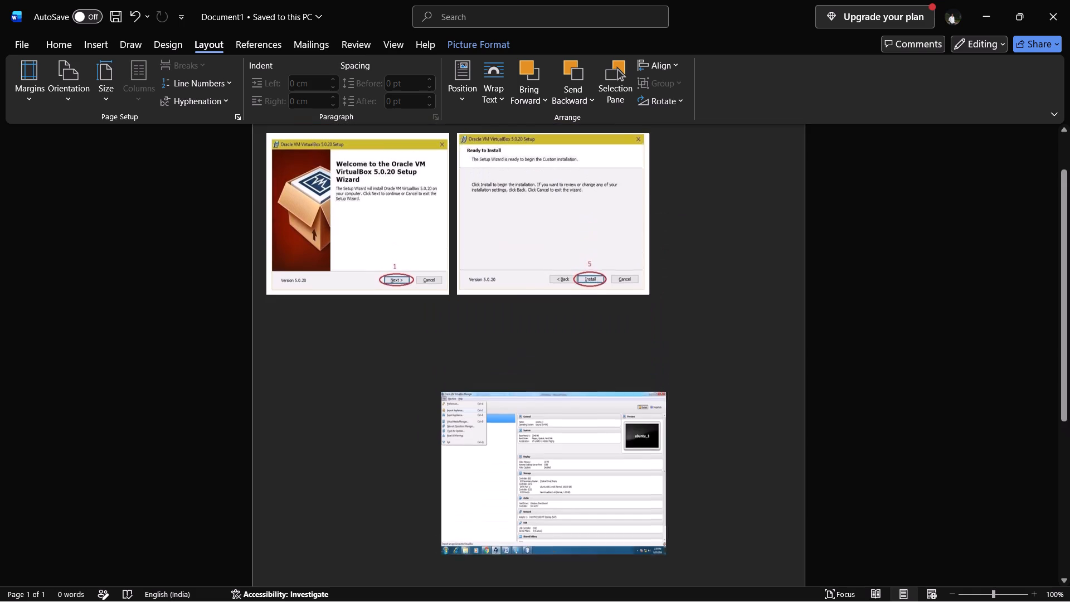
{"action": "scroll", "coordinate": [760, 239], "scroll_direction": "up", "scroll_amount": 1}
{"action": "left_click_drag", "start_coordinate": [560, 494], "coordinate": [465, 453]}
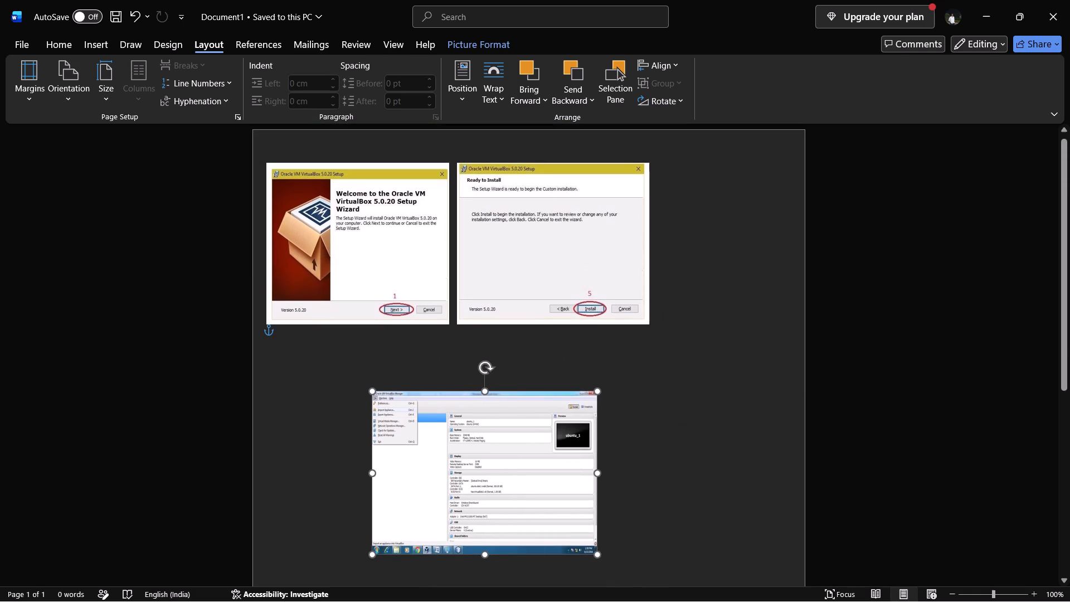
{"action": "left_click_drag", "start_coordinate": [465, 453], "coordinate": [387, 416]}
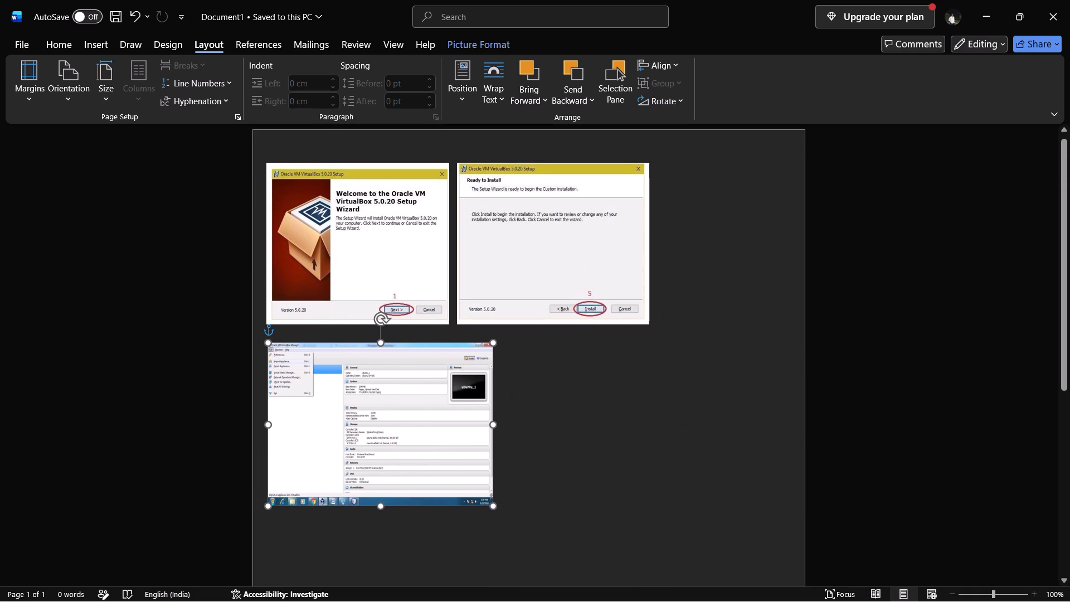
{"action": "left_click_drag", "start_coordinate": [387, 416], "coordinate": [387, 415]}
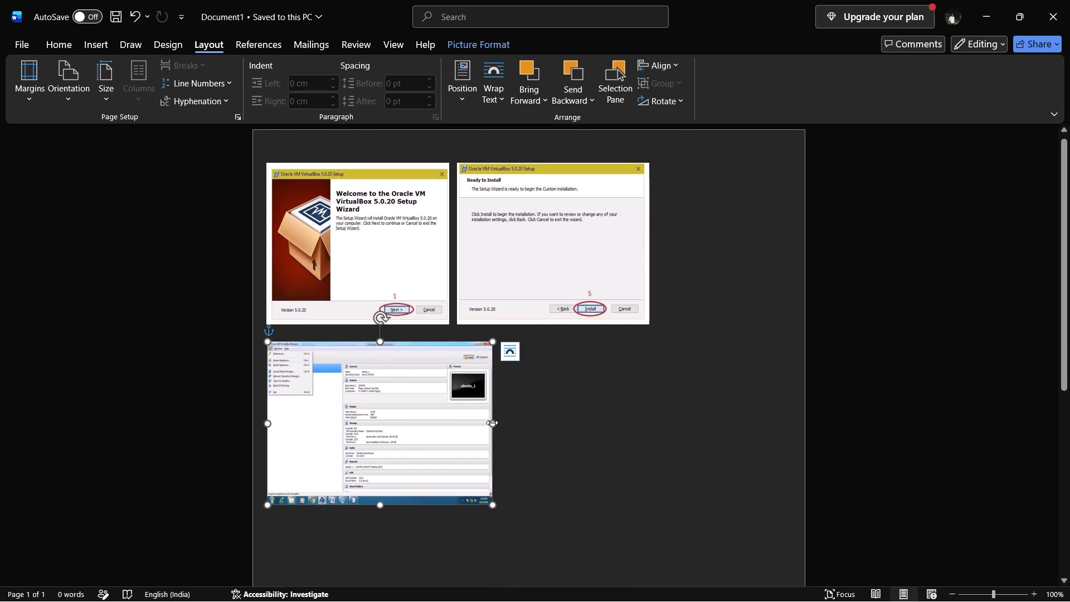
Move the Ready to Install picture farther from the welcome picture, toward the page's right margin.
{"action": "left_click", "coordinate": [390, 258]}
{"action": "left_click", "coordinate": [534, 241]}
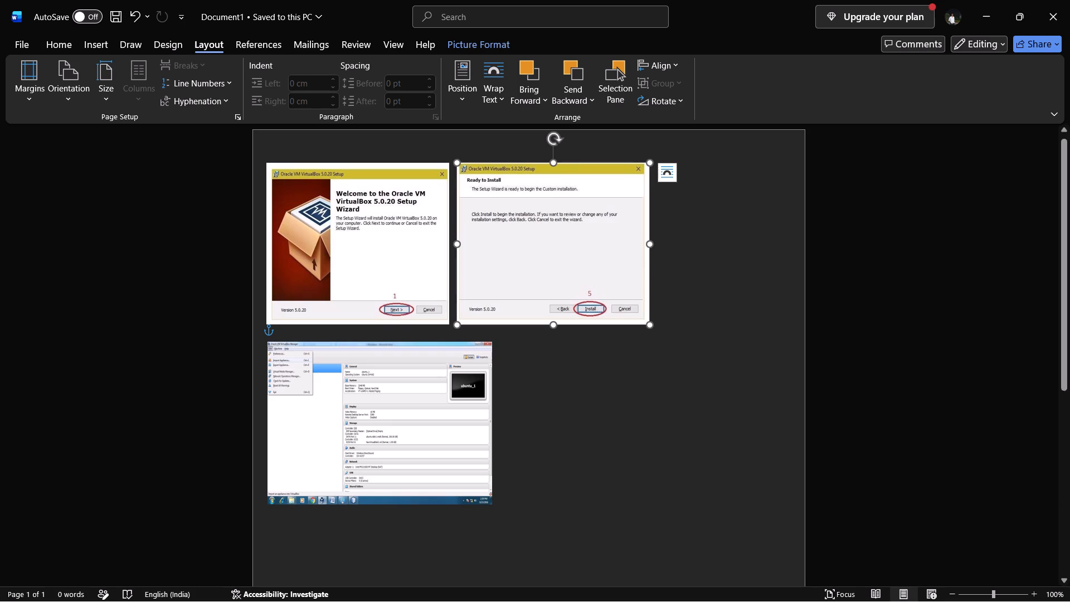
{"action": "left_click_drag", "start_coordinate": [572, 235], "coordinate": [659, 231]}
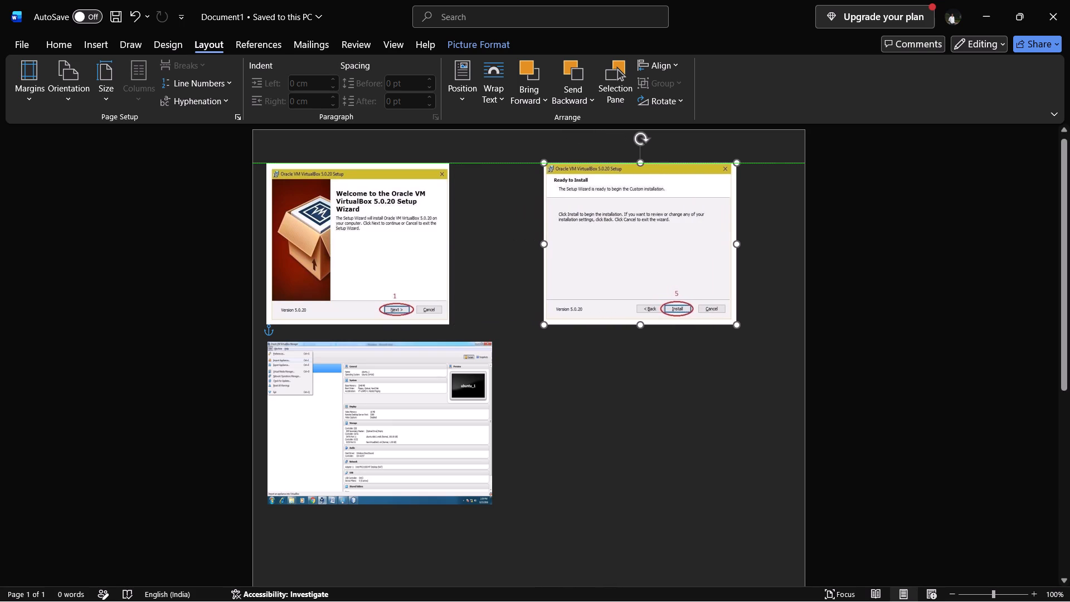
Shift the VirtualBox welcome picture slightly away from the page's left edge and widen it until it nearly reaches the Ready to Install picture.
{"action": "left_click_drag", "start_coordinate": [659, 231], "coordinate": [661, 231]}
{"action": "left_click_drag", "start_coordinate": [388, 227], "coordinate": [402, 227]}
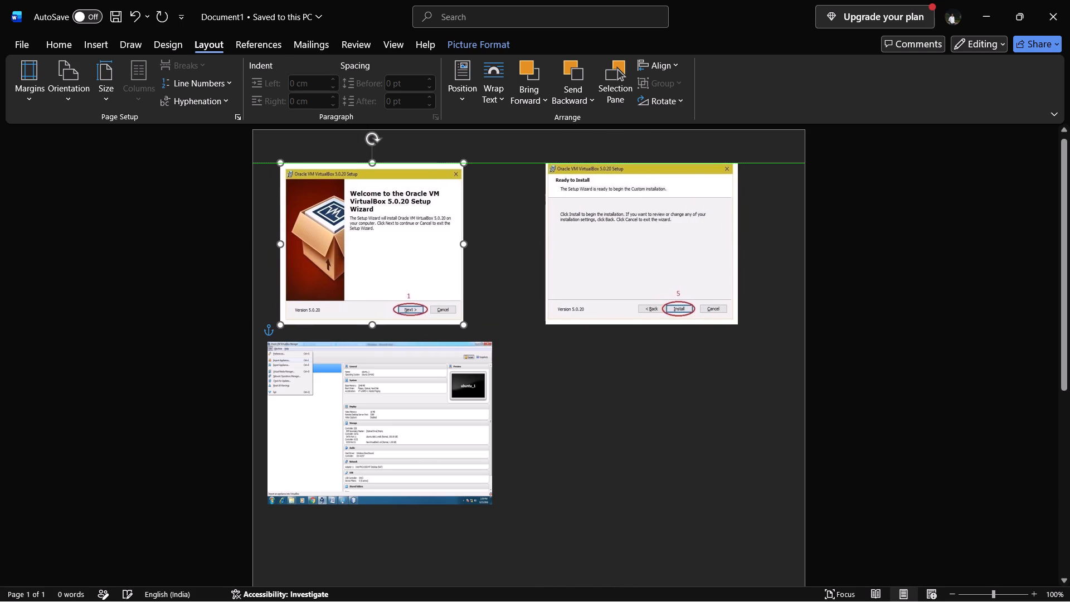
{"action": "left_click_drag", "start_coordinate": [402, 227], "coordinate": [402, 226]}
{"action": "left_click_drag", "start_coordinate": [464, 244], "coordinate": [487, 245]}
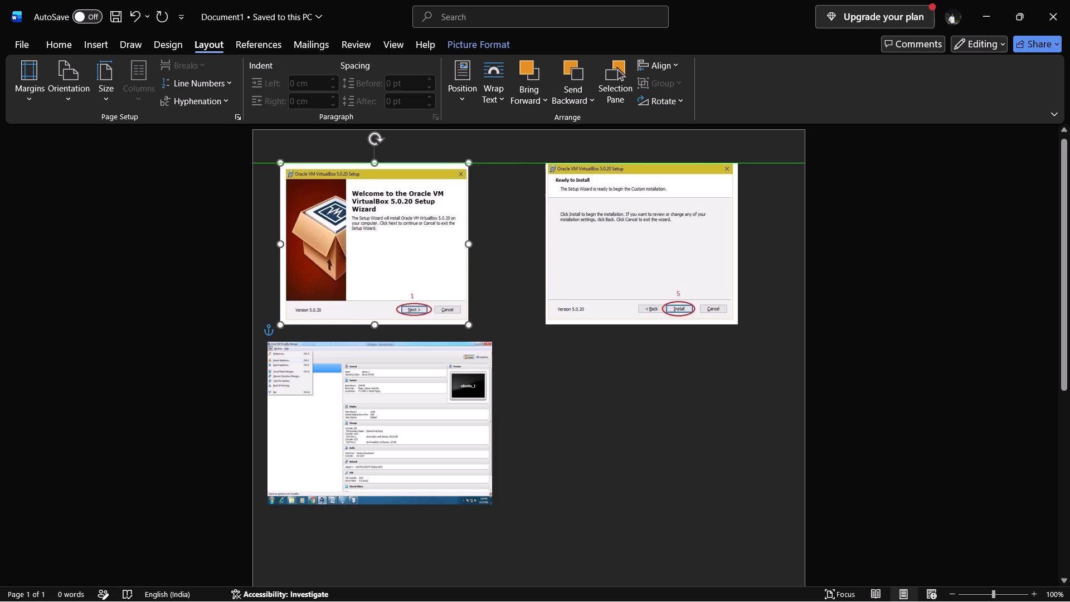
{"action": "left_click_drag", "start_coordinate": [487, 245], "coordinate": [523, 245]}
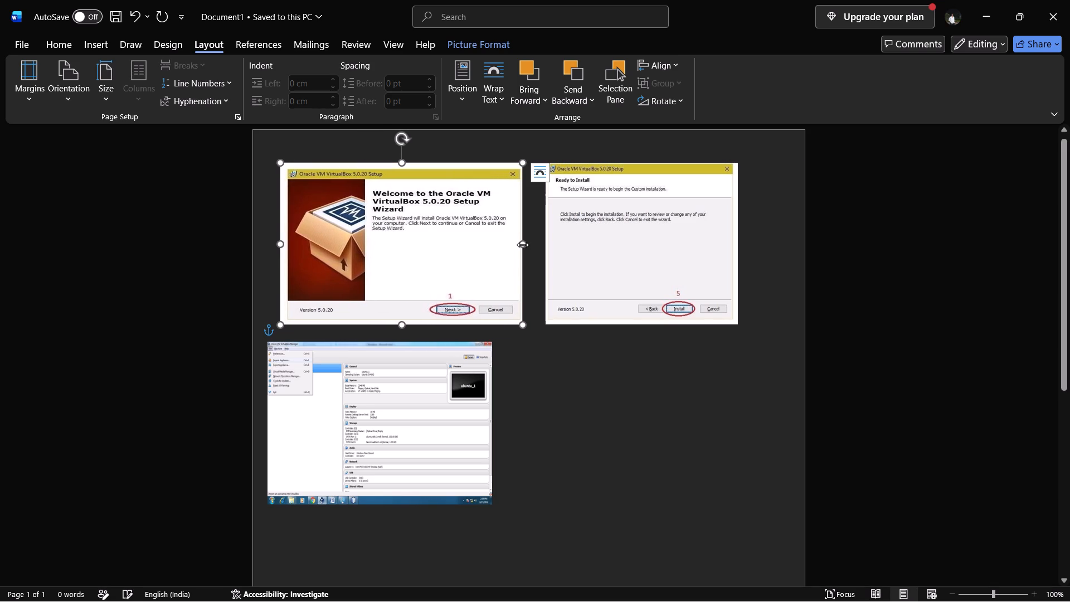
Widen the Ready to Install picture on both sides, leaving a narrow gap to the welcome picture and nearly reaching the page edge.
{"action": "left_click", "coordinate": [593, 242]}
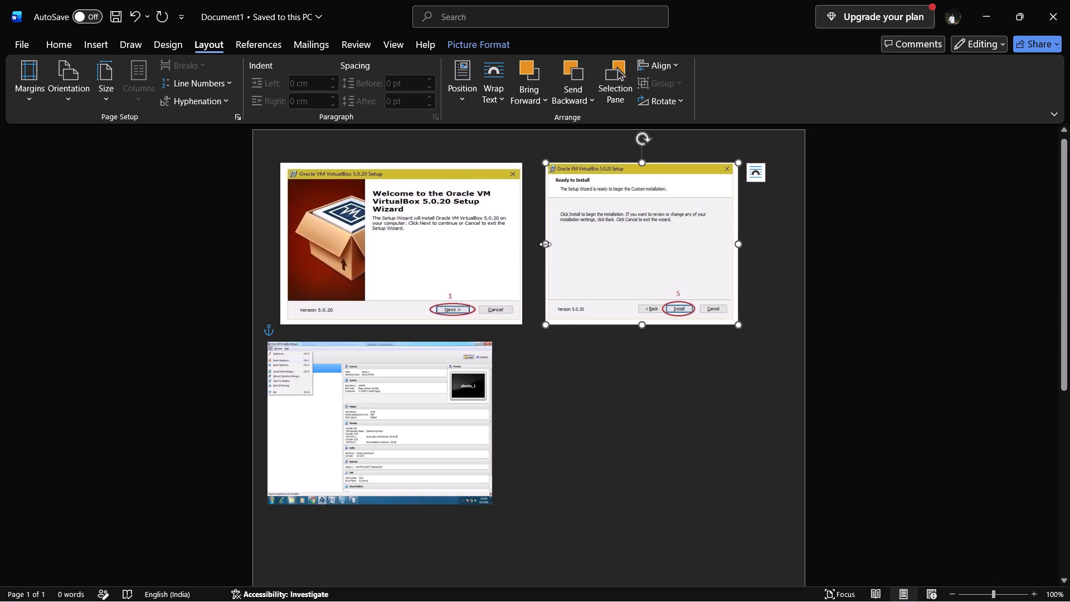
{"action": "left_click_drag", "start_coordinate": [545, 244], "coordinate": [528, 244]}
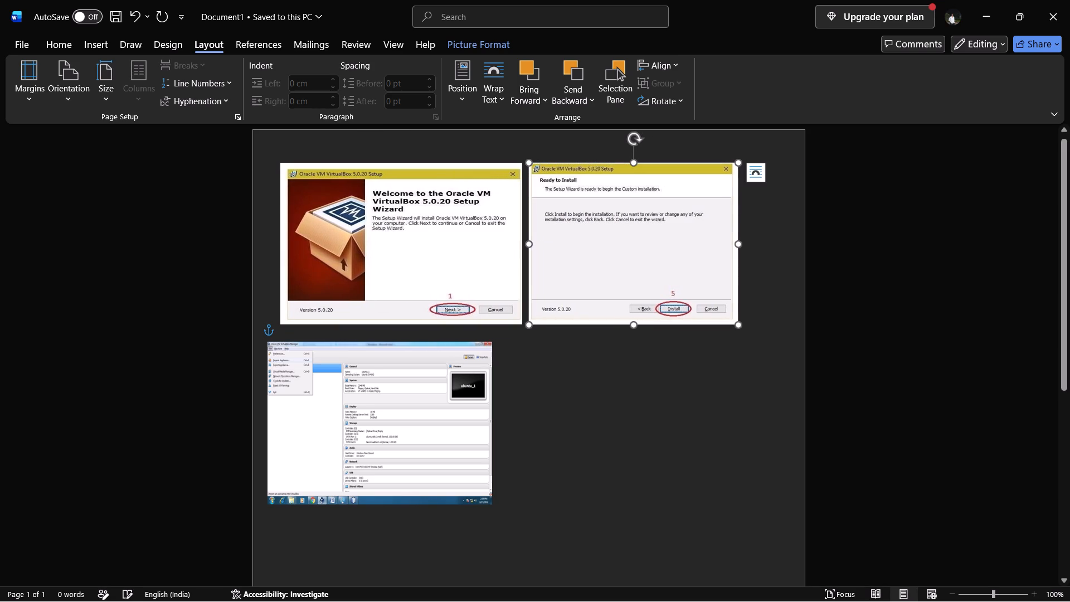
{"action": "left_click_drag", "start_coordinate": [742, 244], "coordinate": [772, 242]}
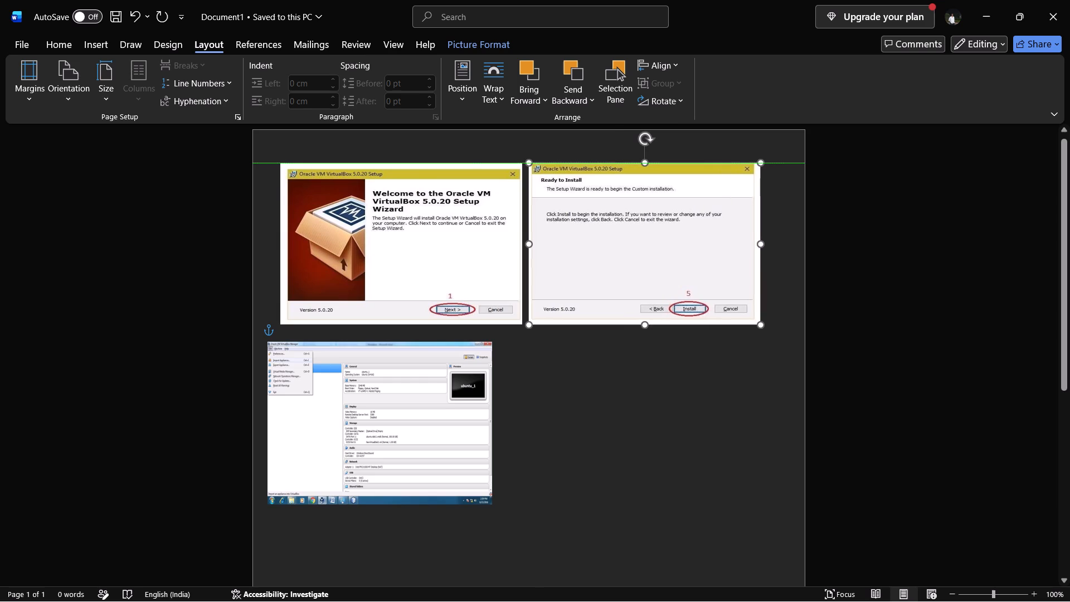
{"action": "left_click_drag", "start_coordinate": [772, 242], "coordinate": [782, 246]}
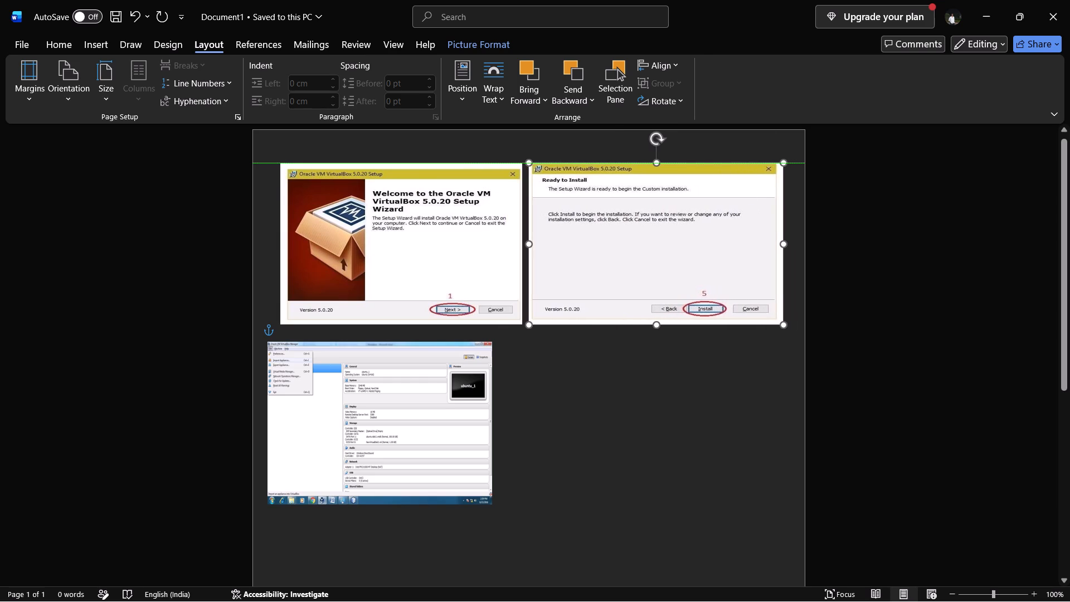
{"action": "left_click_drag", "start_coordinate": [782, 246], "coordinate": [788, 247]}
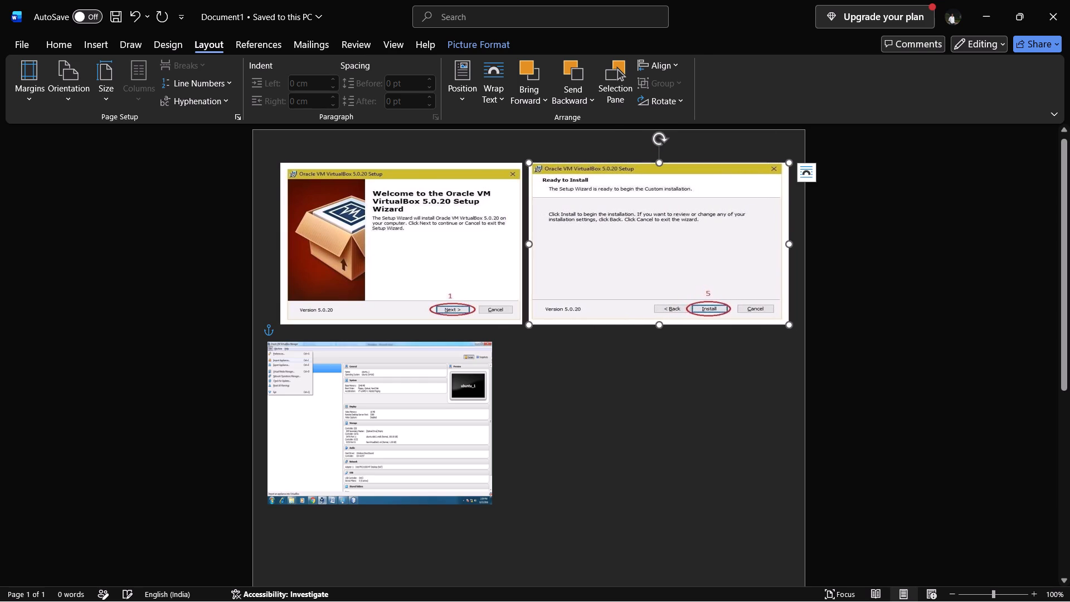
Align the VirtualBox Manager picture under the welcome picture with a small gap and widen it to about the same width.
{"action": "left_click_drag", "start_coordinate": [363, 417], "coordinate": [377, 409]}
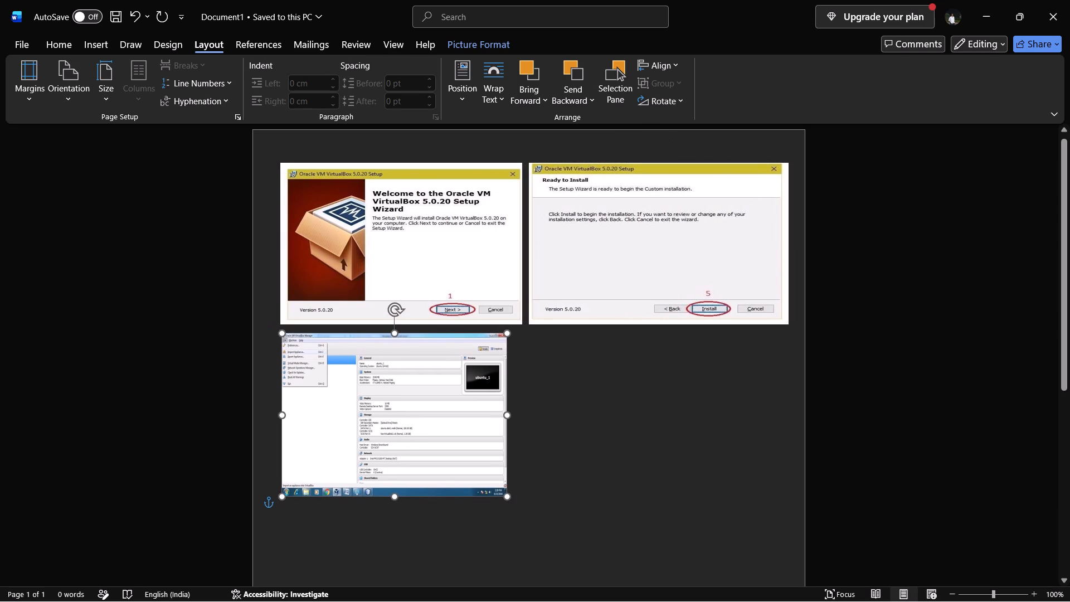
{"action": "left_click_drag", "start_coordinate": [377, 409], "coordinate": [377, 409]}
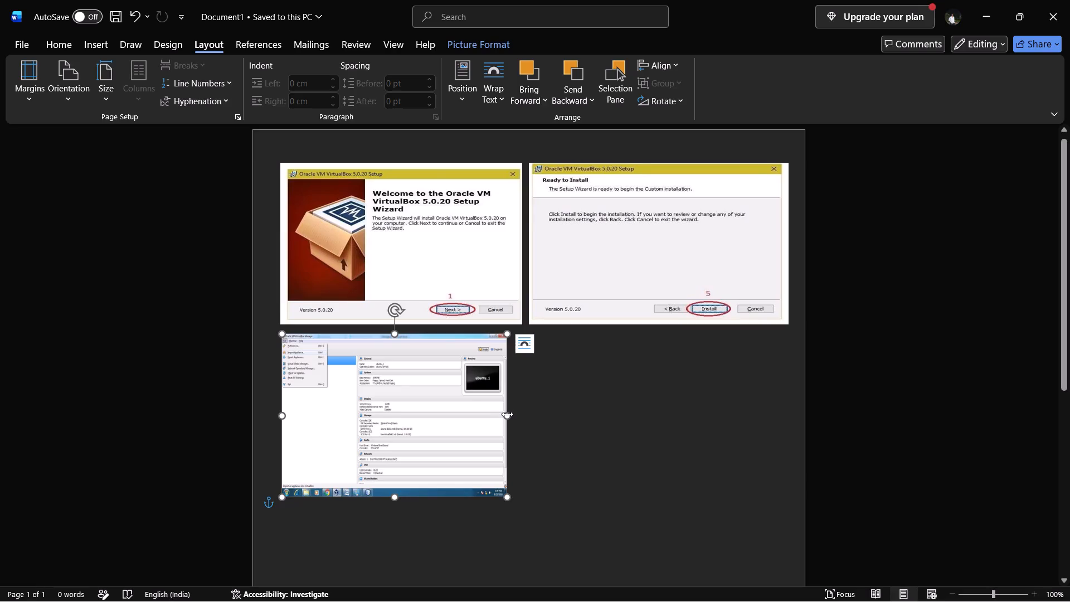
{"action": "left_click_drag", "start_coordinate": [507, 414], "coordinate": [525, 414]}
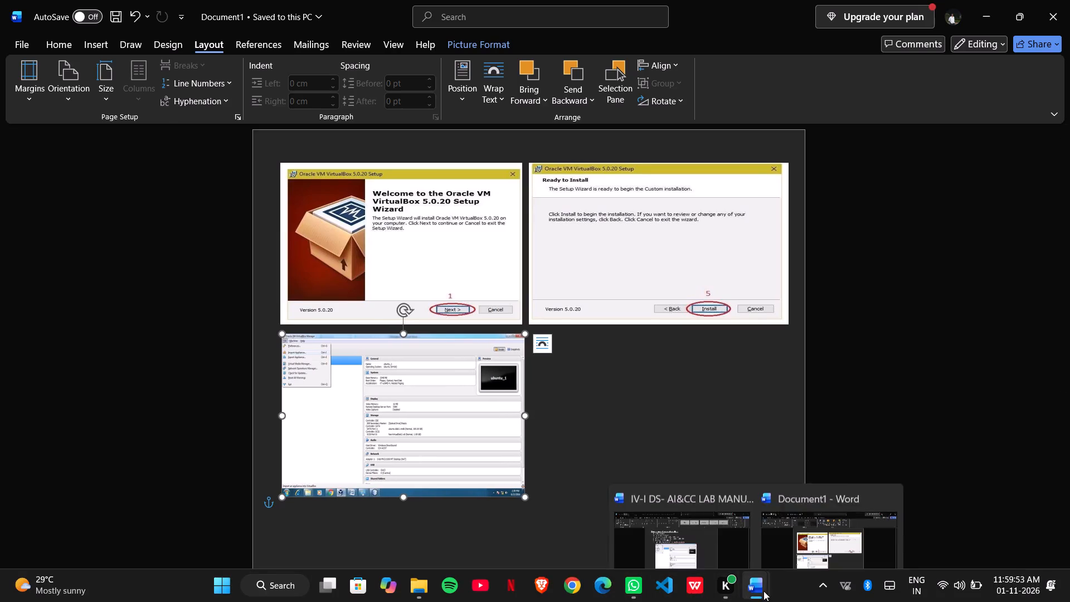
Copy the Import Virtual Appliance picture from page 19 of the lab manual and return to Document1.
{"action": "left_click", "coordinate": [702, 531]}
{"action": "scroll", "coordinate": [585, 411], "scroll_direction": "down", "scroll_amount": 3}
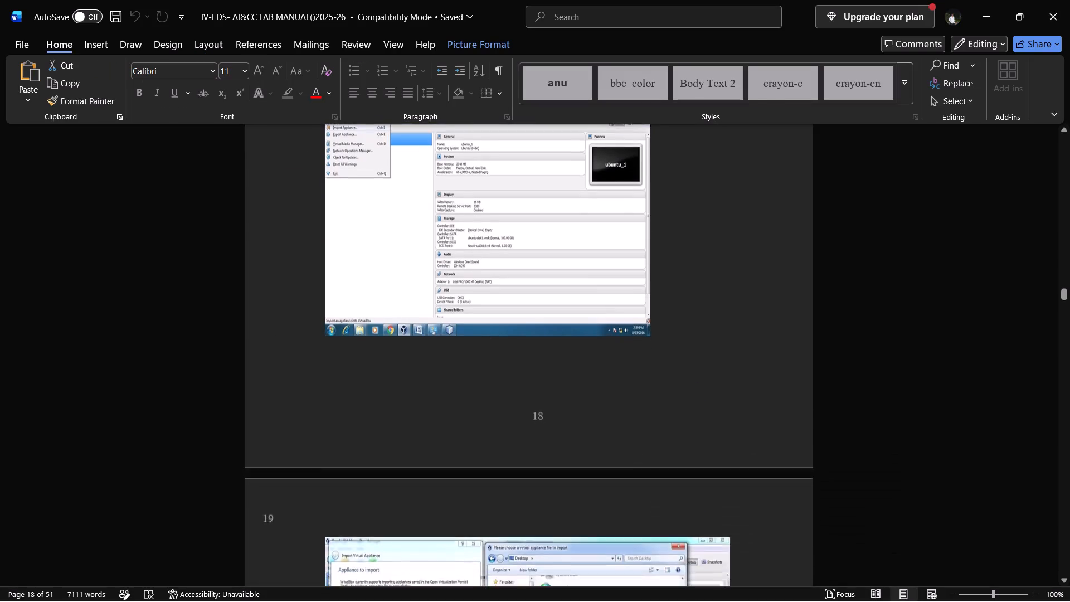
{"action": "scroll", "coordinate": [585, 411], "scroll_direction": "down", "scroll_amount": 10}
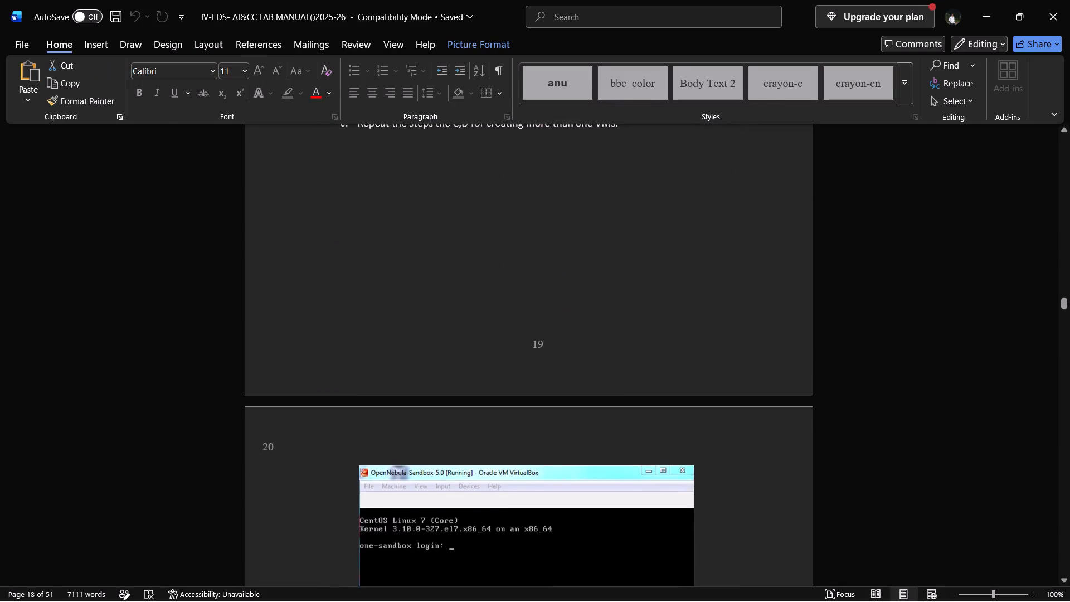
{"action": "scroll", "coordinate": [585, 411], "scroll_direction": "down", "scroll_amount": 6}
{"action": "scroll", "coordinate": [585, 411], "scroll_direction": "up", "scroll_amount": 3}
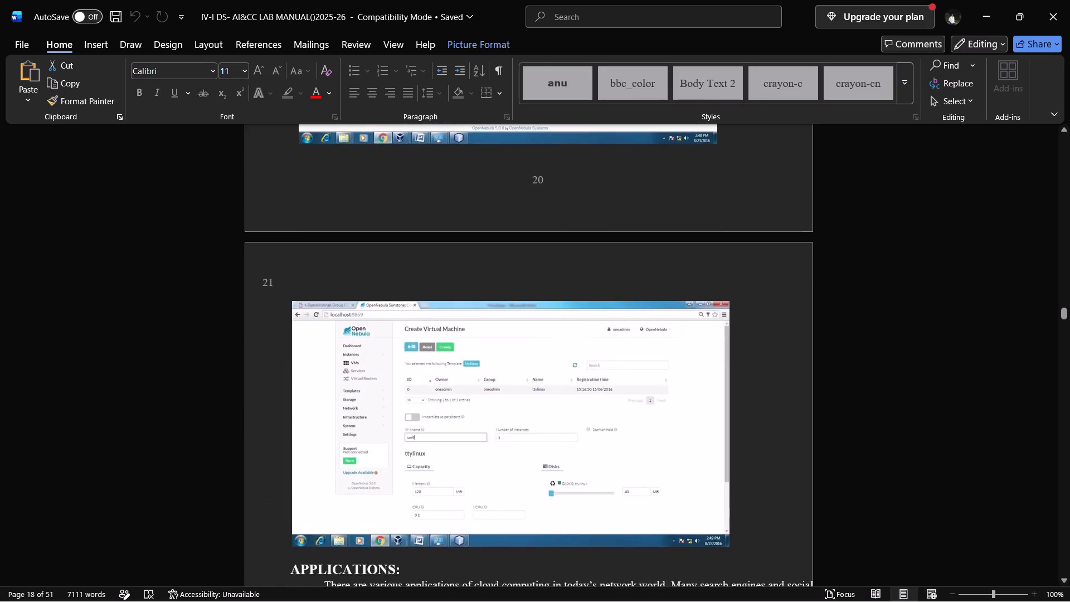
{"action": "scroll", "coordinate": [585, 411], "scroll_direction": "up", "scroll_amount": 5}
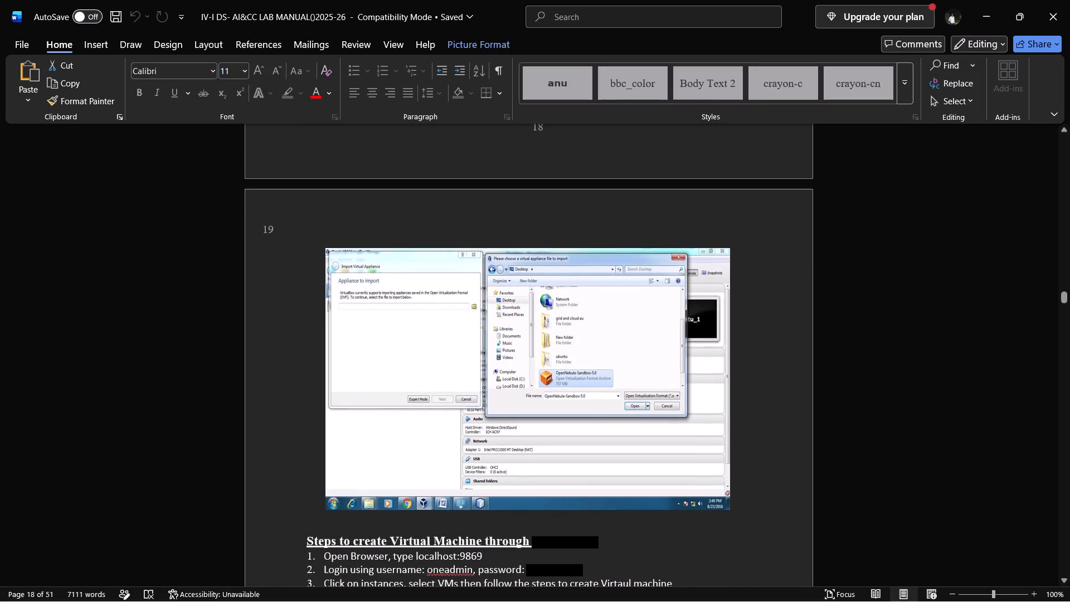
{"action": "left_click", "coordinate": [529, 377]}
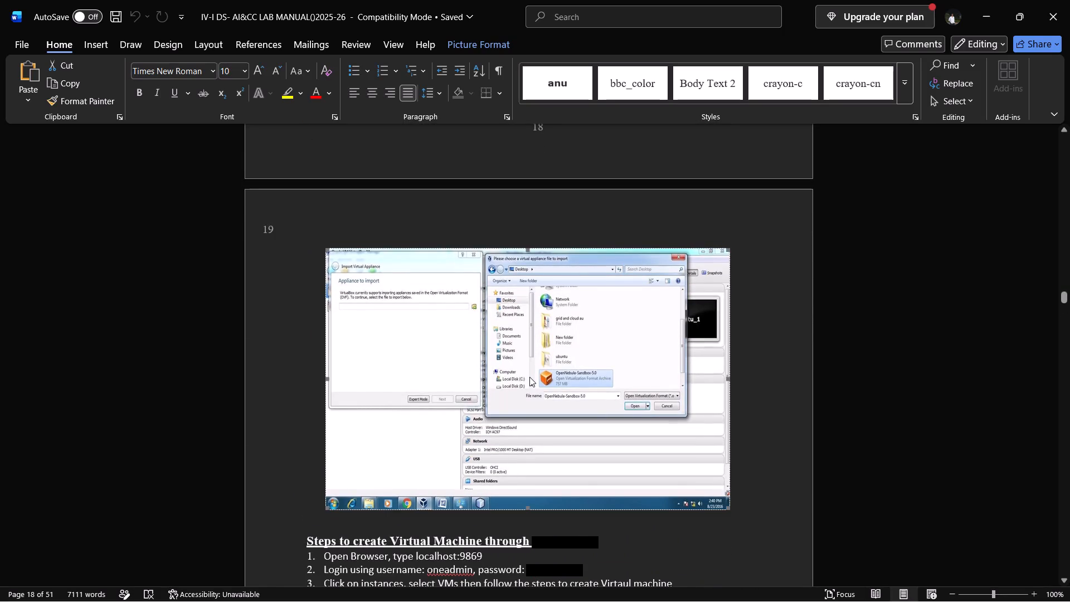
{"action": "key", "text": "ctrl+c"}
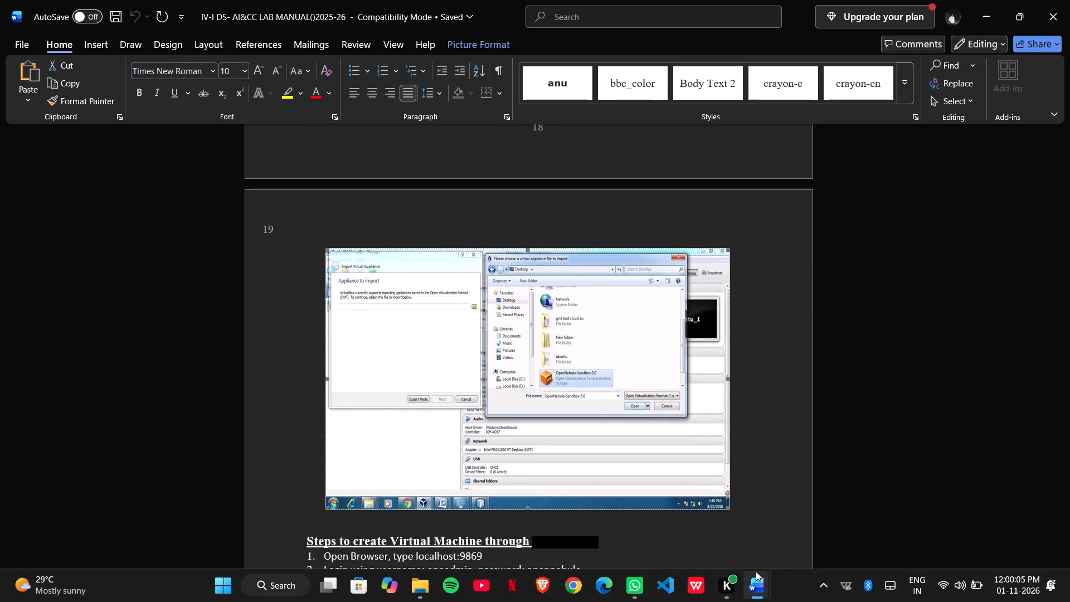
{"action": "left_click", "coordinate": [774, 526]}
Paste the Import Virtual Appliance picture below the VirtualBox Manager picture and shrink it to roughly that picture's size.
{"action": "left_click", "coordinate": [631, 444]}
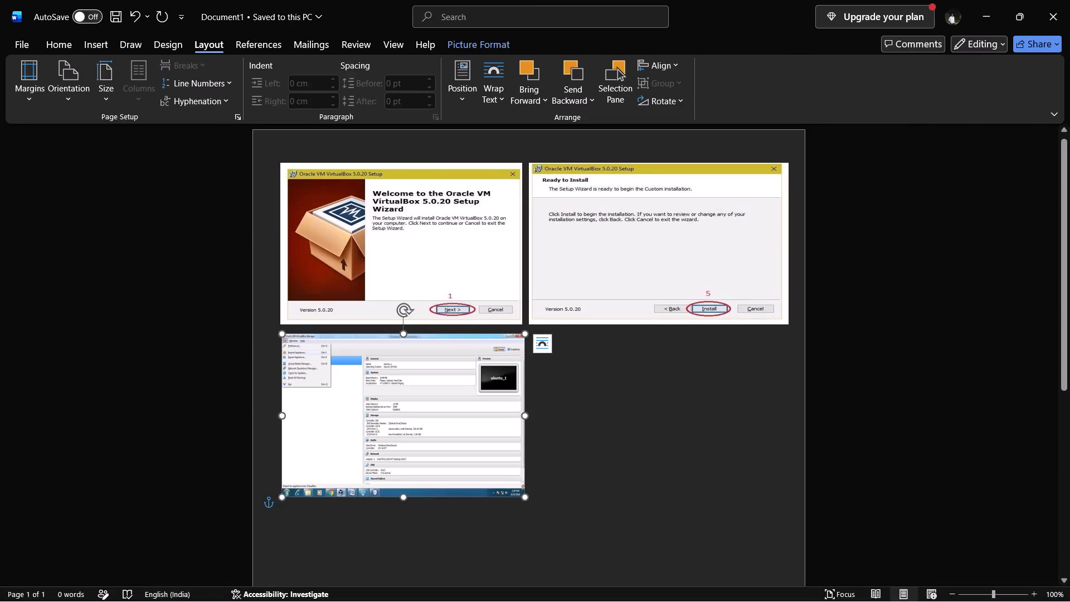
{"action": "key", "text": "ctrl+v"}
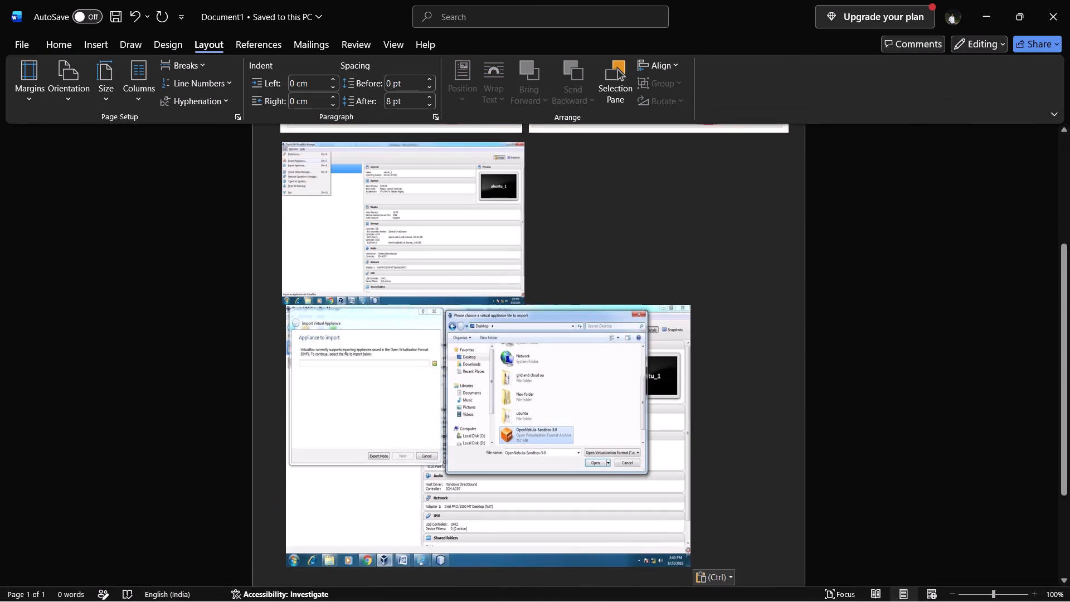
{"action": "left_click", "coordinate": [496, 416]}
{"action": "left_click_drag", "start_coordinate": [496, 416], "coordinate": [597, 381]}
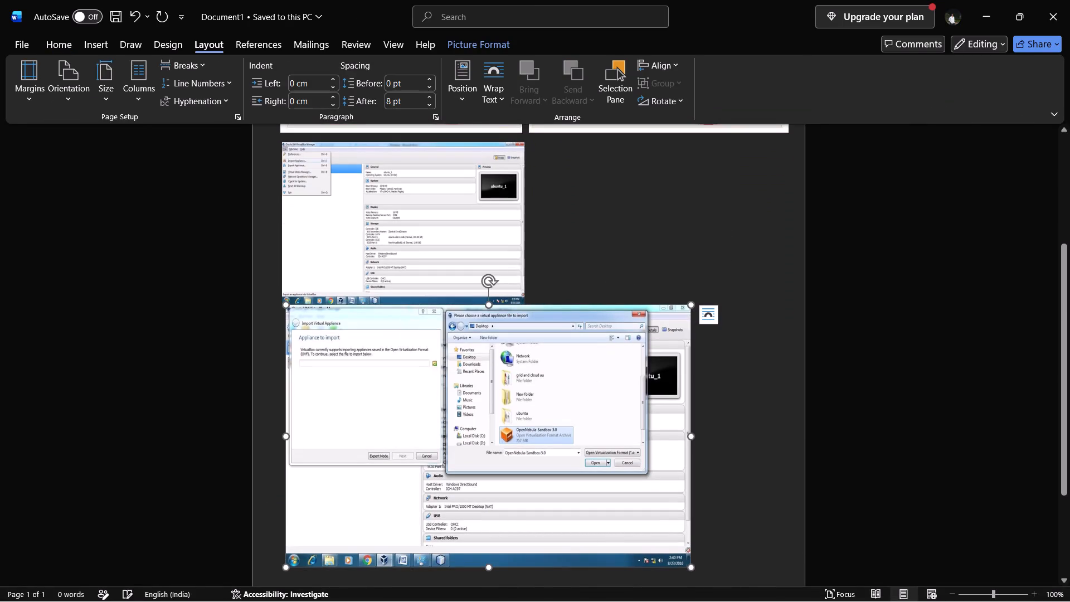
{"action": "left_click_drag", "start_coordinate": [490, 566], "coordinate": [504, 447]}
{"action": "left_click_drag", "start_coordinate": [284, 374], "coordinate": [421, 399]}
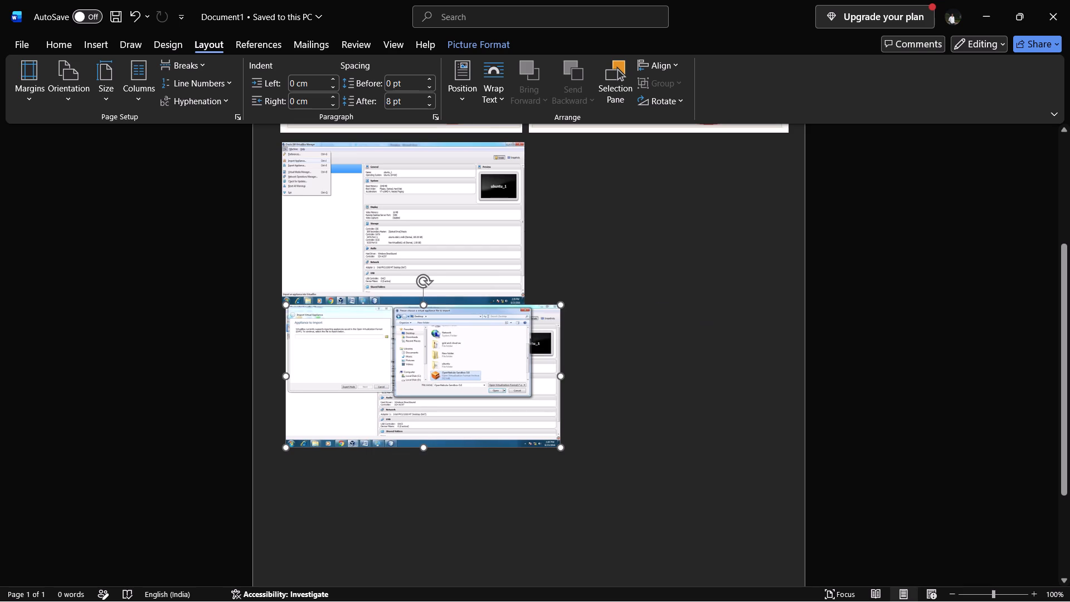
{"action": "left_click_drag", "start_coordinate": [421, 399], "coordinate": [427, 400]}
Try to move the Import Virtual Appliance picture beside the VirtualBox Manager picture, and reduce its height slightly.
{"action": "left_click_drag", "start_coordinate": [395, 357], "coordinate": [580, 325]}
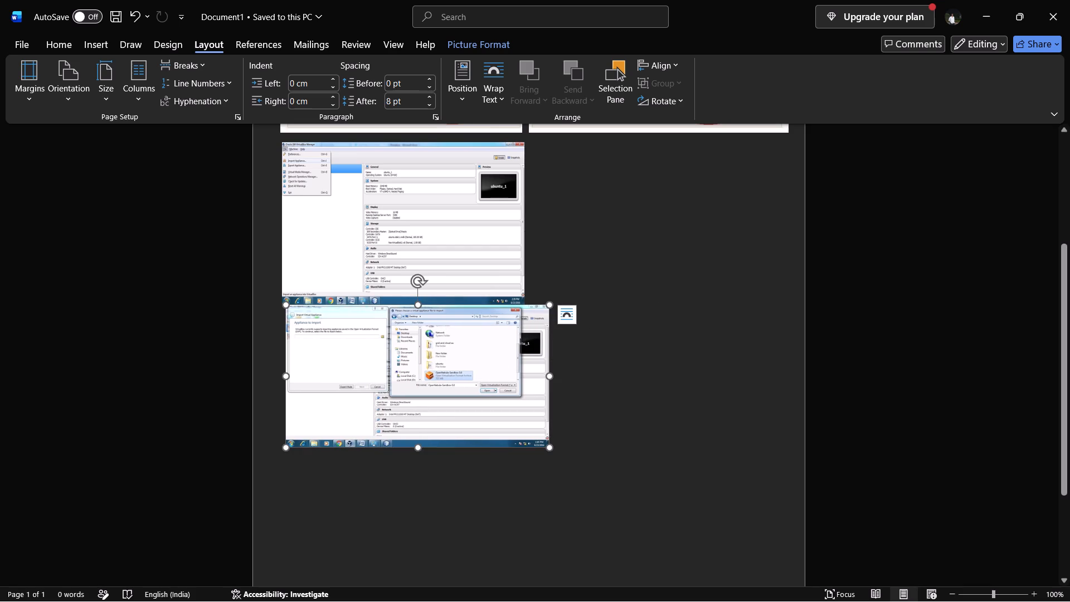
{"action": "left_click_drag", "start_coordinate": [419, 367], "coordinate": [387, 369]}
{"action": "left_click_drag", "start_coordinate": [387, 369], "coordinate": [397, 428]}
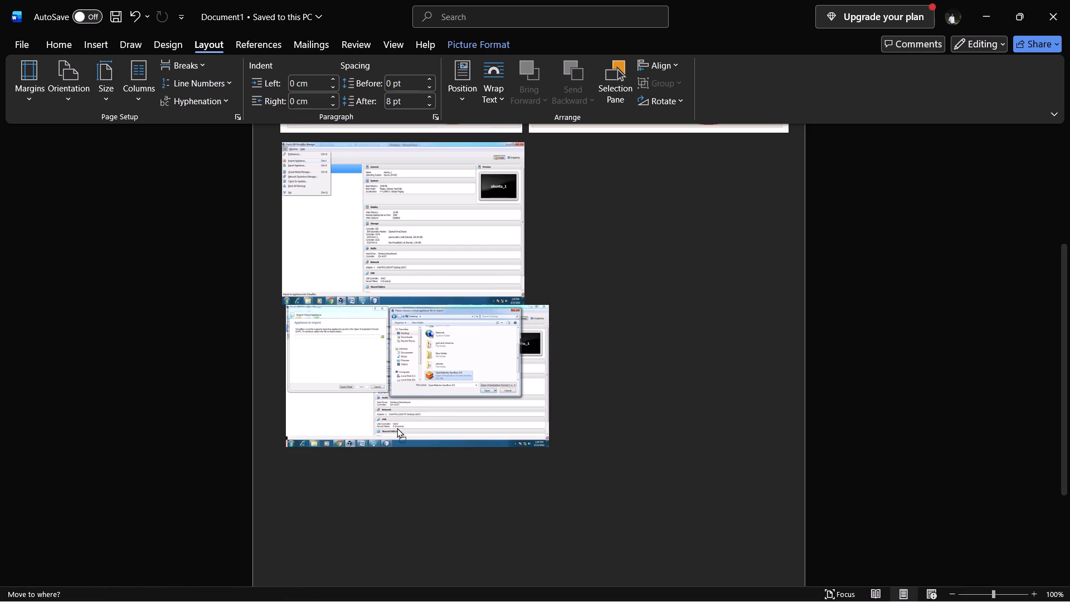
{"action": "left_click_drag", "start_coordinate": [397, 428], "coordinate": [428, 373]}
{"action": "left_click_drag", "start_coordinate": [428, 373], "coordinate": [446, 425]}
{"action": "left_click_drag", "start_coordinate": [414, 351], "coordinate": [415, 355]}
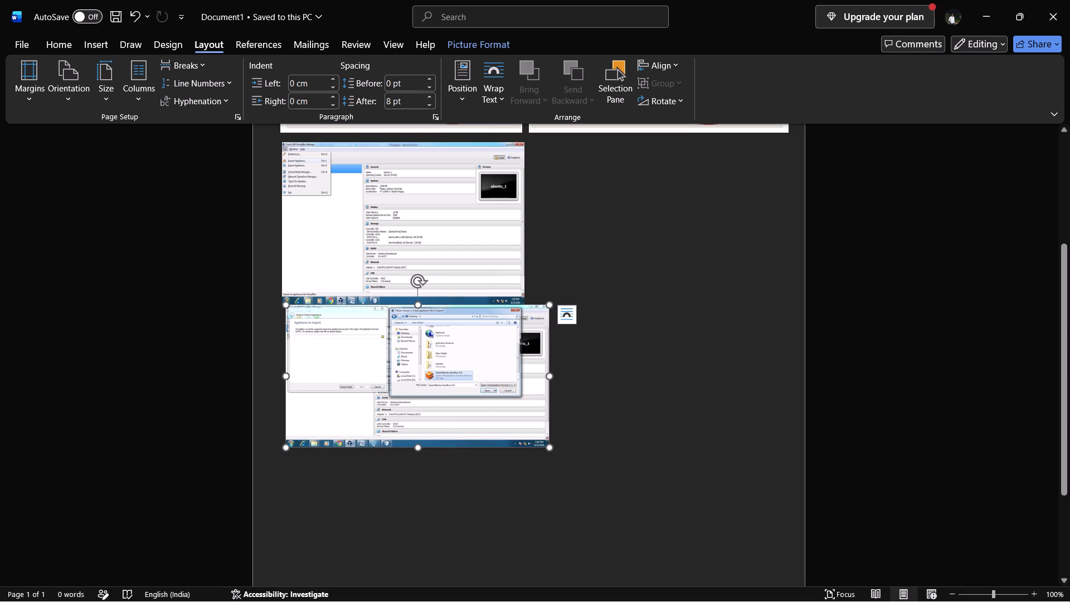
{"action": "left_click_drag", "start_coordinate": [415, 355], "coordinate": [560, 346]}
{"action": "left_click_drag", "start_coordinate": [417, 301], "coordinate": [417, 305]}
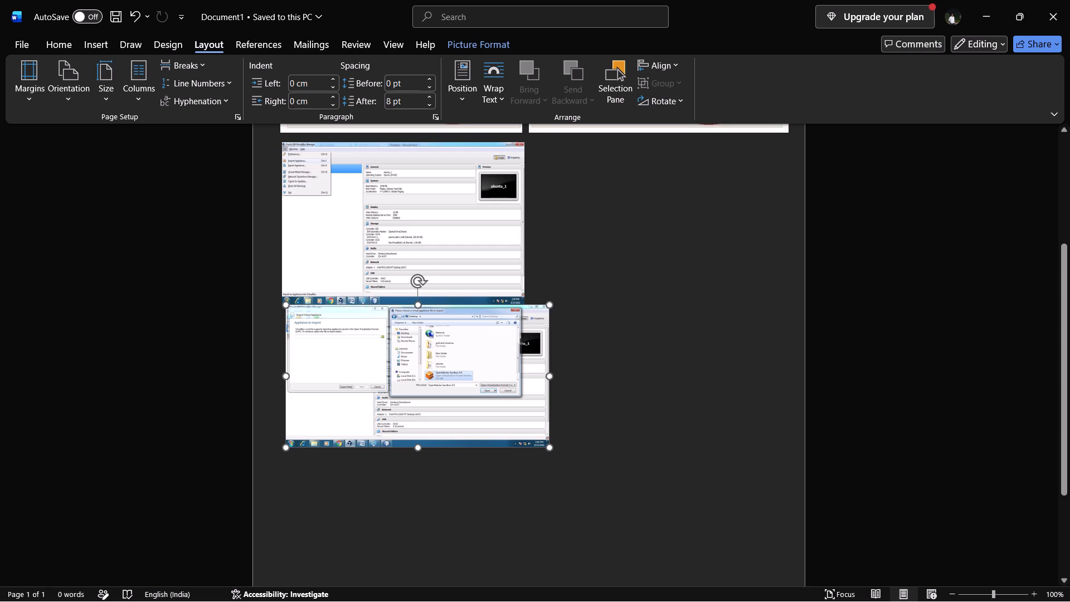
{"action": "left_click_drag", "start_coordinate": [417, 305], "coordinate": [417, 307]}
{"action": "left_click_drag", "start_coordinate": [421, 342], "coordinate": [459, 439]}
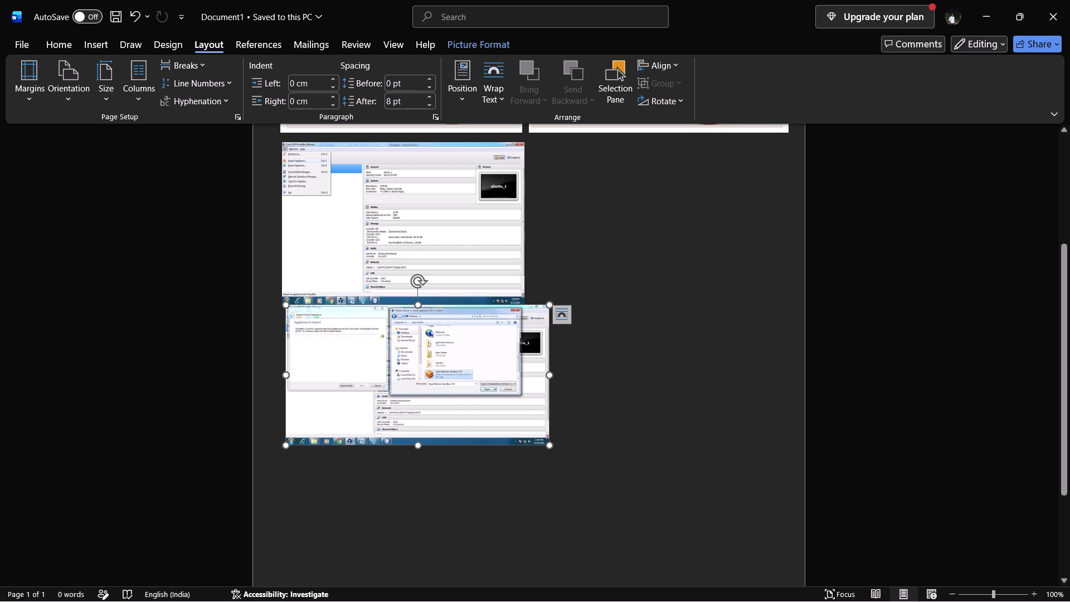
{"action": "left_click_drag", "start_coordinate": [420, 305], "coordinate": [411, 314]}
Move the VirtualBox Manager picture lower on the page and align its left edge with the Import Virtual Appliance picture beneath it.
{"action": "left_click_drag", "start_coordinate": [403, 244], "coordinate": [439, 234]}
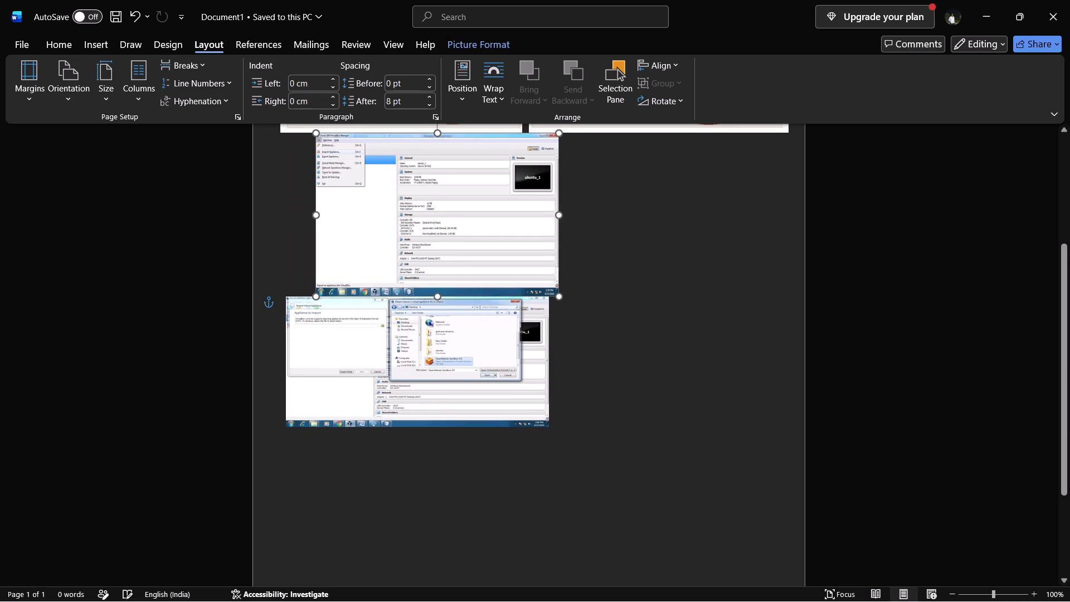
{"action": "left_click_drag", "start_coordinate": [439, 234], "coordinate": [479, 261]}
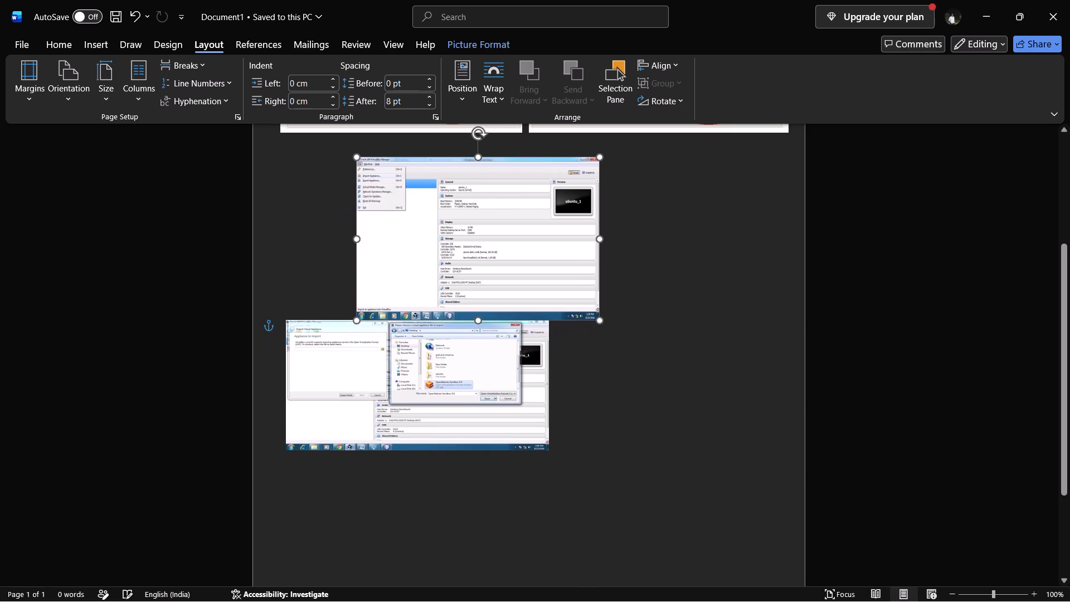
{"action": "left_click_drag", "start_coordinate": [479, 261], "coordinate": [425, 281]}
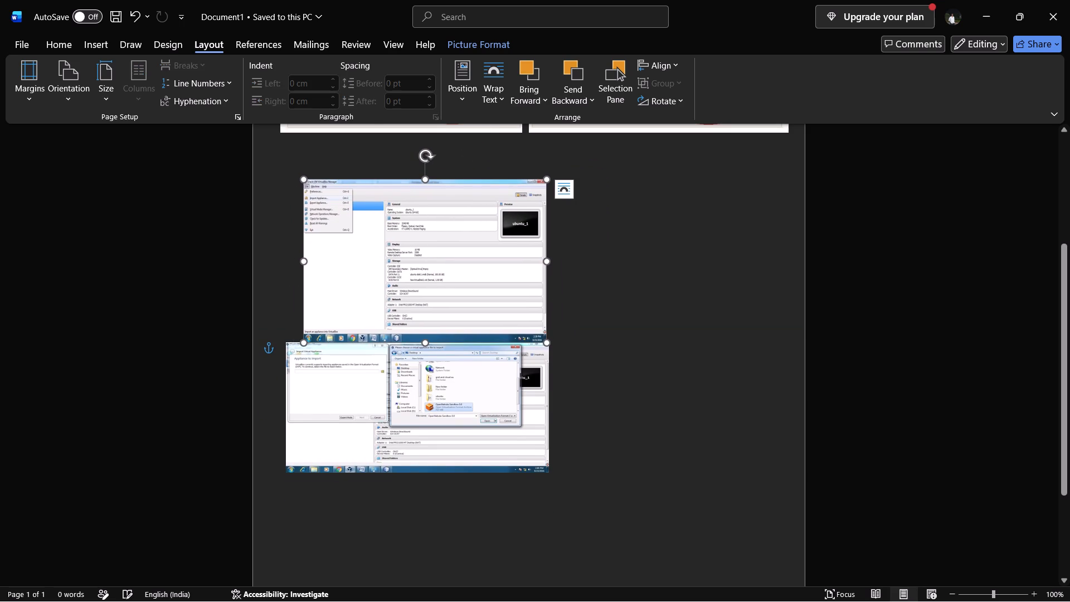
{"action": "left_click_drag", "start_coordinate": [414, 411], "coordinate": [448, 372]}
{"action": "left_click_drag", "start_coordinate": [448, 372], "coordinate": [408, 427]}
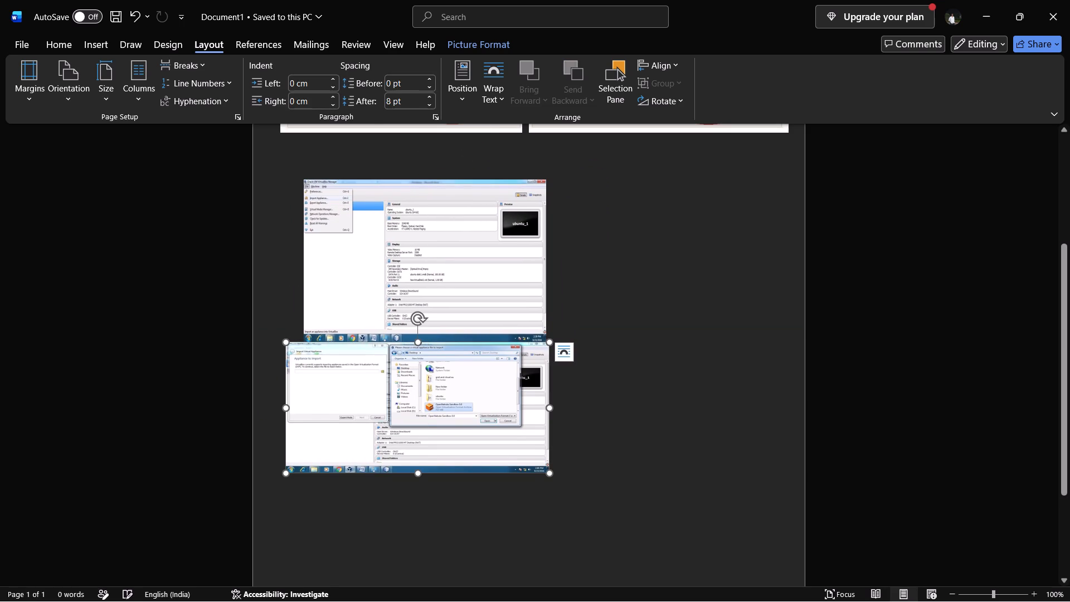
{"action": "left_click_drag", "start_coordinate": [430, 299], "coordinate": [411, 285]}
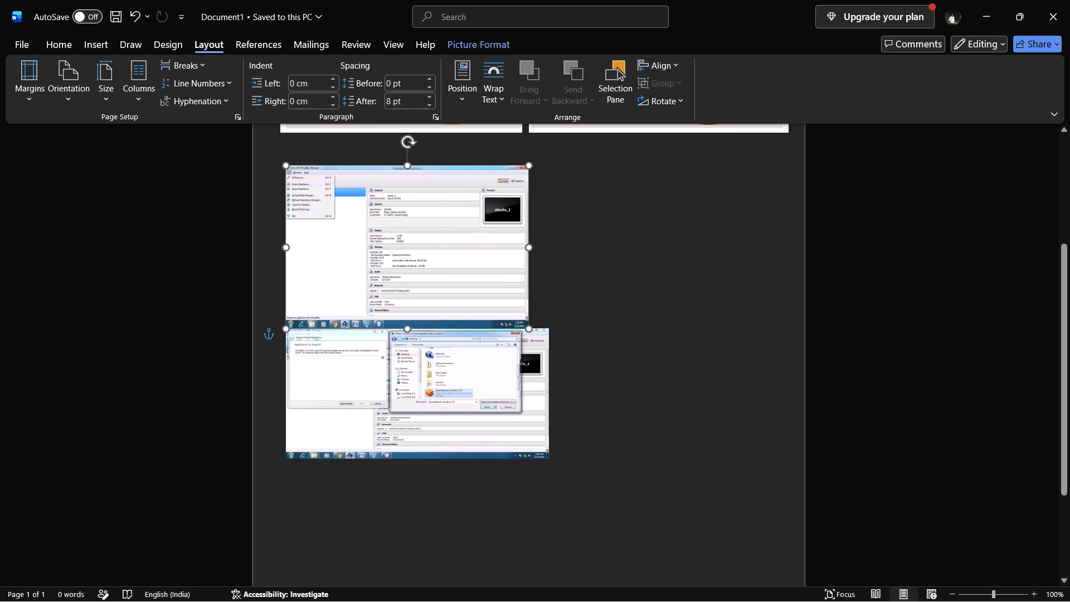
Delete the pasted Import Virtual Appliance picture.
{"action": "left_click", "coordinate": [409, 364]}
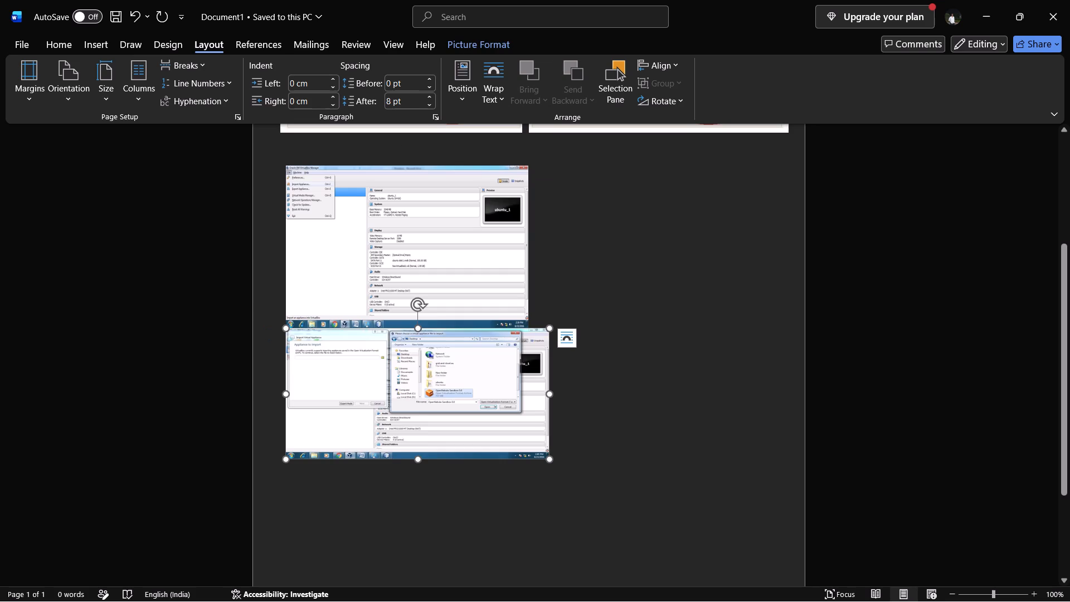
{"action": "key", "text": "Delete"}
Move the VirtualBox Manager picture back up just below the welcome picture, aligned with its left edge.
{"action": "left_click_drag", "start_coordinate": [377, 228], "coordinate": [374, 202]}
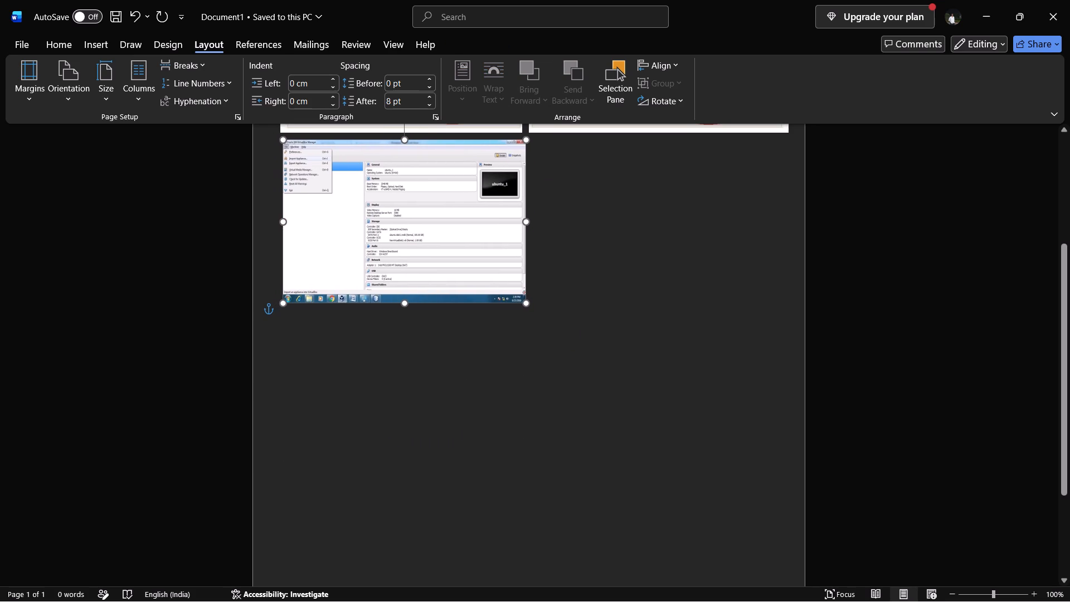
{"action": "left_click_drag", "start_coordinate": [374, 202], "coordinate": [372, 202]}
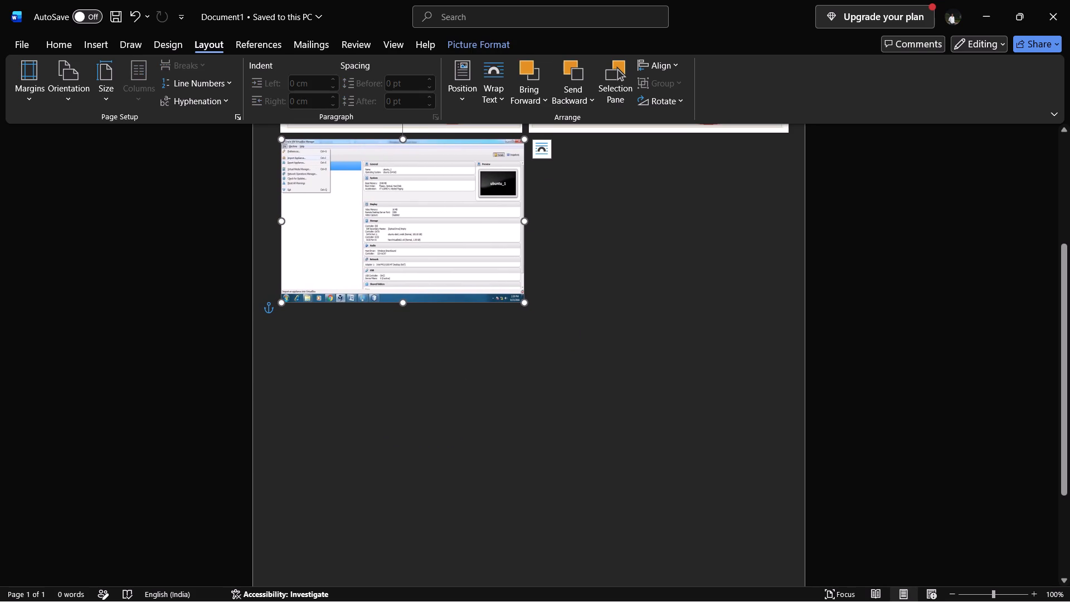
Paste the copied Import Virtual Appliance picture again below the VirtualBox Manager picture.
{"action": "left_click", "coordinate": [324, 367]}
{"action": "key", "text": "ctrl+v"}
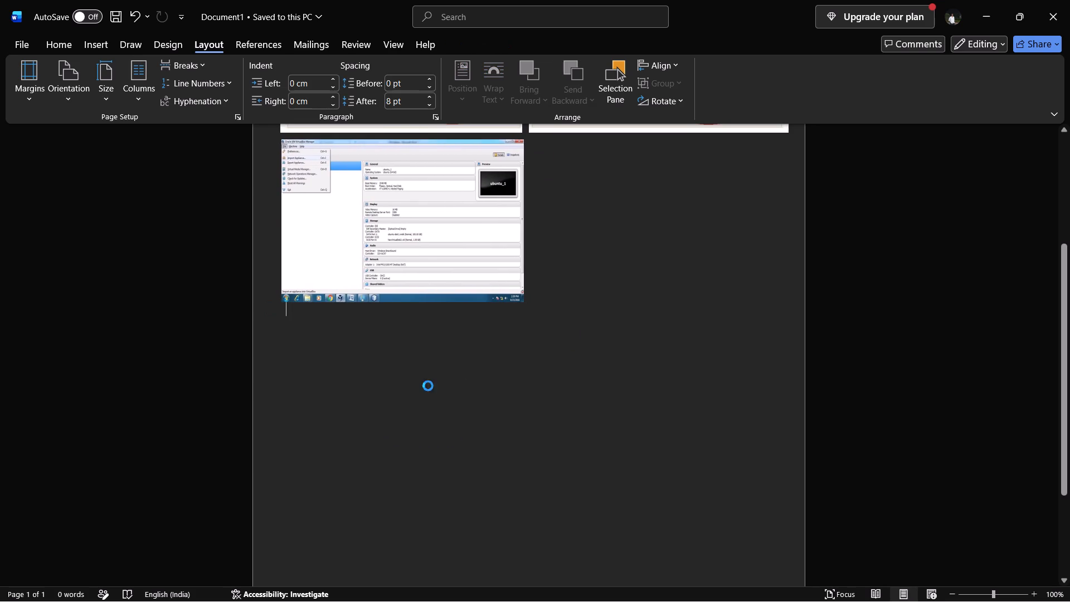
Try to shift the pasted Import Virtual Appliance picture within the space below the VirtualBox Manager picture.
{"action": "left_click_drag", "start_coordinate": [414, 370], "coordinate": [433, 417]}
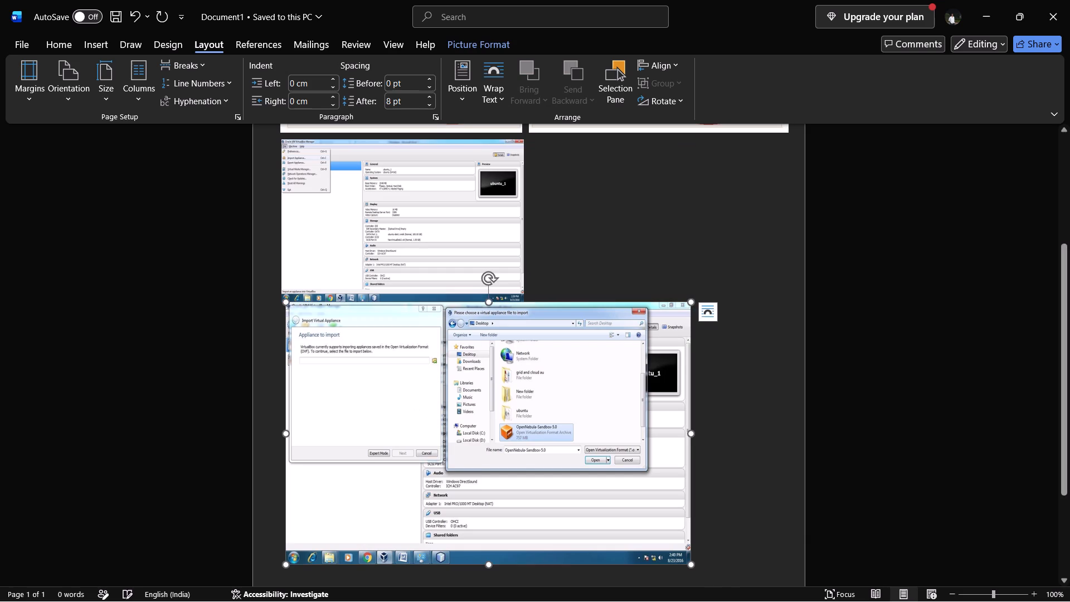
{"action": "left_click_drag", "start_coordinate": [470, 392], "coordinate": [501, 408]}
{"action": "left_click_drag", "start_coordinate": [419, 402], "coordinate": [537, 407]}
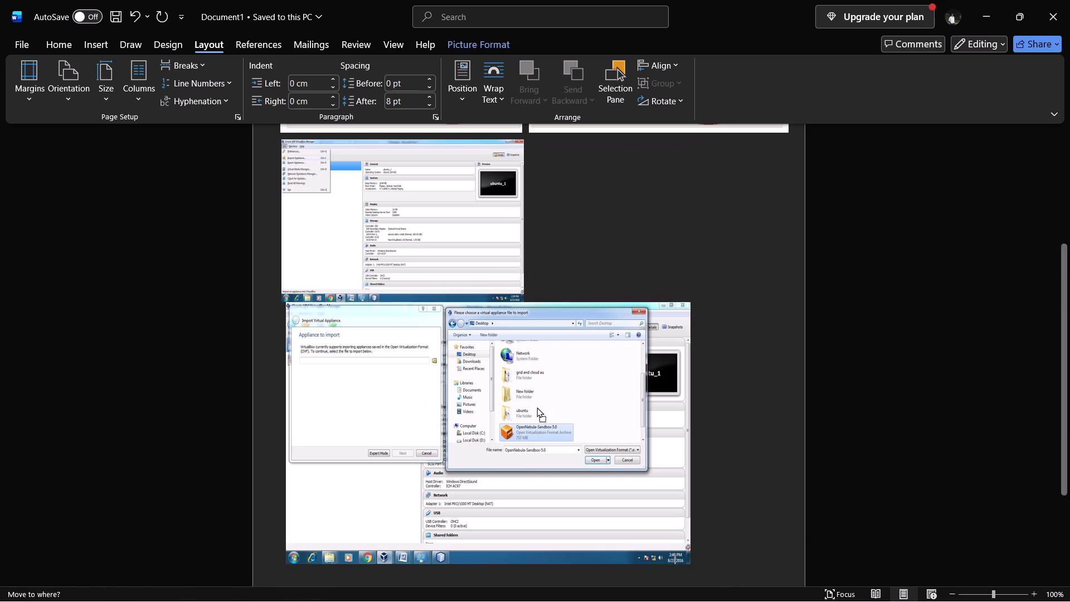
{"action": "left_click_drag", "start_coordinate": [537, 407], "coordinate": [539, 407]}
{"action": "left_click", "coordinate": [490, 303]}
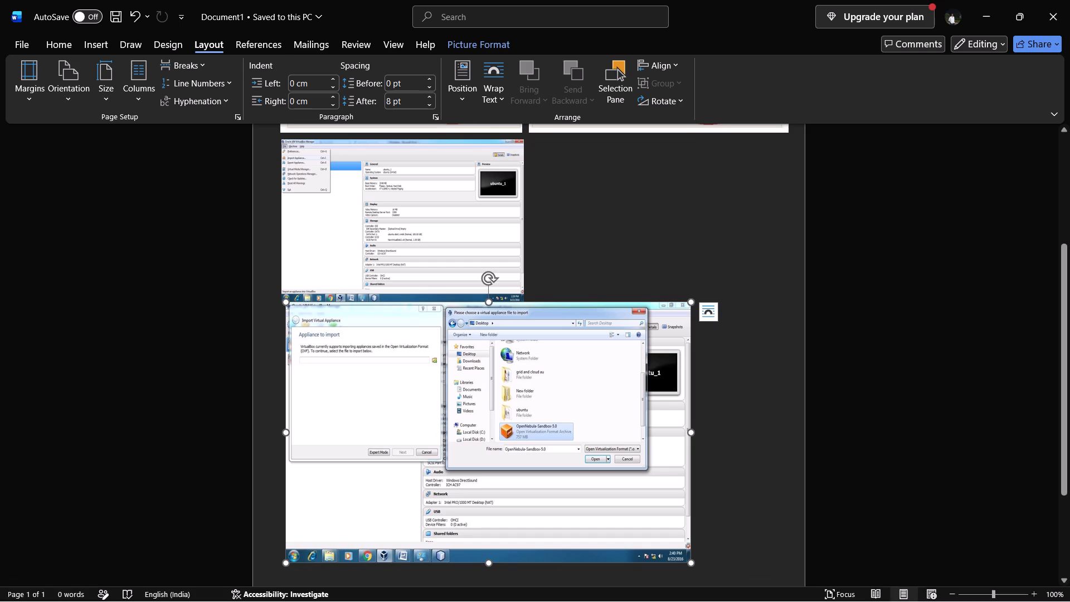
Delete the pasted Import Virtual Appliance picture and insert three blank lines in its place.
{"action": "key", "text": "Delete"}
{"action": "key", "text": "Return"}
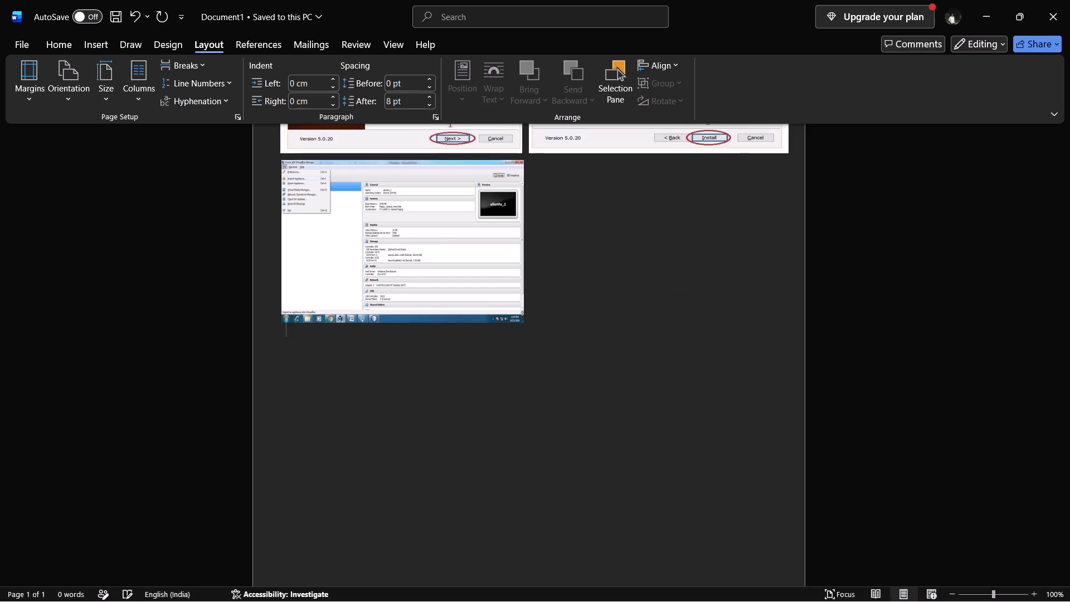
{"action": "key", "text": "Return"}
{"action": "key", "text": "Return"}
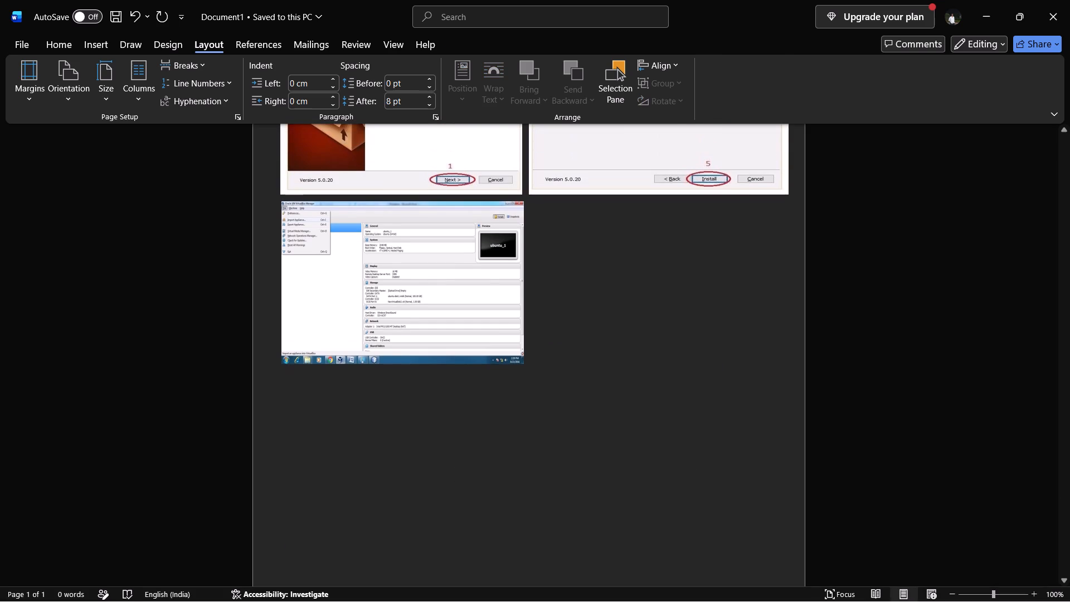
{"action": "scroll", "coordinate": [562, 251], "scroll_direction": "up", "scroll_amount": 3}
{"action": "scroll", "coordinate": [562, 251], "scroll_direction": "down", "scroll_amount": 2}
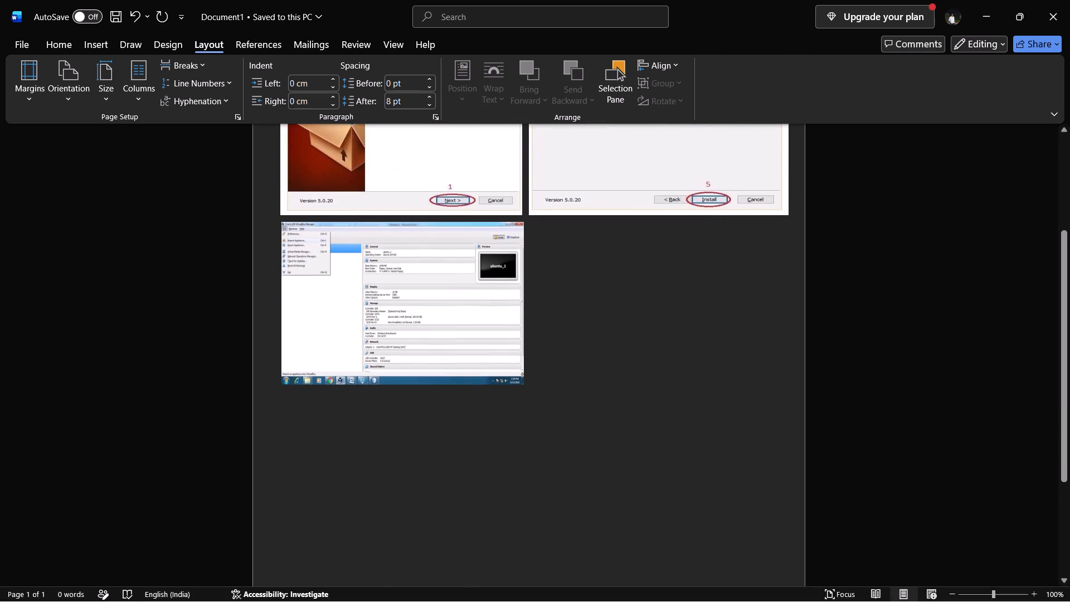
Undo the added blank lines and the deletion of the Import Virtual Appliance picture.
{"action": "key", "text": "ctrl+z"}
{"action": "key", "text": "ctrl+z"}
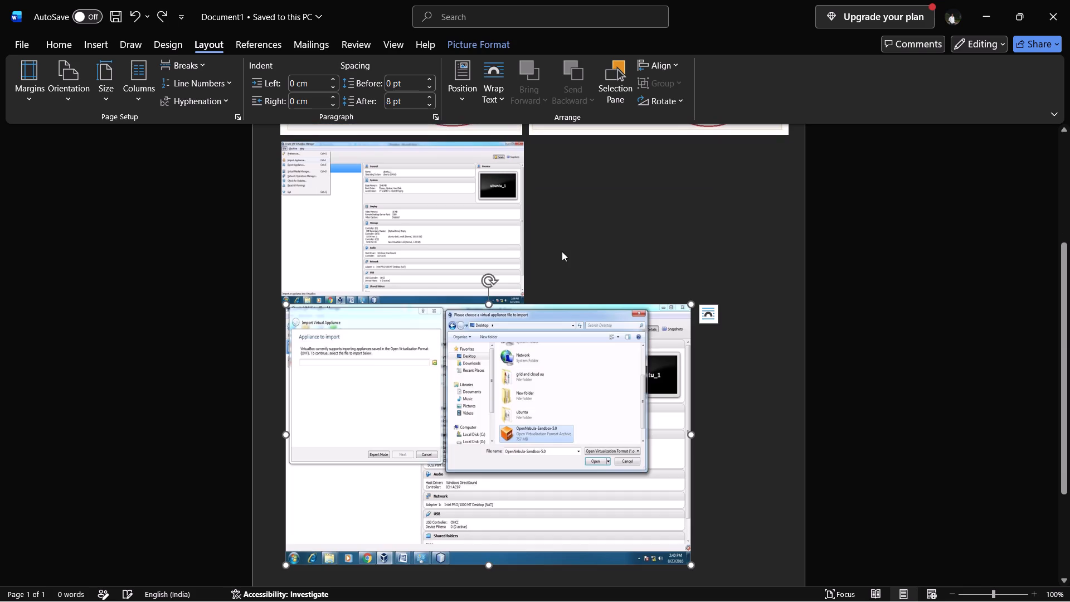
Delete the large Import Virtual Appliance picture below the VirtualBox Manager picture.
{"action": "left_click", "coordinate": [514, 407]}
{"action": "key", "text": "Delete"}
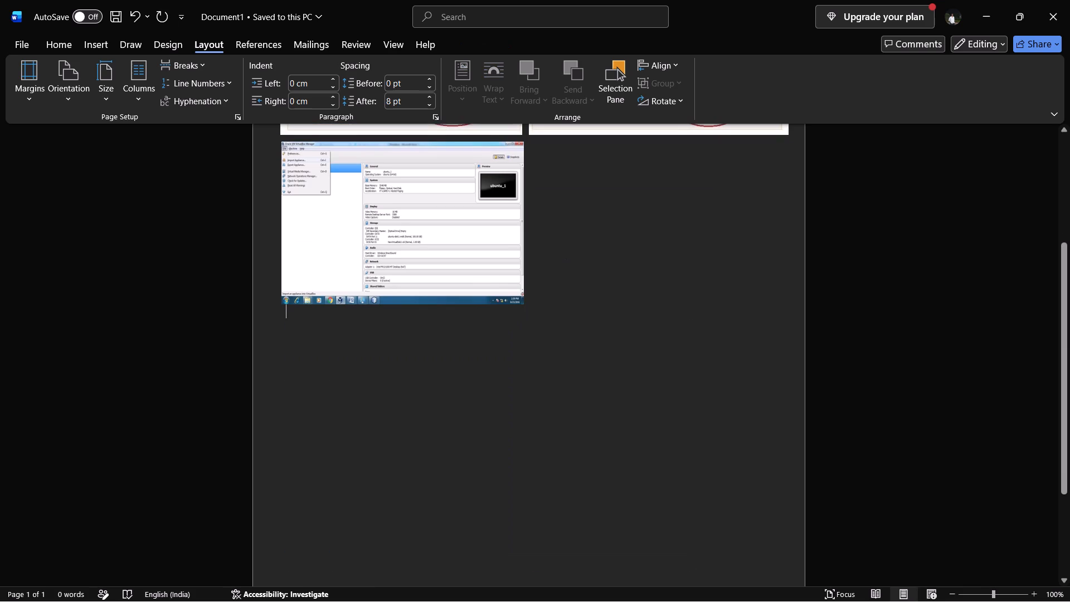
Place the insertion point on the line below the VirtualBox Manager picture and indent it with nine tabs.
{"action": "left_click", "coordinate": [570, 158]}
{"action": "left_click", "coordinate": [545, 299]}
{"action": "left_click", "coordinate": [401, 218]}
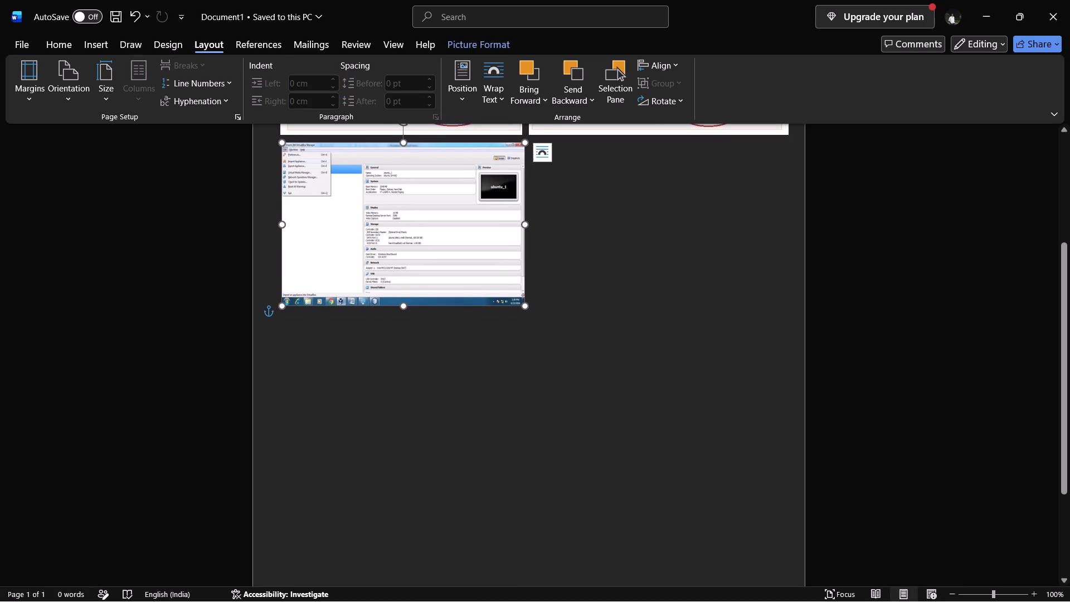
{"action": "left_click", "coordinate": [370, 431]}
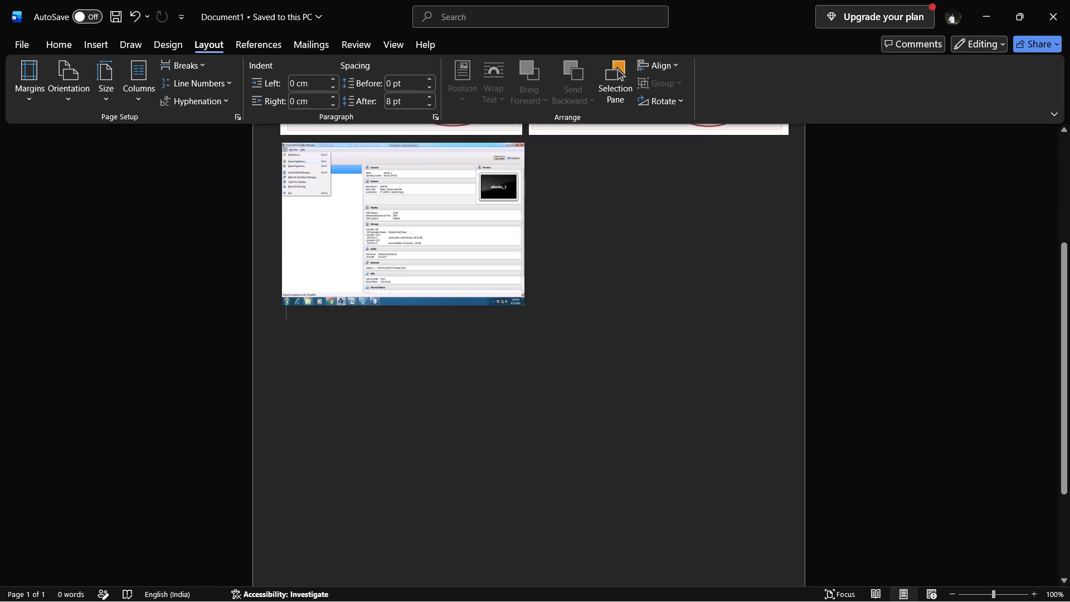
{"action": "key", "text": "Tab"}
{"action": "key", "text": "Tab"}
{"action": "key", "text": "Tab"}
{"action": "key", "text": "Tab"}
{"action": "key", "text": "Tab"}
{"action": "key", "text": "Tab"}
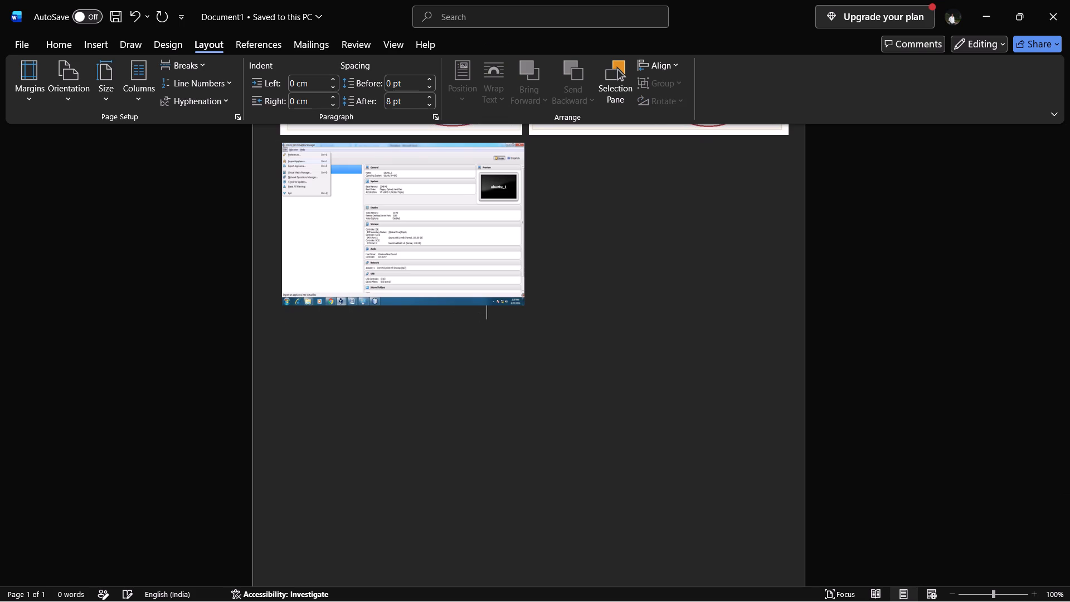
{"action": "key", "text": "Tab"}
{"action": "key", "text": "Tab"}
{"action": "key", "text": "Tab"}
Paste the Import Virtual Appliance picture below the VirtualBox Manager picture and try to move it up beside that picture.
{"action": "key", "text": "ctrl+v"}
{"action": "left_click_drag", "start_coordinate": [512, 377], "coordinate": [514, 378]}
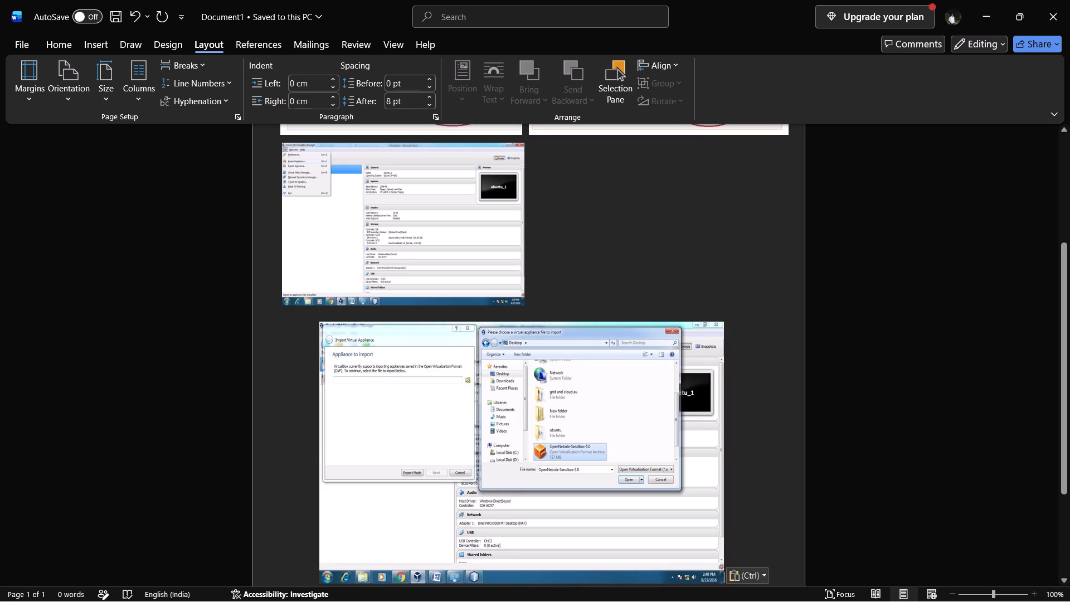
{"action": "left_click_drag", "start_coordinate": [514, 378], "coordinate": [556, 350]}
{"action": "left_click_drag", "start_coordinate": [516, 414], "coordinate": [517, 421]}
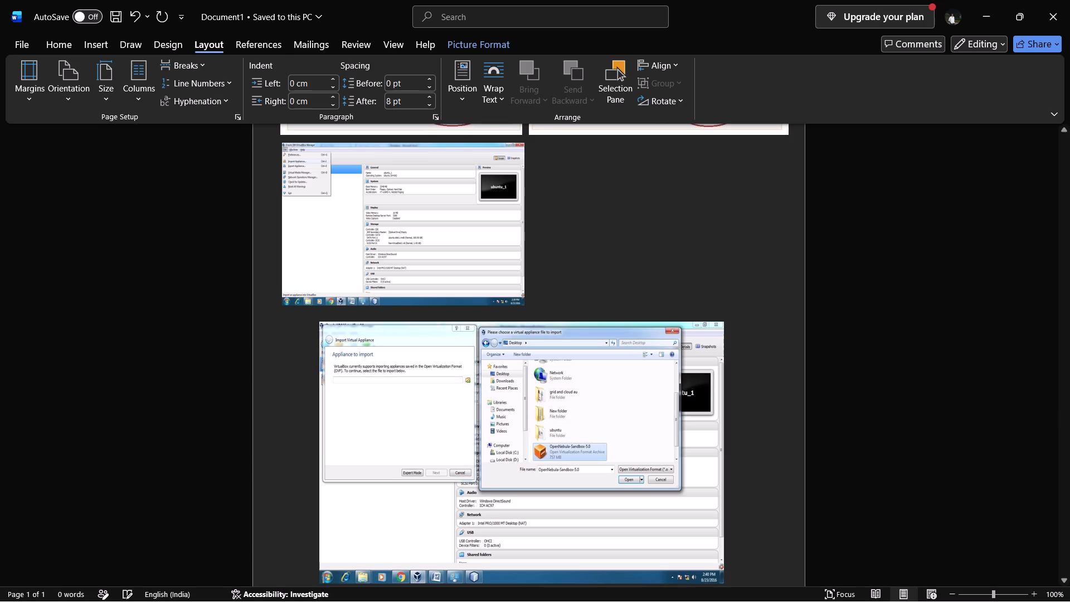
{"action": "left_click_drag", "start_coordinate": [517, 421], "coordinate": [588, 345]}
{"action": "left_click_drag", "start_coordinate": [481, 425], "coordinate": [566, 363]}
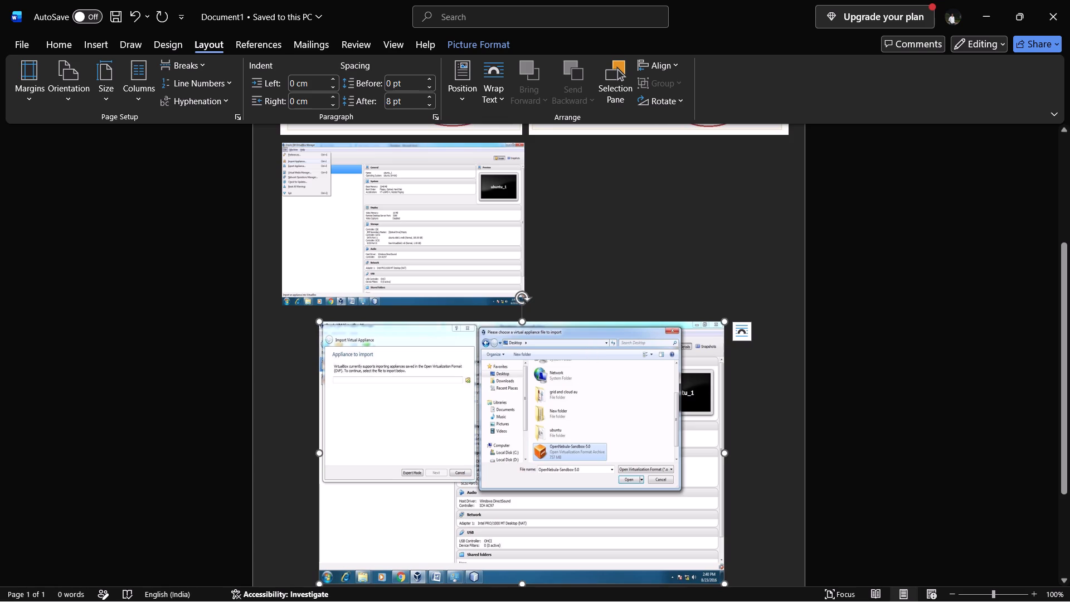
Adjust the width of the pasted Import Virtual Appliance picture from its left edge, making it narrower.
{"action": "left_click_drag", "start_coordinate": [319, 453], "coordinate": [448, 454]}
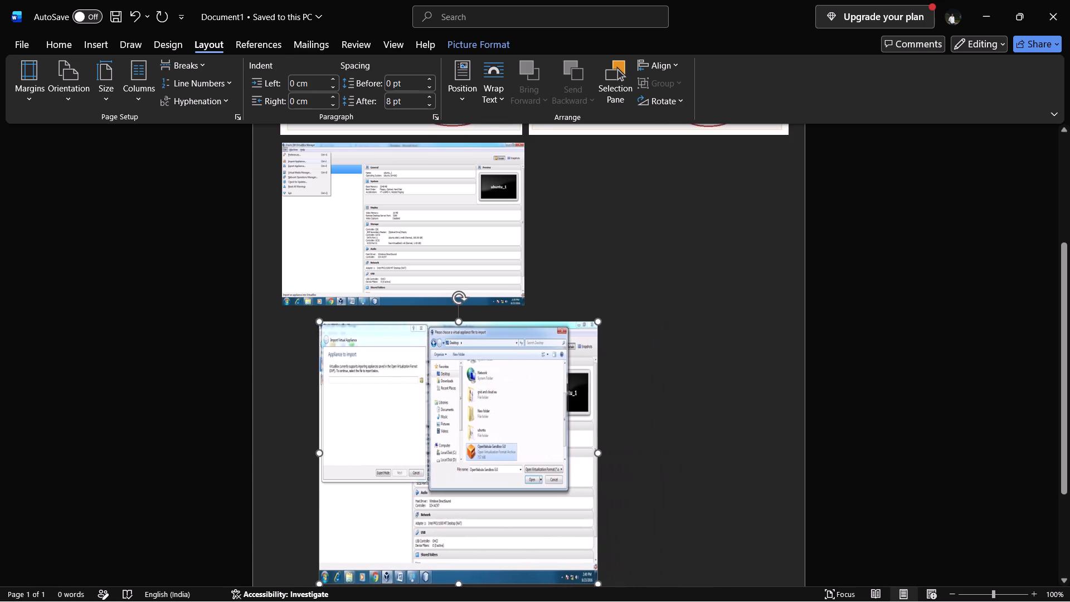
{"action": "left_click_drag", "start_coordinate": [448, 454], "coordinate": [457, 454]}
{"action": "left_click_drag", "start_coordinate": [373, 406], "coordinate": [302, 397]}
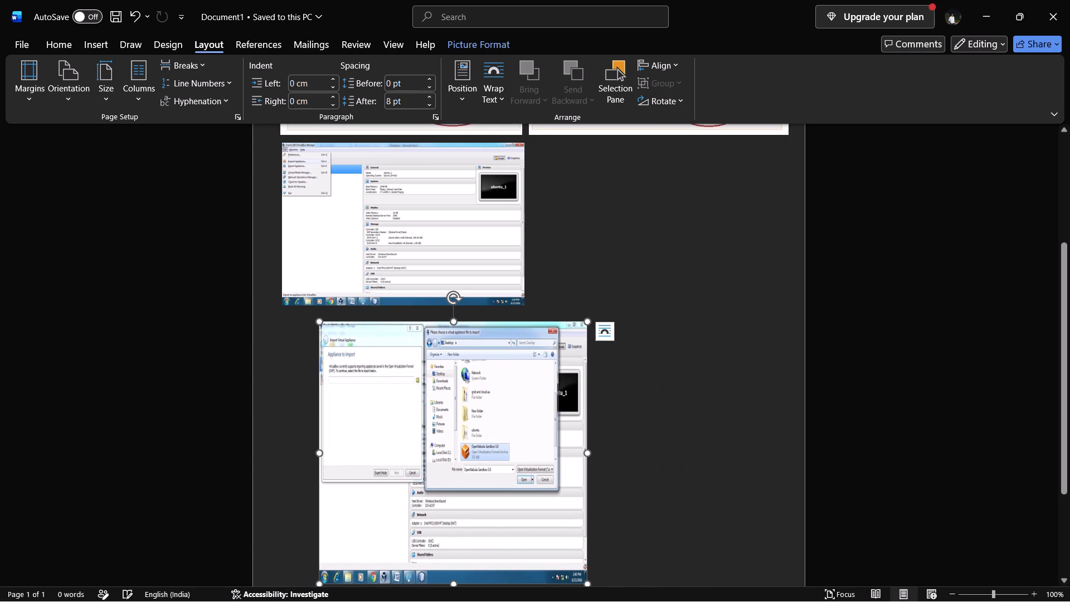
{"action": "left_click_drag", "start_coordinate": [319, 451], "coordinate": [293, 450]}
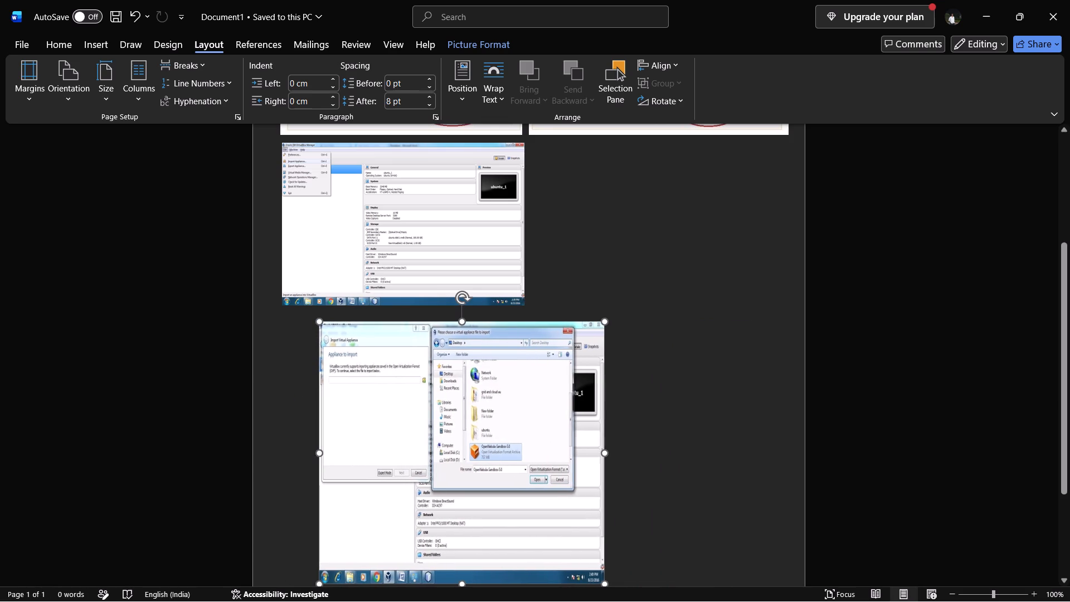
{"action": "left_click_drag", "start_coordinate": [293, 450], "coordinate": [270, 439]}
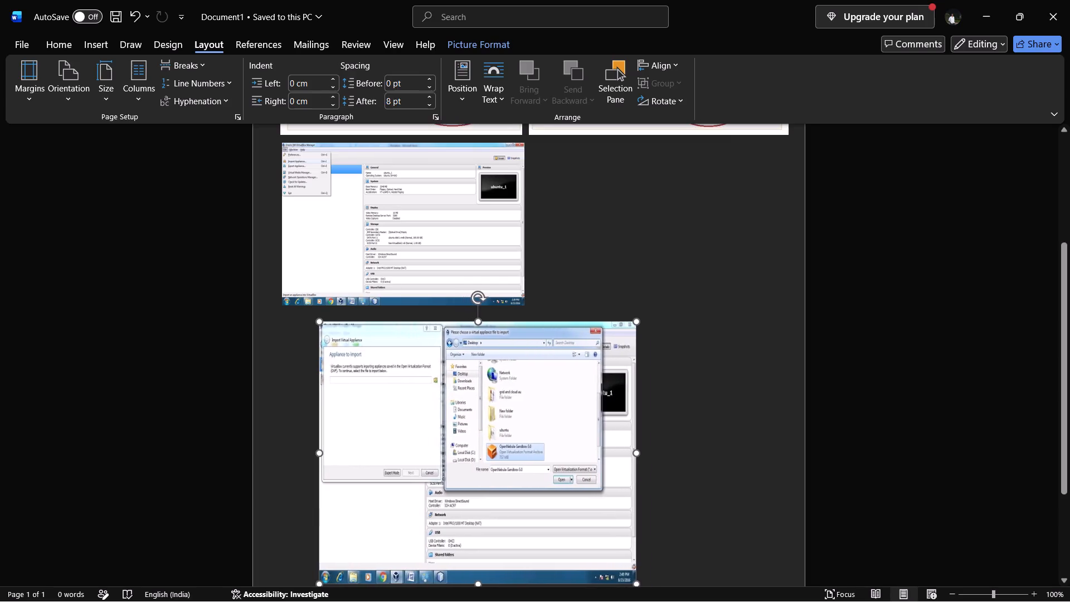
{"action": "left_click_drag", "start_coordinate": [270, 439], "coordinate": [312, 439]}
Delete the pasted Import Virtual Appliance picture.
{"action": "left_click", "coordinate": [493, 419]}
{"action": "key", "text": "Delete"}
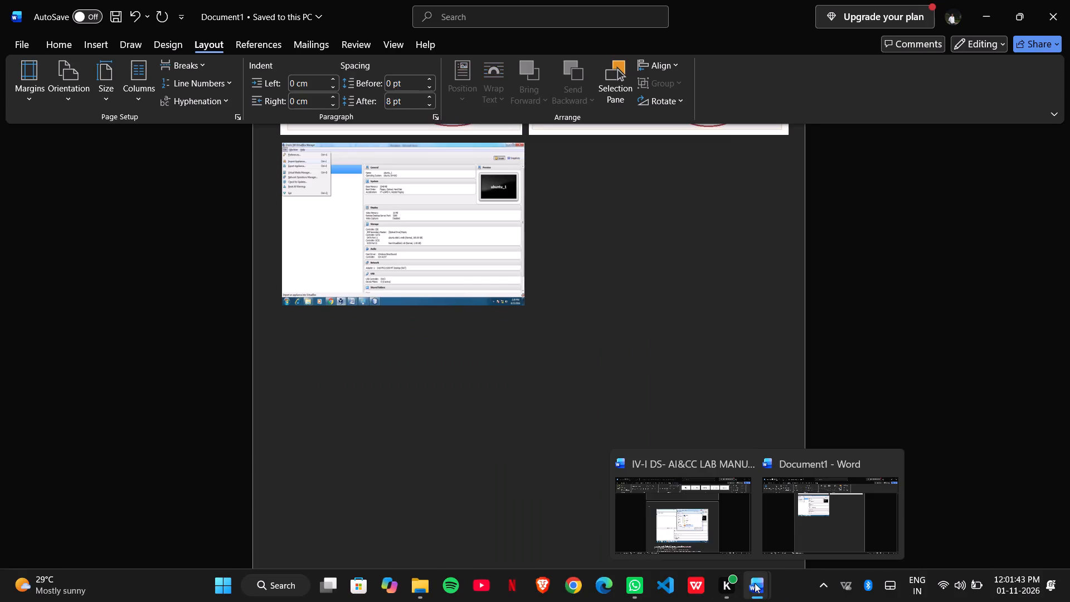
Switch to the lab manual and copy the VirtualBox Manager picture below the OpenNebula login instructions.
{"action": "left_click", "coordinate": [716, 529]}
{"action": "scroll", "coordinate": [638, 328], "scroll_direction": "up", "scroll_amount": 2}
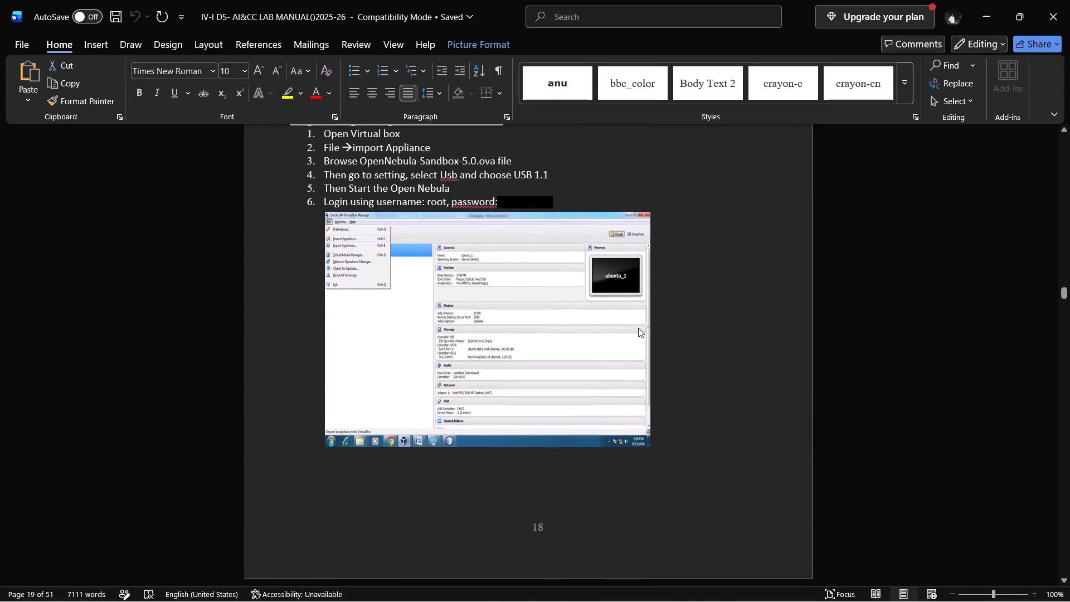
{"action": "scroll", "coordinate": [638, 328], "scroll_direction": "up", "scroll_amount": 2}
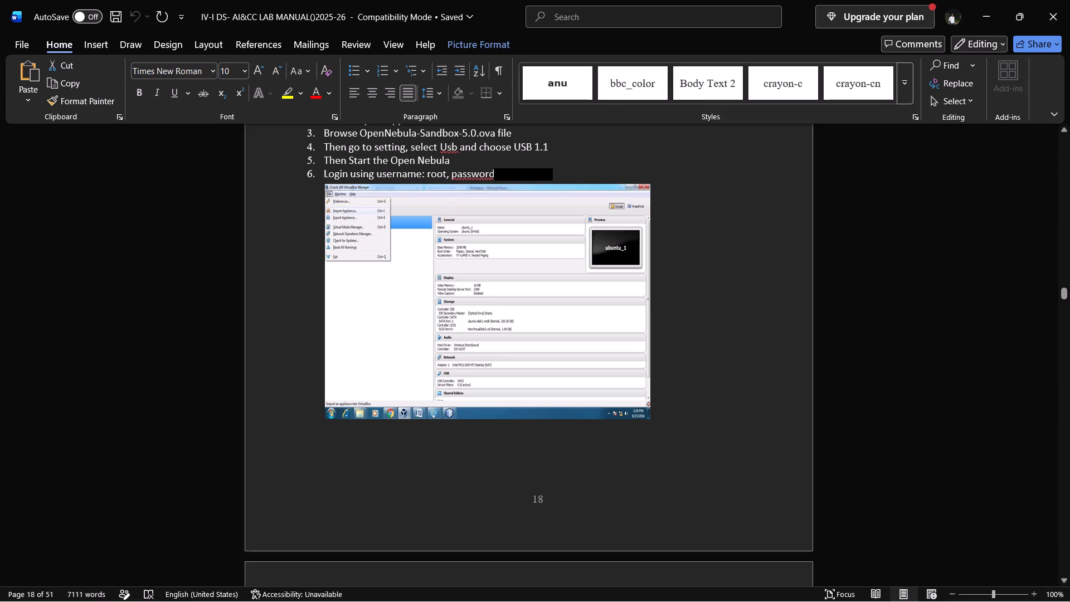
{"action": "left_click", "coordinate": [550, 325]}
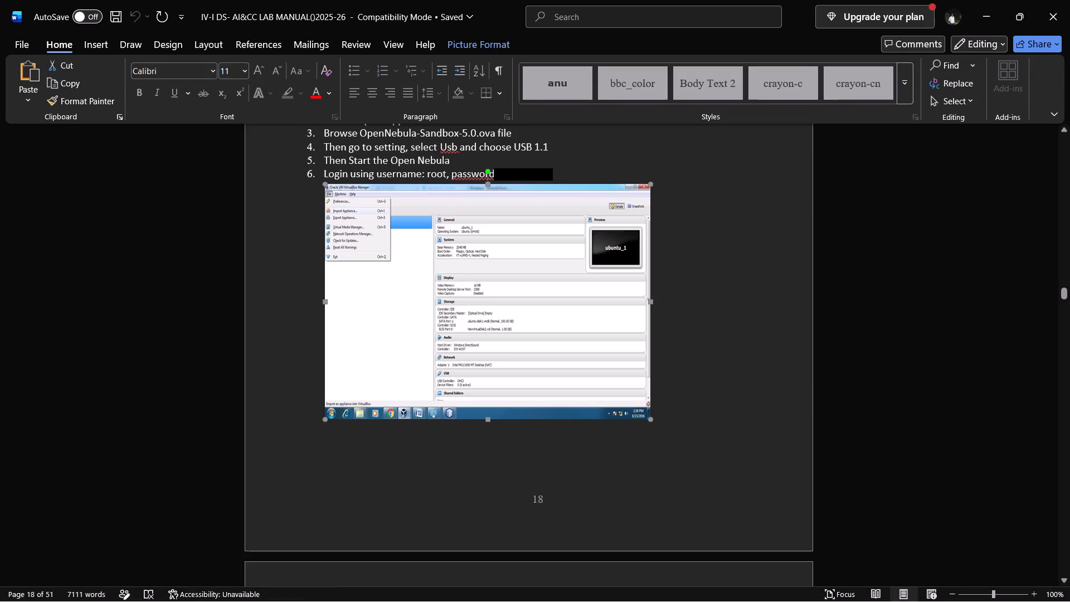
{"action": "key", "text": "ctrl+c"}
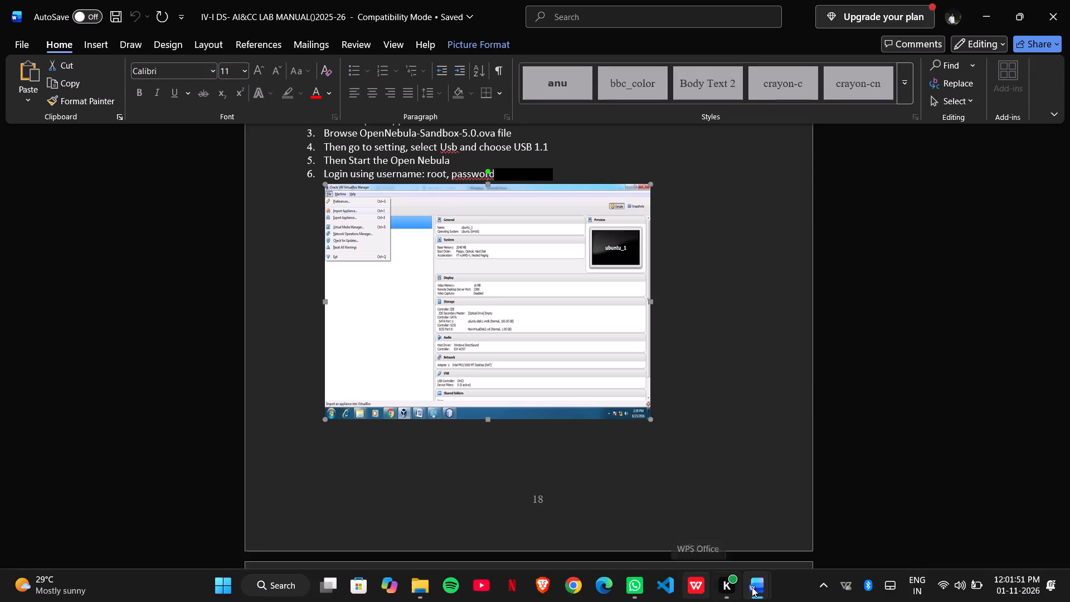
Paste the copied VirtualBox Manager picture into Document1 and move it below the Ready to Install picture, near the page's right margin.
{"action": "left_click", "coordinate": [801, 525]}
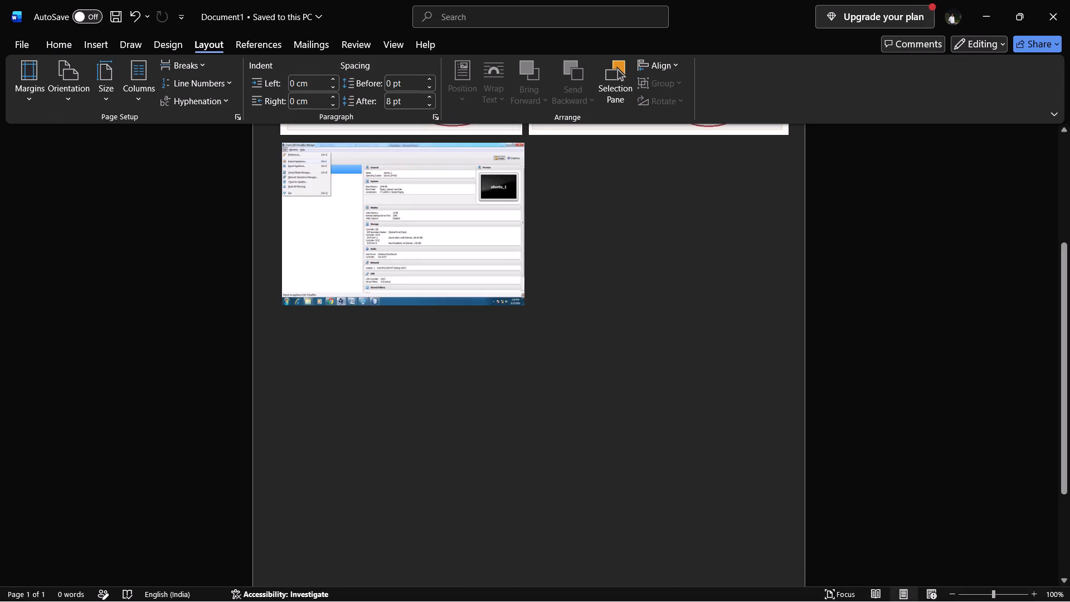
{"action": "key", "text": "ctrl+v"}
{"action": "left_click_drag", "start_coordinate": [514, 381], "coordinate": [575, 348]}
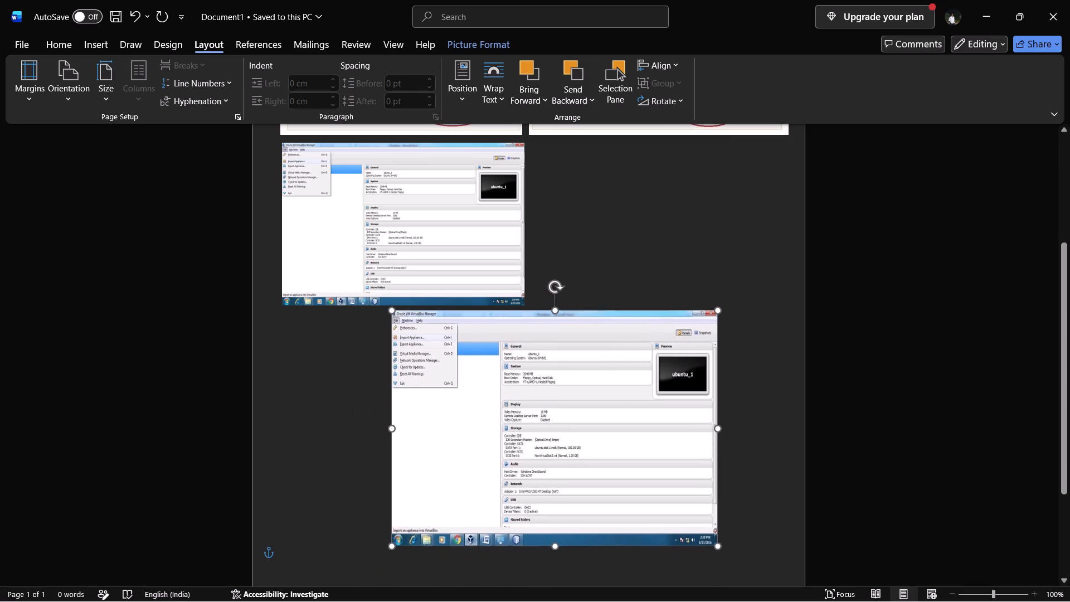
{"action": "left_click_drag", "start_coordinate": [575, 348], "coordinate": [658, 177]}
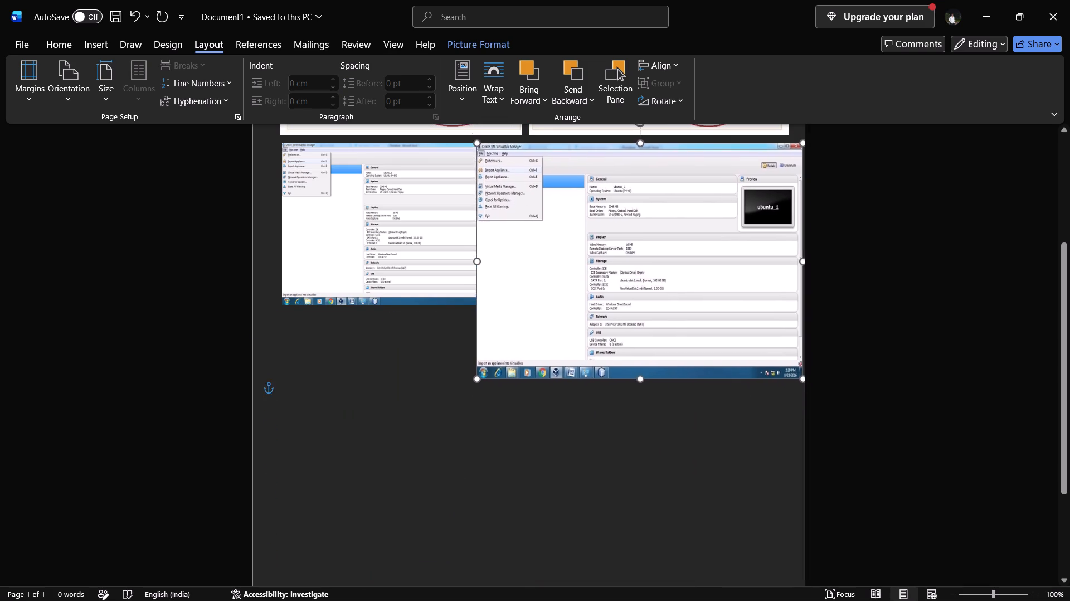
{"action": "left_click_drag", "start_coordinate": [658, 177], "coordinate": [629, 221]}
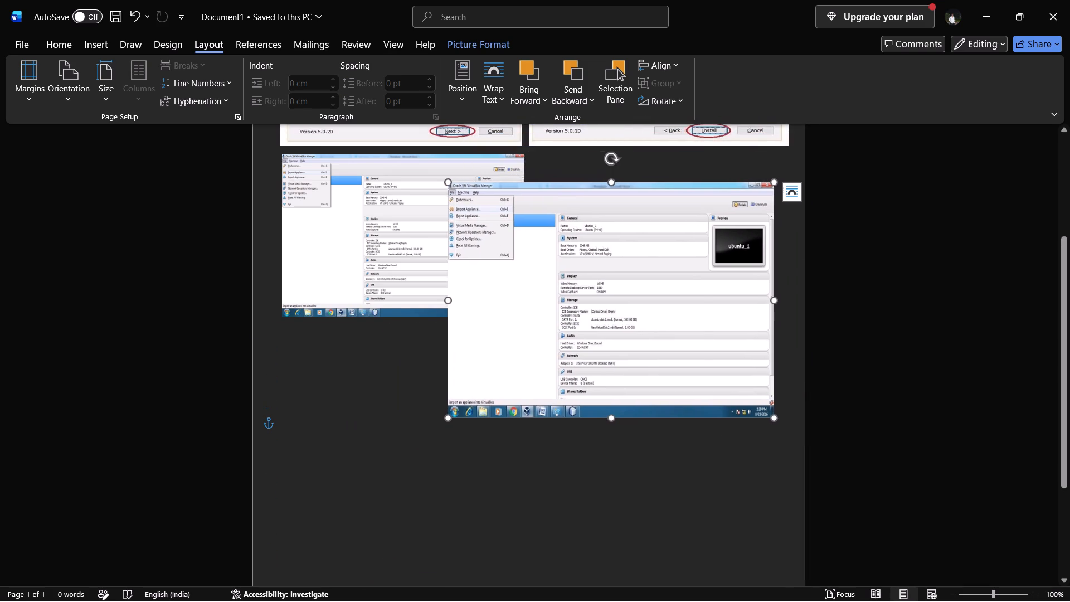
{"action": "scroll", "coordinate": [781, 308], "scroll_direction": "up", "scroll_amount": 3}
{"action": "scroll", "coordinate": [872, 261], "scroll_direction": "up", "scroll_amount": 2}
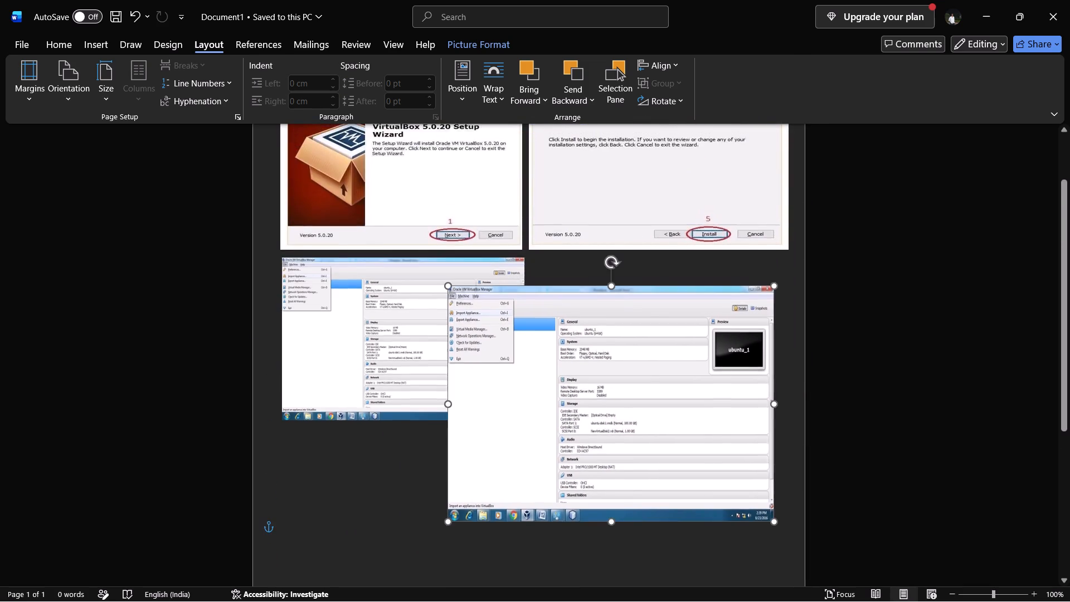
{"action": "scroll", "coordinate": [872, 261], "scroll_direction": "up", "scroll_amount": 1}
{"action": "left_click_drag", "start_coordinate": [585, 446], "coordinate": [604, 434]}
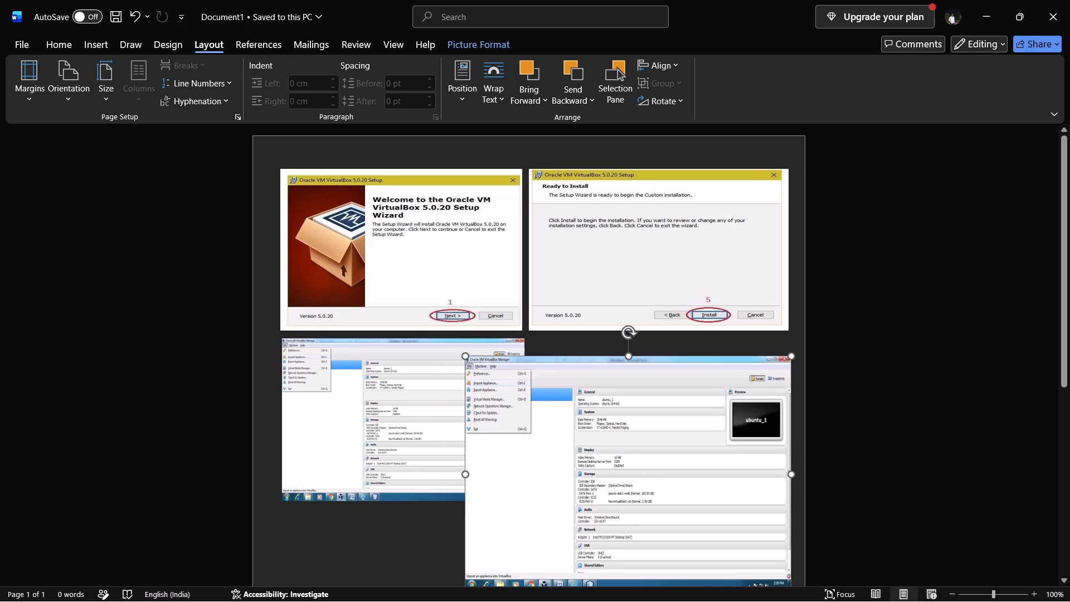
Fit the second VirtualBox Manager picture under the Ready to Install picture, reducing its width and height to match its neighbours.
{"action": "left_click_drag", "start_coordinate": [604, 434], "coordinate": [600, 416]}
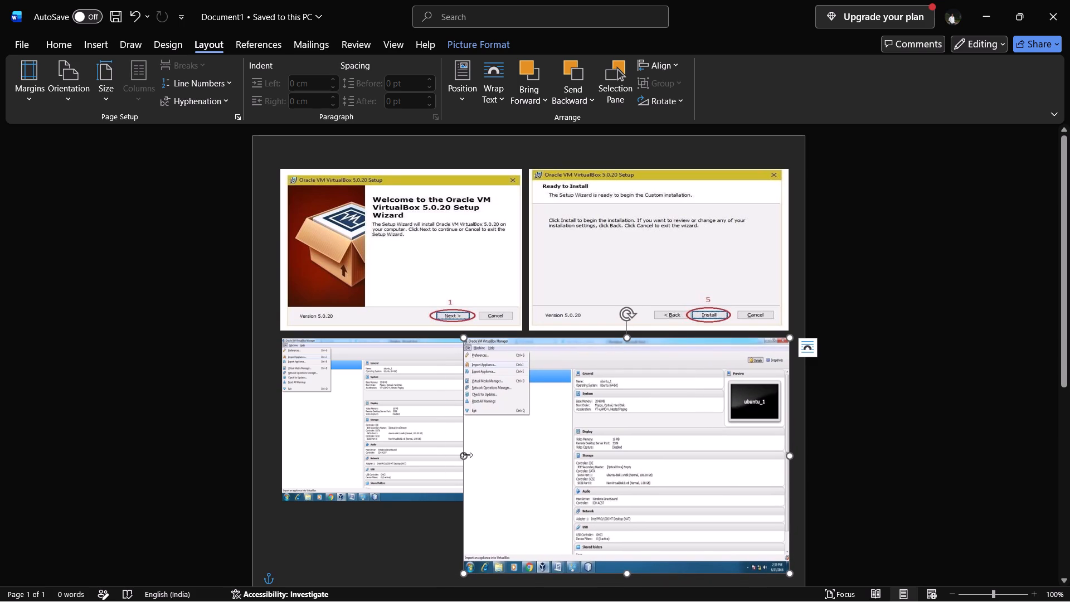
{"action": "left_click_drag", "start_coordinate": [465, 454], "coordinate": [530, 455]}
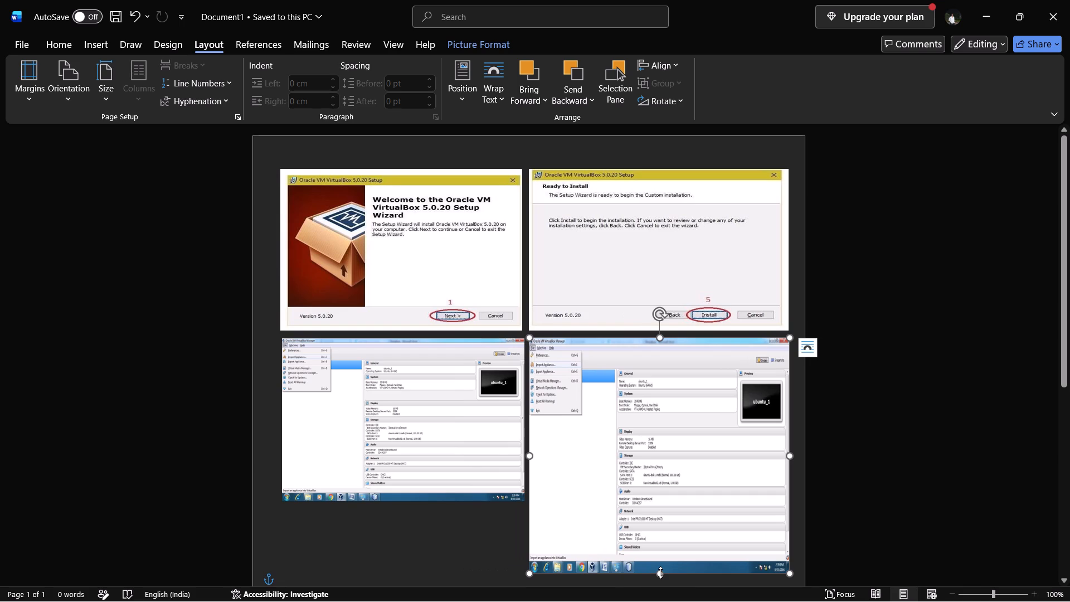
{"action": "left_click_drag", "start_coordinate": [660, 572], "coordinate": [658, 499]}
Switch to the AI&CC lab manual and go to the virtual appliance import picture on page 22.
{"action": "scroll", "coordinate": [661, 551], "scroll_direction": "down", "scroll_amount": 5}
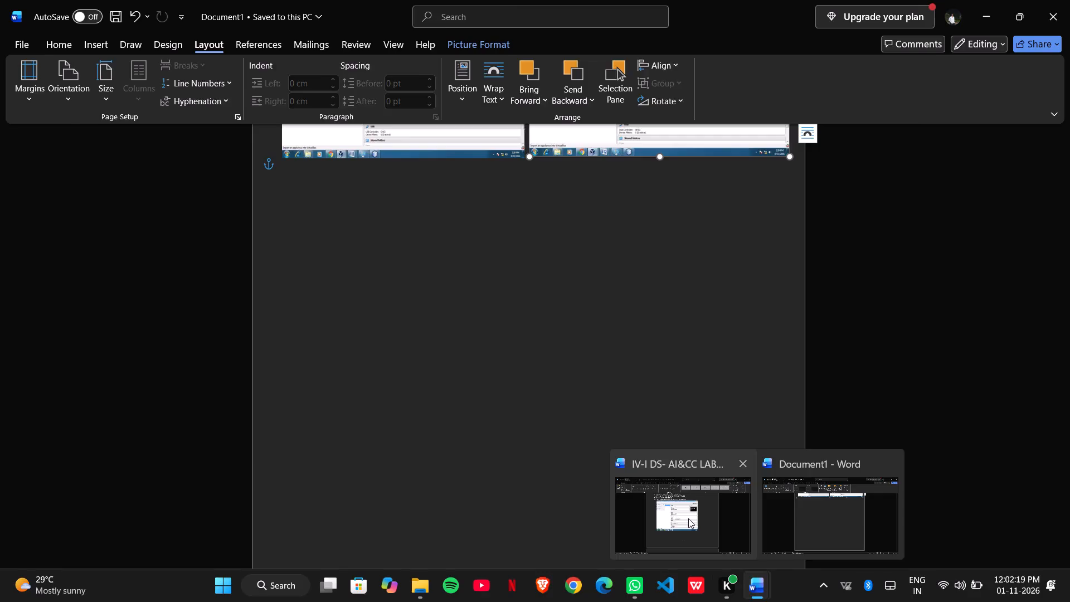
{"action": "left_click", "coordinate": [688, 518]}
{"action": "scroll", "coordinate": [629, 439], "scroll_direction": "down", "scroll_amount": 6}
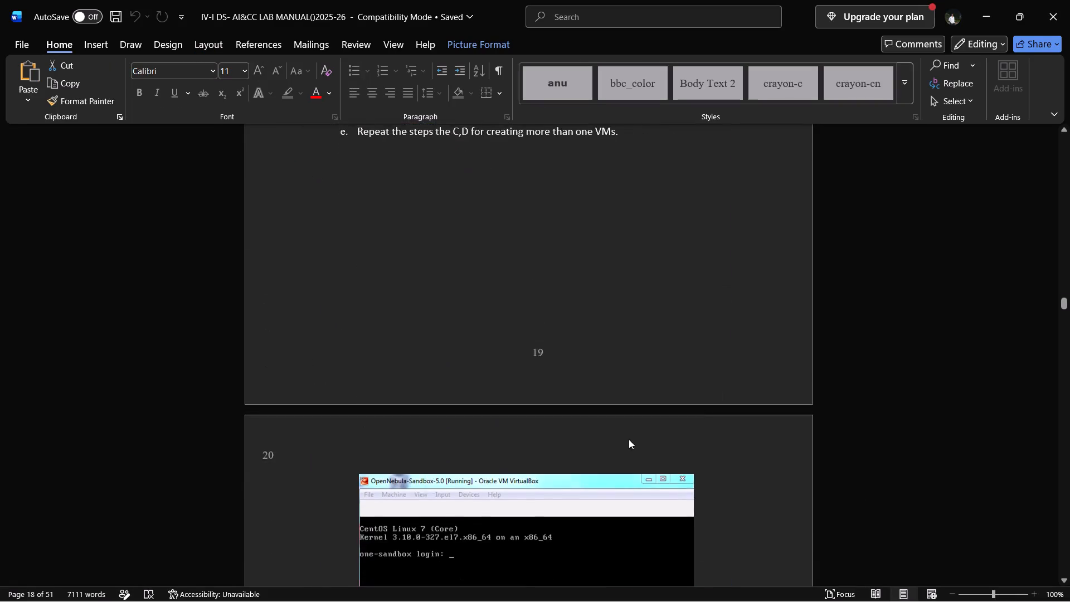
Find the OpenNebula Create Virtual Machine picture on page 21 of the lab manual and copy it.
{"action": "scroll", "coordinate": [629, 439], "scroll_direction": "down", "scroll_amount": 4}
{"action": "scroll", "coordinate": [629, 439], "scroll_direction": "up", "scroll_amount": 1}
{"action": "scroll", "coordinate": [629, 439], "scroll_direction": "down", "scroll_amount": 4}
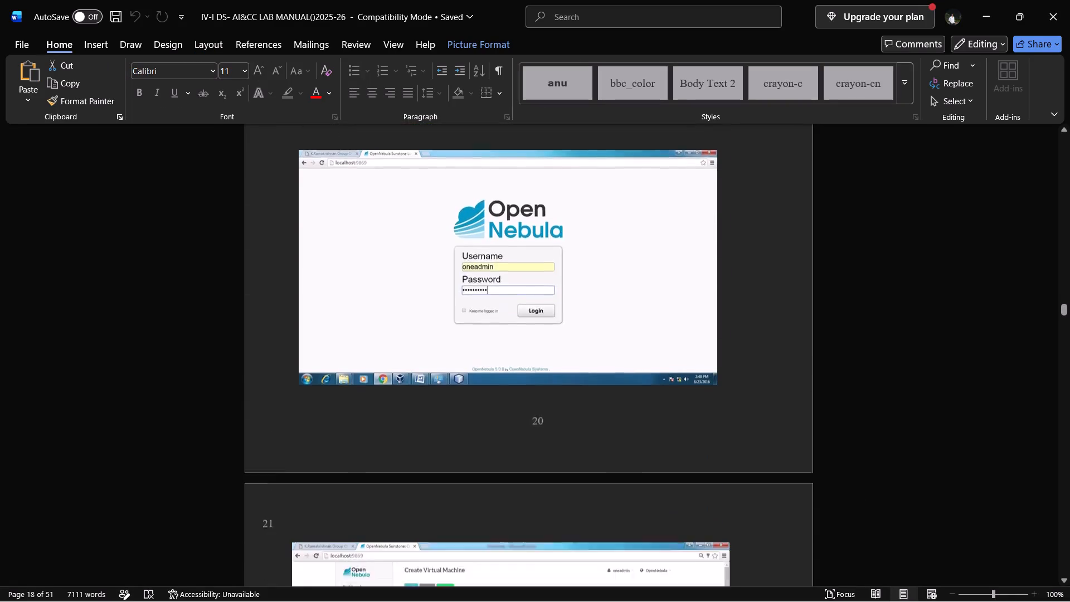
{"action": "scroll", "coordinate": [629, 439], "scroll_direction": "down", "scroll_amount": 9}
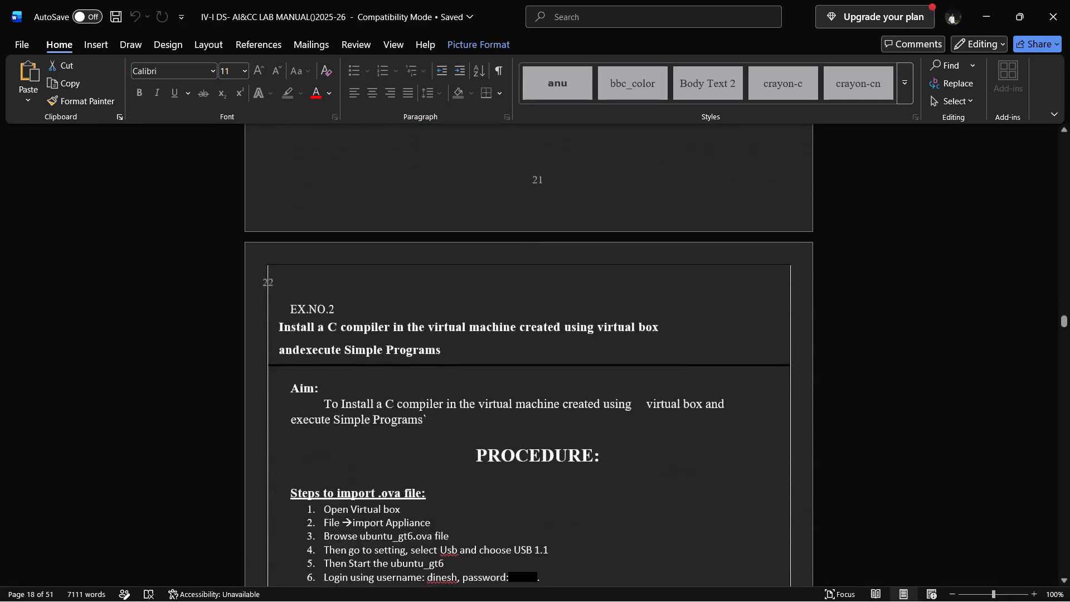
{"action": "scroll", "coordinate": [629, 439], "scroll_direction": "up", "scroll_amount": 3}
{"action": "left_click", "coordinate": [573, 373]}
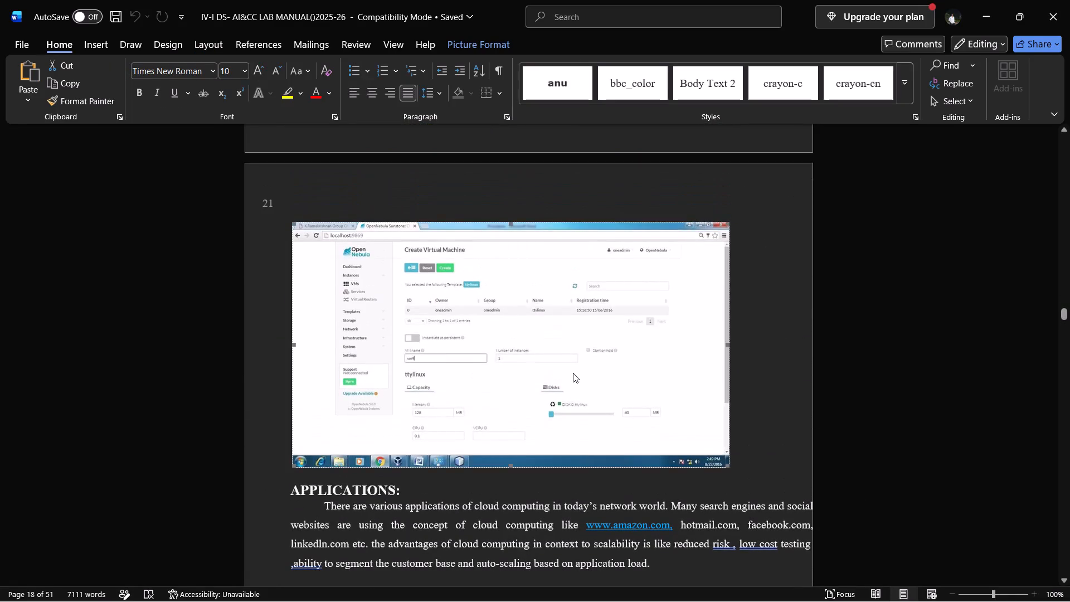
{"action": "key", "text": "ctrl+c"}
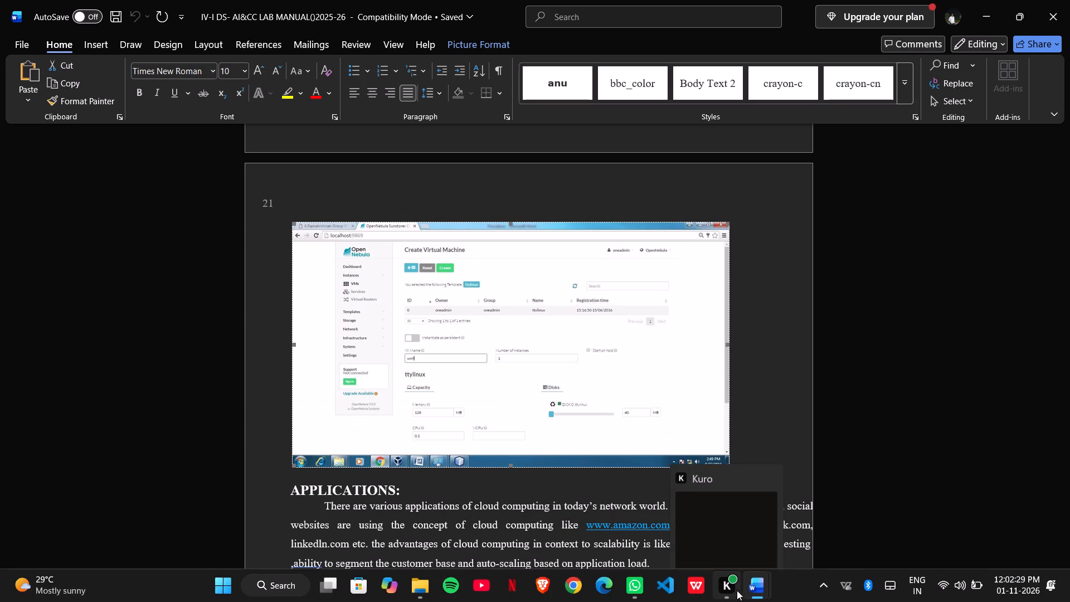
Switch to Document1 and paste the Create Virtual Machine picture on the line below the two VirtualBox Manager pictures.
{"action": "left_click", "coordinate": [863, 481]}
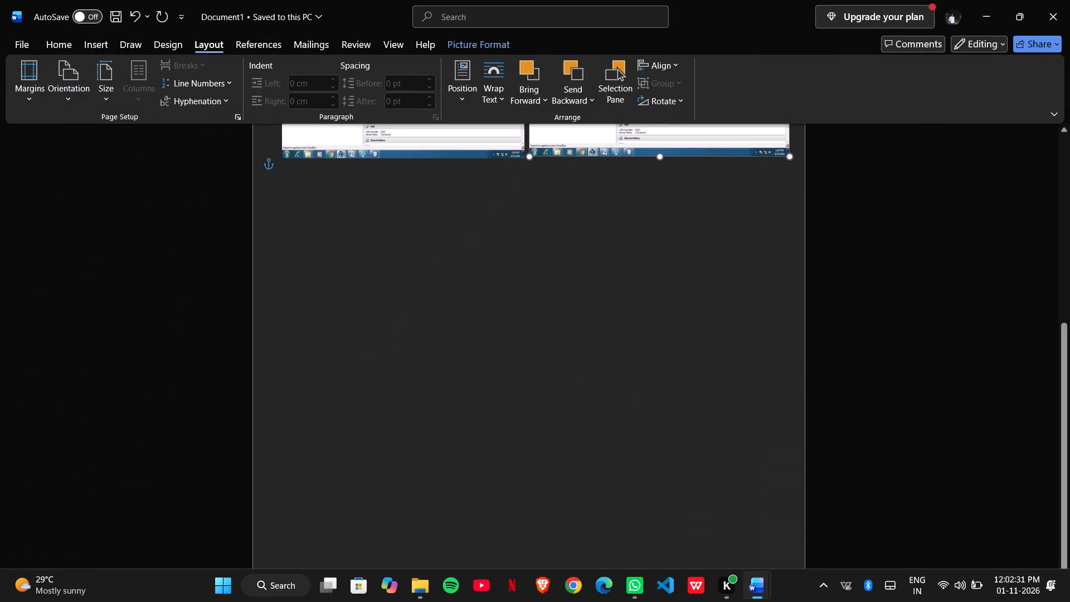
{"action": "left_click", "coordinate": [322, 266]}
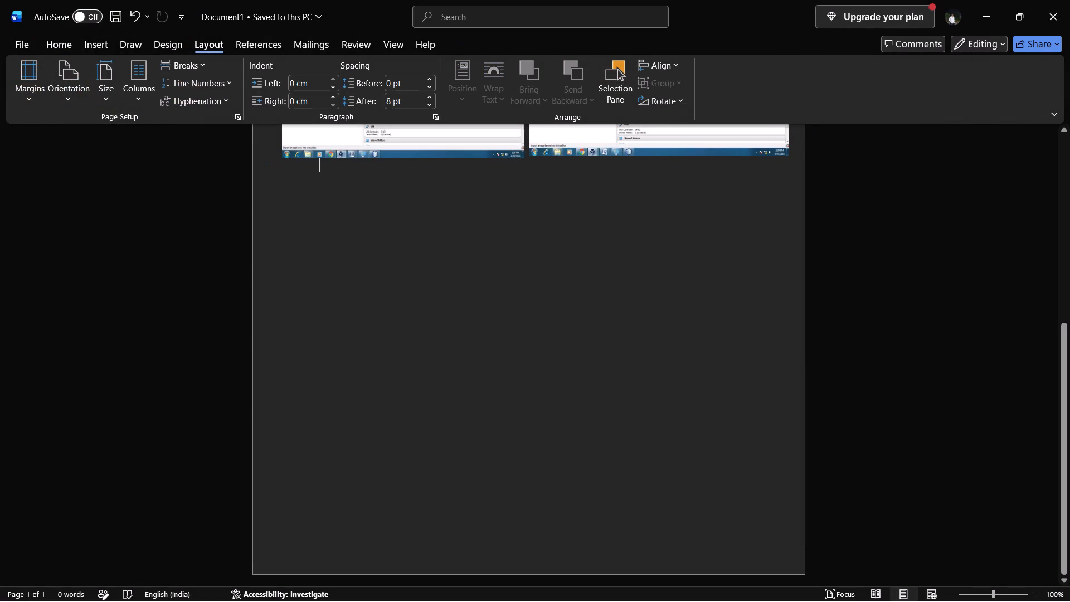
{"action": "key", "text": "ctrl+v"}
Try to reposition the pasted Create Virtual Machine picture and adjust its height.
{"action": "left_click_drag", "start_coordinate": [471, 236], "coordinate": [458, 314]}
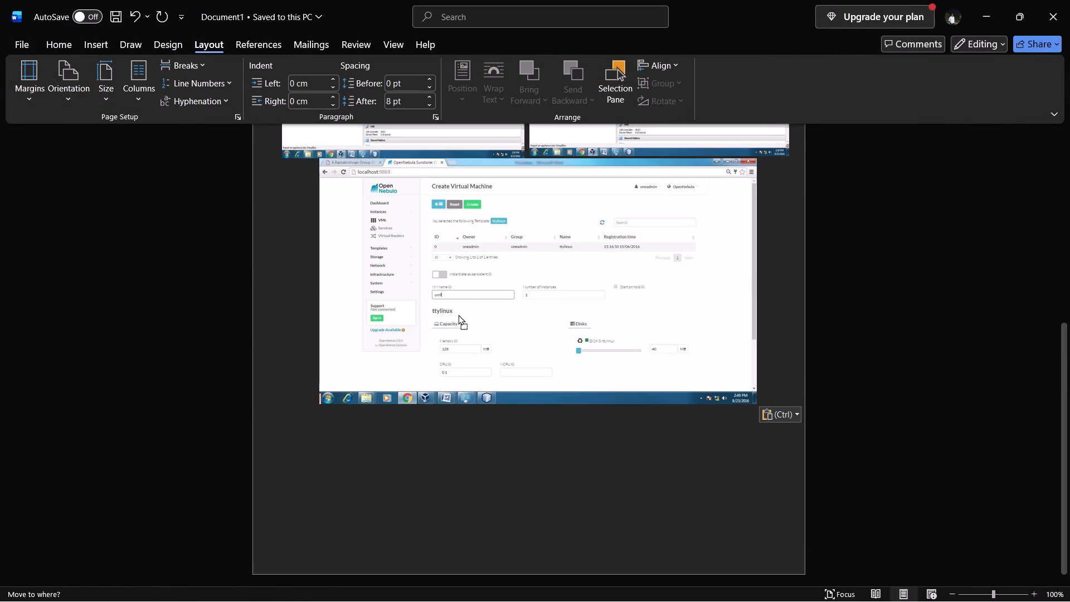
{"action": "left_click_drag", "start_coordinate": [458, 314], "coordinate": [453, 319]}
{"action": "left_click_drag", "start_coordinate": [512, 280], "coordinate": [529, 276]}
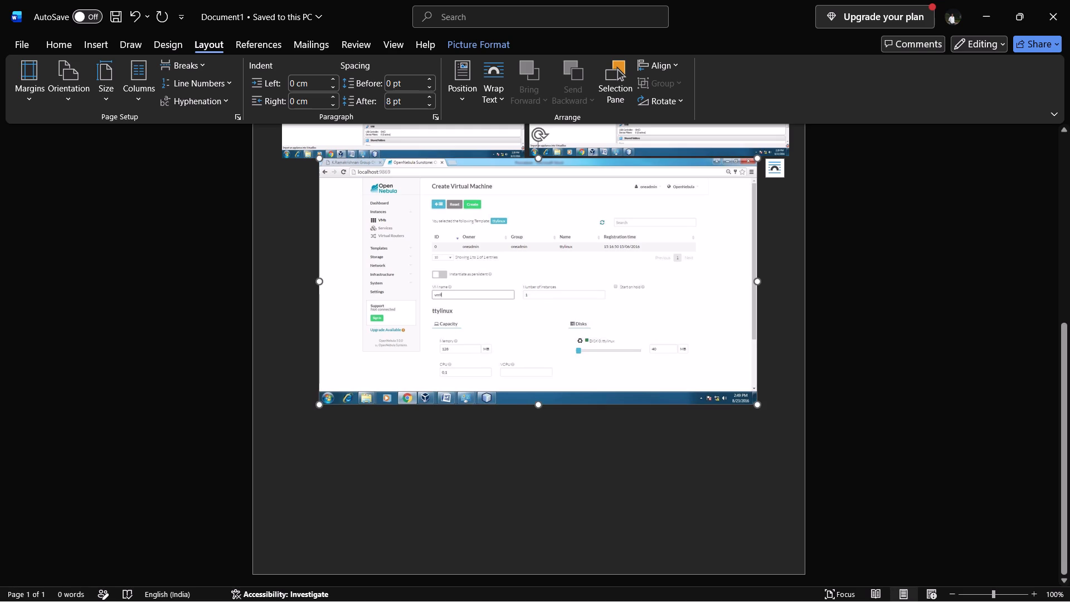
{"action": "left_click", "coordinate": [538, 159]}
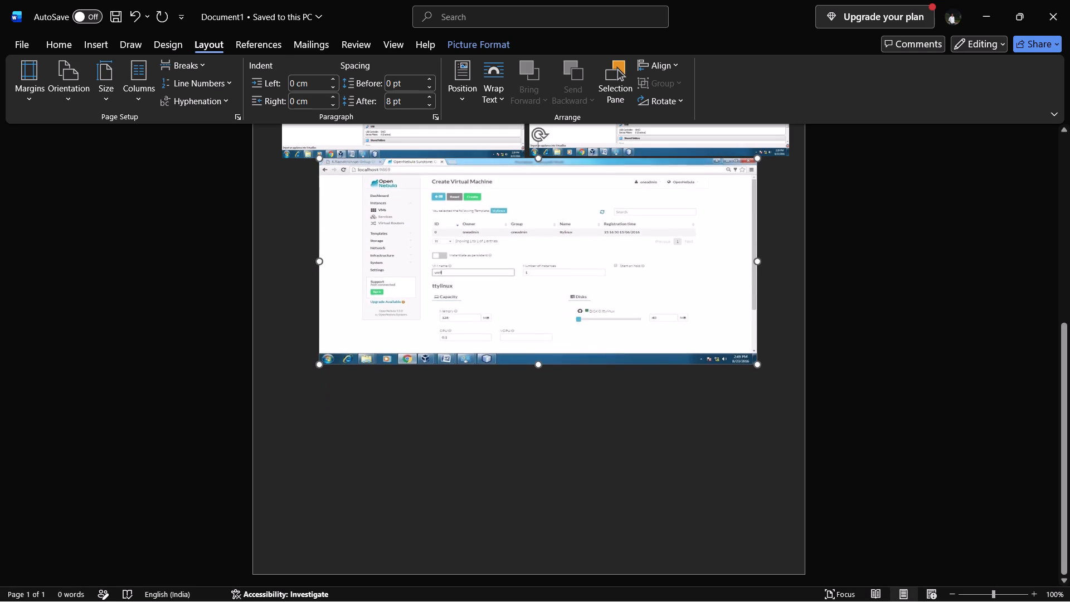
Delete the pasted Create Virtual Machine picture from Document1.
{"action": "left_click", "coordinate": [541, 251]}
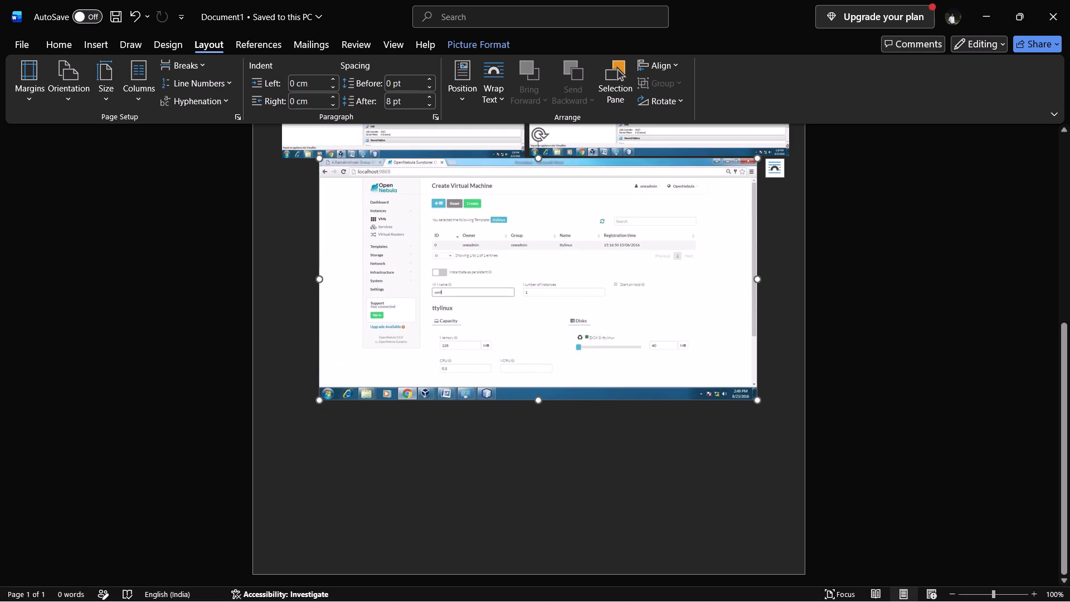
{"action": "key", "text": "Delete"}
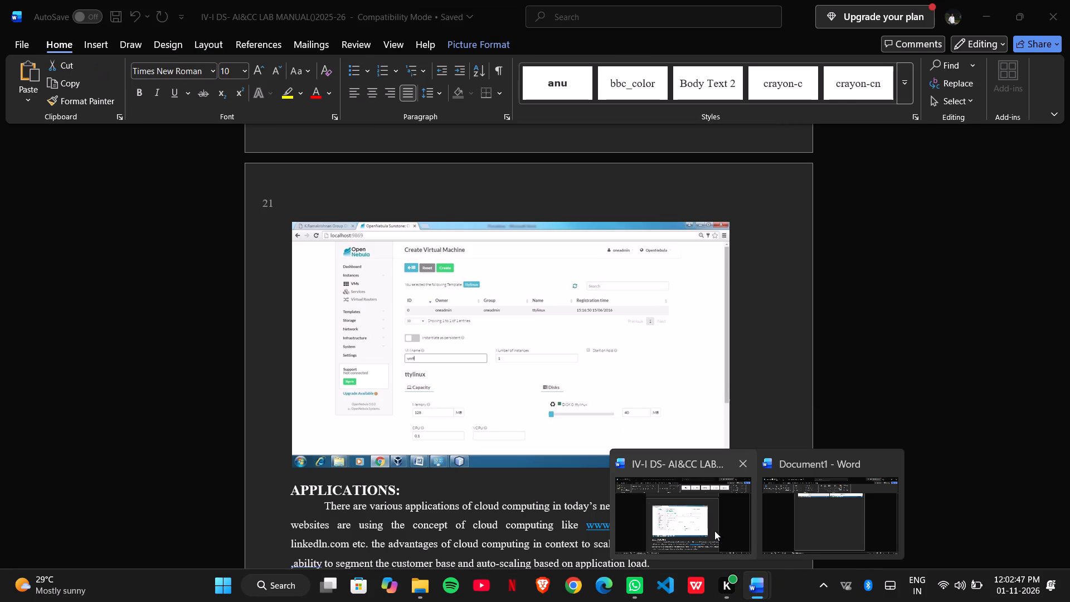
Switch back to the AI&CC lab manual and return to the OpenNebula pictures around pages 20 and 21.
{"action": "left_click", "coordinate": [714, 531]}
{"action": "scroll", "coordinate": [594, 414], "scroll_direction": "up", "scroll_amount": 4}
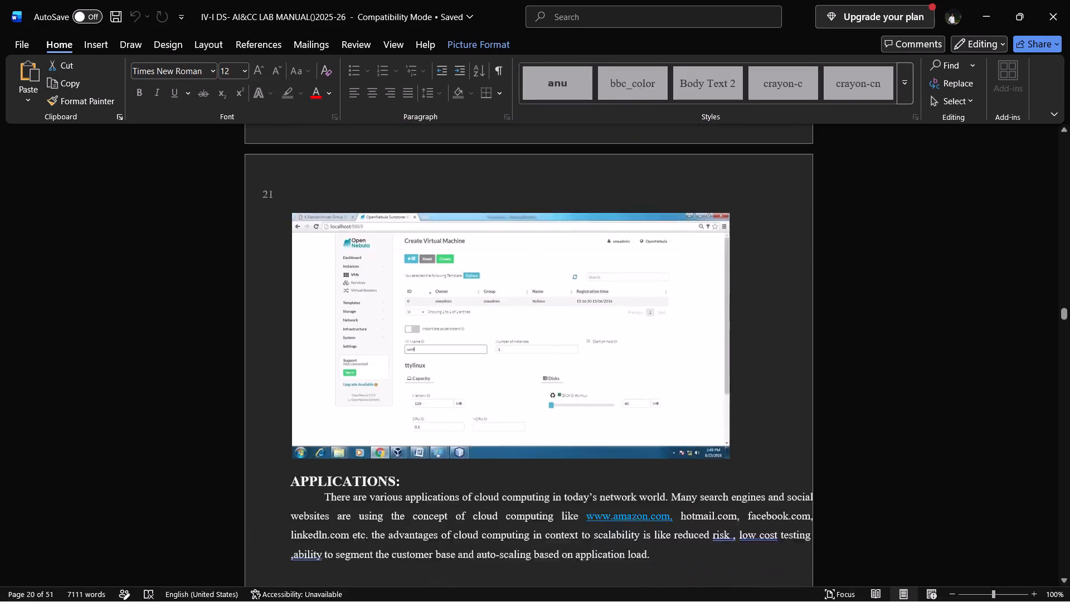
Copy the Import Virtual Appliance picture together with its surrounding frame from page 22 of the lab manual.
{"action": "scroll", "coordinate": [600, 404], "scroll_direction": "down", "scroll_amount": 13}
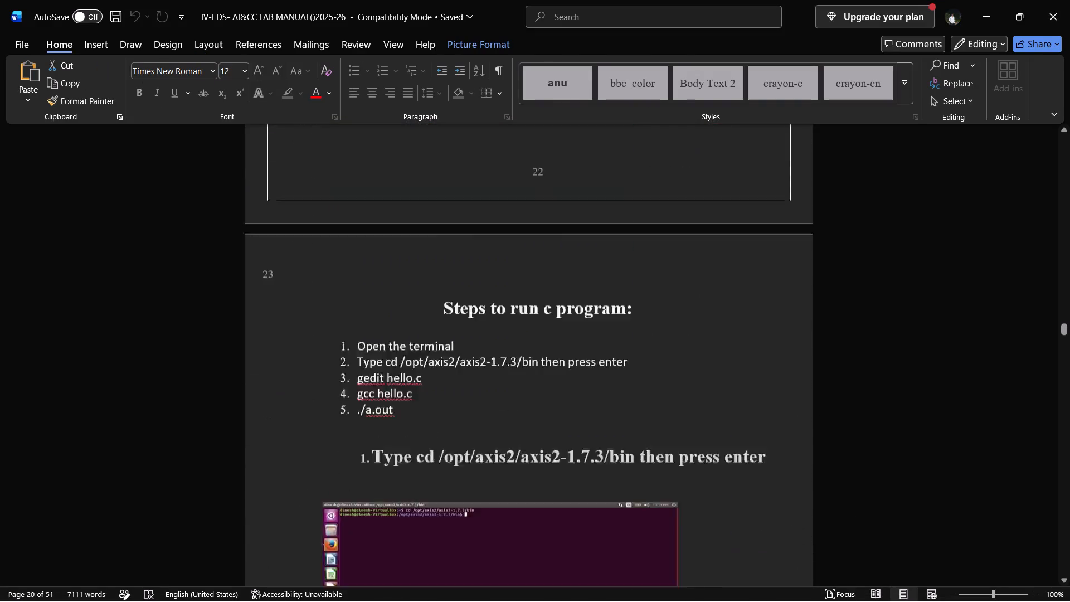
{"action": "scroll", "coordinate": [600, 404], "scroll_direction": "up", "scroll_amount": 4}
{"action": "left_click", "coordinate": [507, 347]}
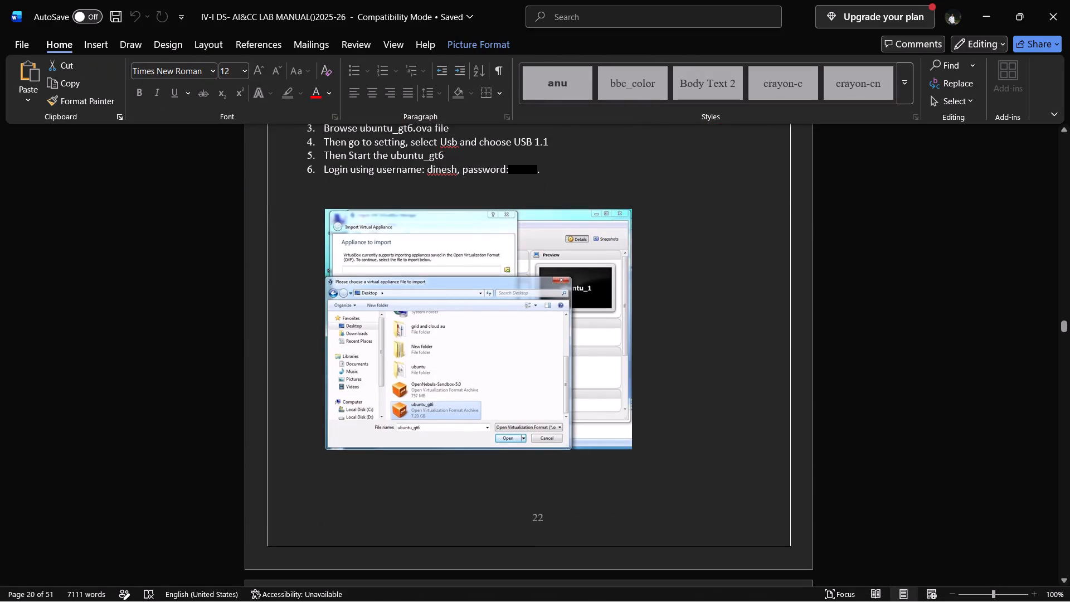
{"action": "key", "text": "ctrl+c"}
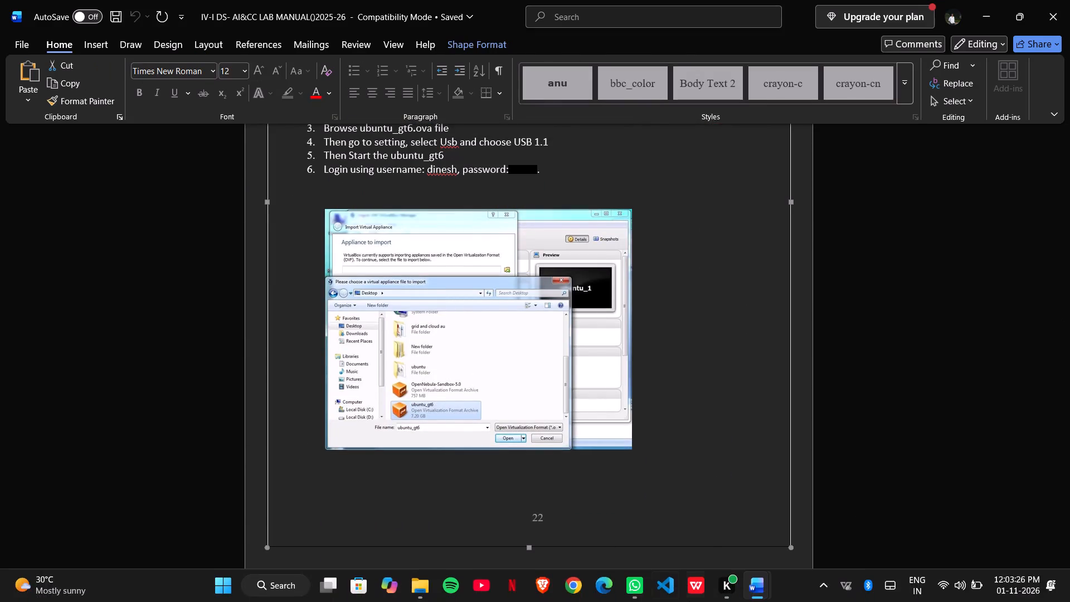
Switch to Document1 and paste the copied Import Virtual Appliance picture beside the OpenNebula login picture.
{"action": "left_click", "coordinate": [717, 541]}
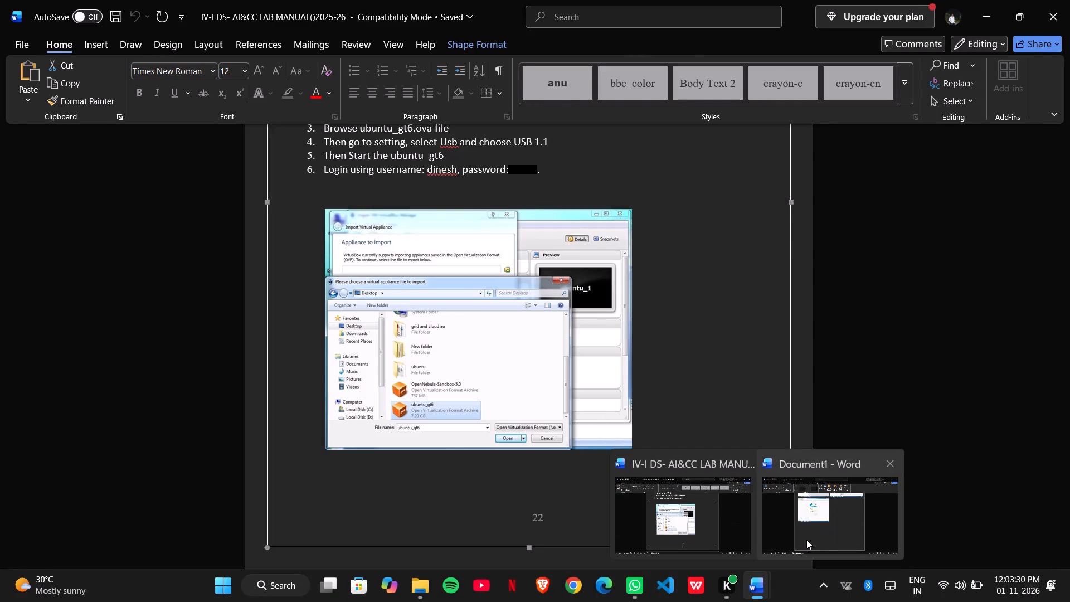
{"action": "left_click", "coordinate": [806, 540]}
{"action": "left_click", "coordinate": [572, 274]}
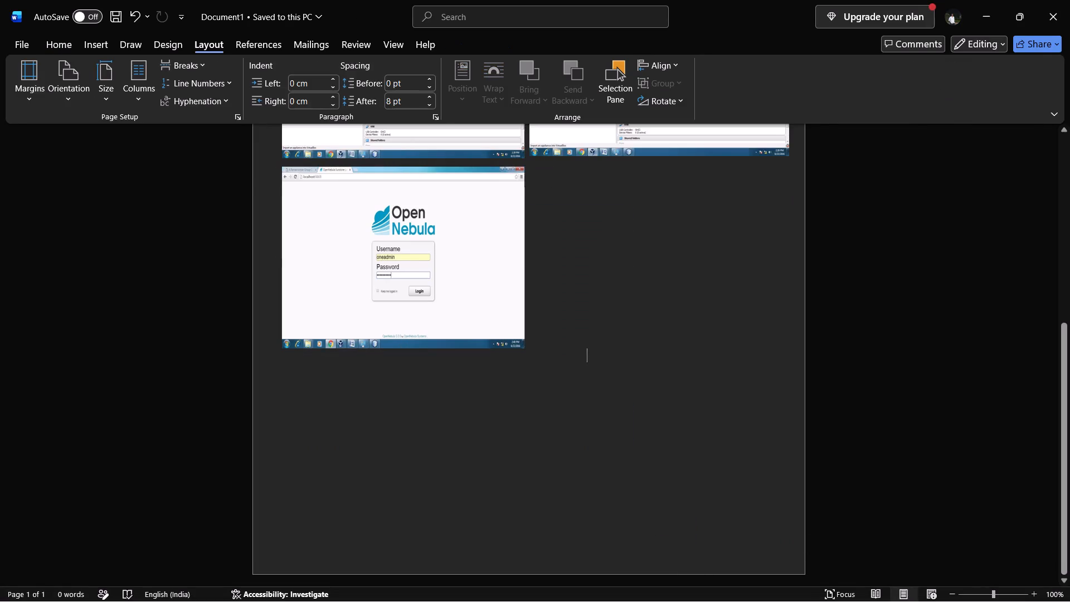
{"action": "key", "text": "ctrl+v"}
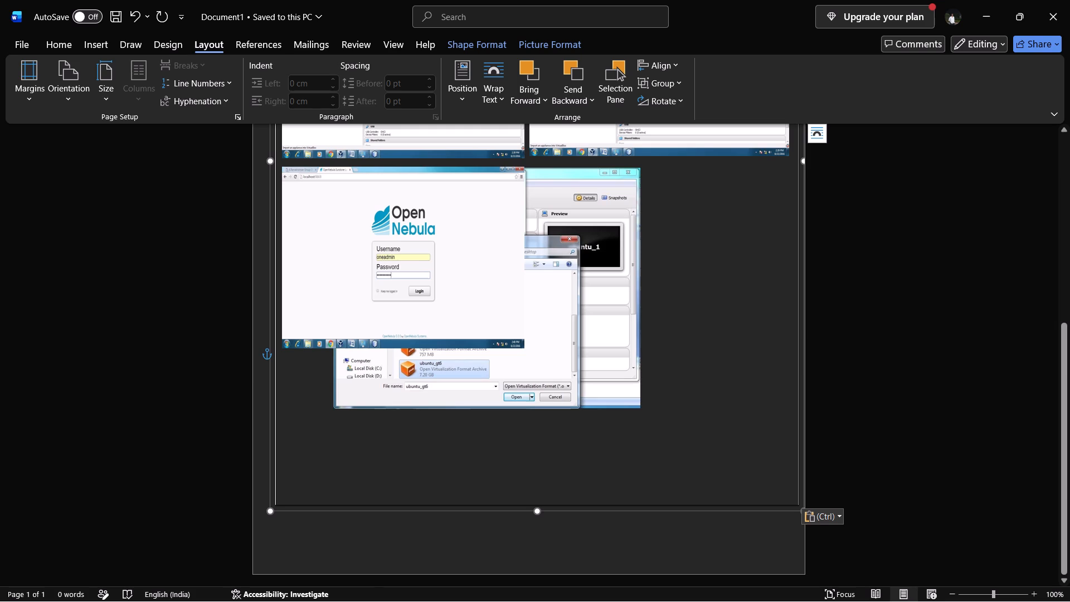
{"action": "key", "text": "ctrl+z"}
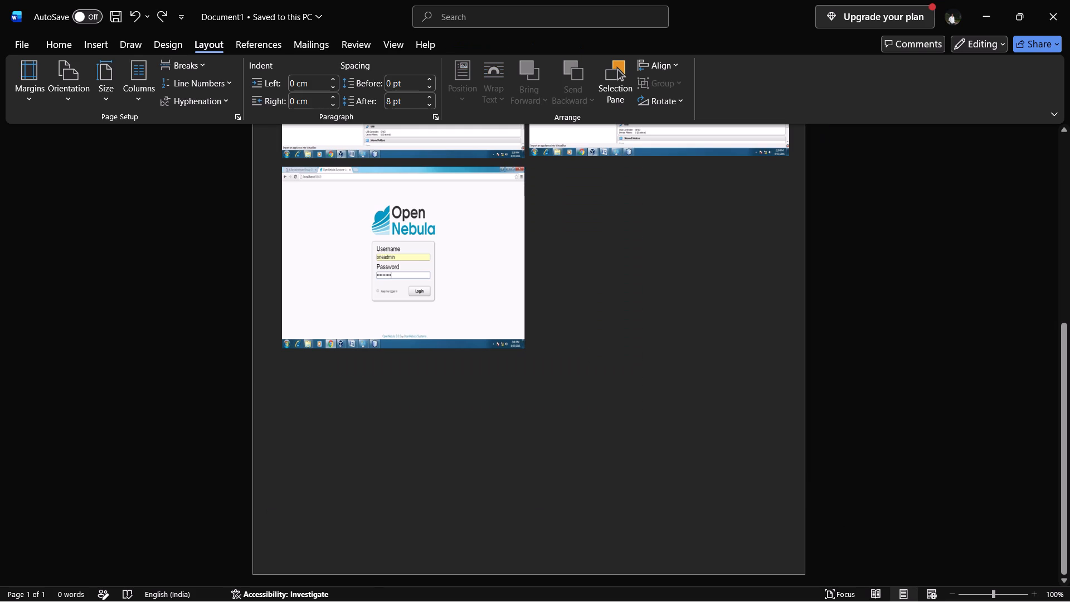
{"action": "key", "text": "ctrl+v"}
Shift the pasted Import Virtual Appliance picture slightly and reduce the height of its frame from the bottom edge.
{"action": "left_click_drag", "start_coordinate": [577, 323], "coordinate": [584, 394]}
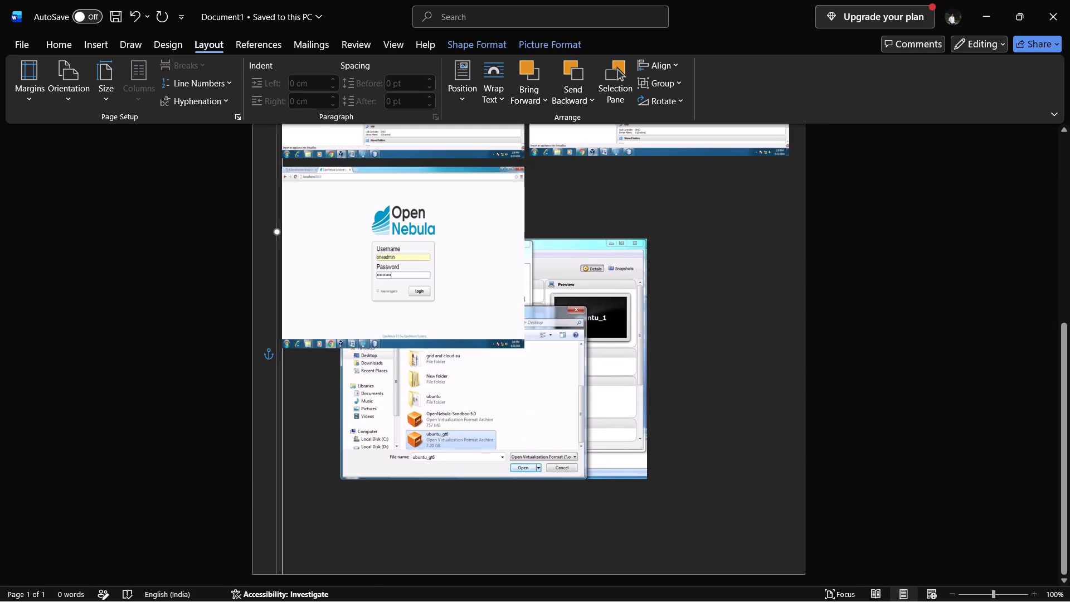
{"action": "left_click_drag", "start_coordinate": [584, 394], "coordinate": [582, 348]}
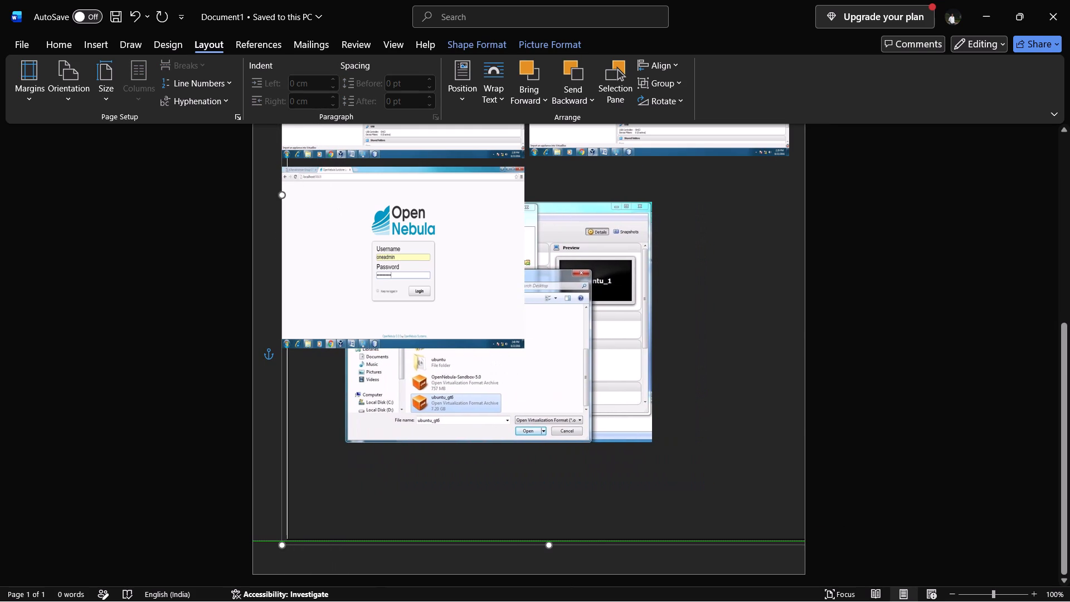
{"action": "left_click_drag", "start_coordinate": [582, 348], "coordinate": [575, 340]}
{"action": "left_click_drag", "start_coordinate": [550, 524], "coordinate": [550, 522]}
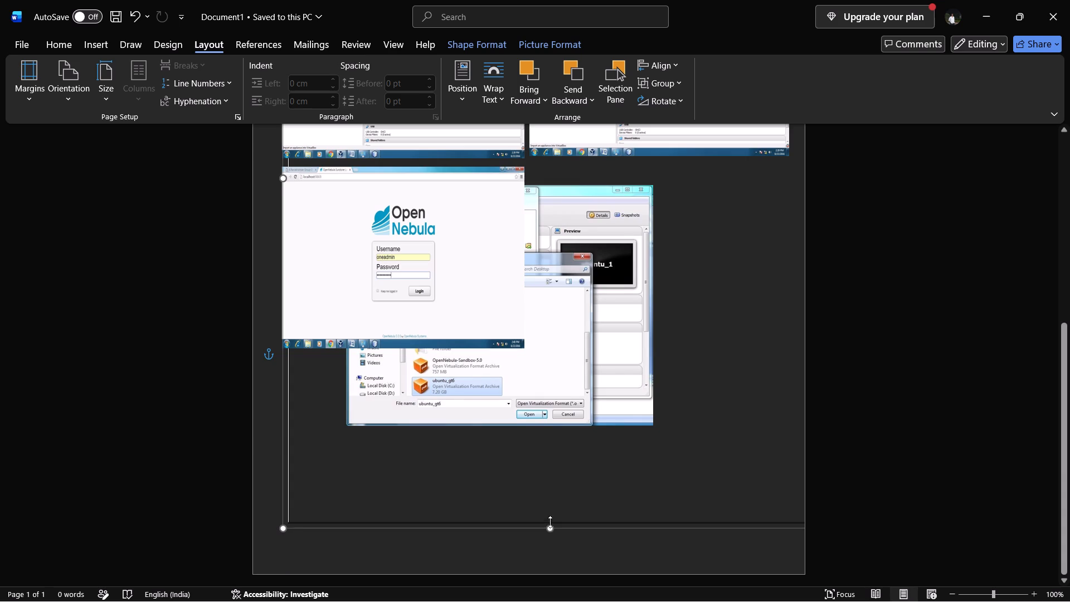
{"action": "left_click_drag", "start_coordinate": [550, 522], "coordinate": [554, 407]}
Move the framed Import Virtual Appliance picture to the right of the OpenNebula login picture, beneath the second VirtualBox Manager picture.
{"action": "scroll", "coordinate": [726, 440], "scroll_direction": "down", "scroll_amount": 3}
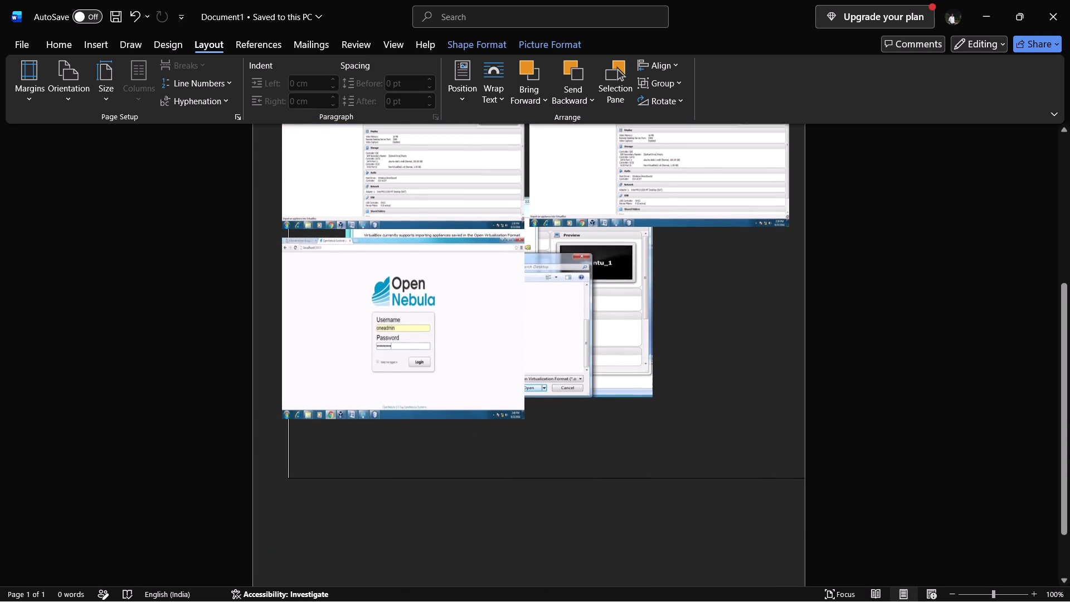
{"action": "left_click_drag", "start_coordinate": [657, 427], "coordinate": [650, 467]}
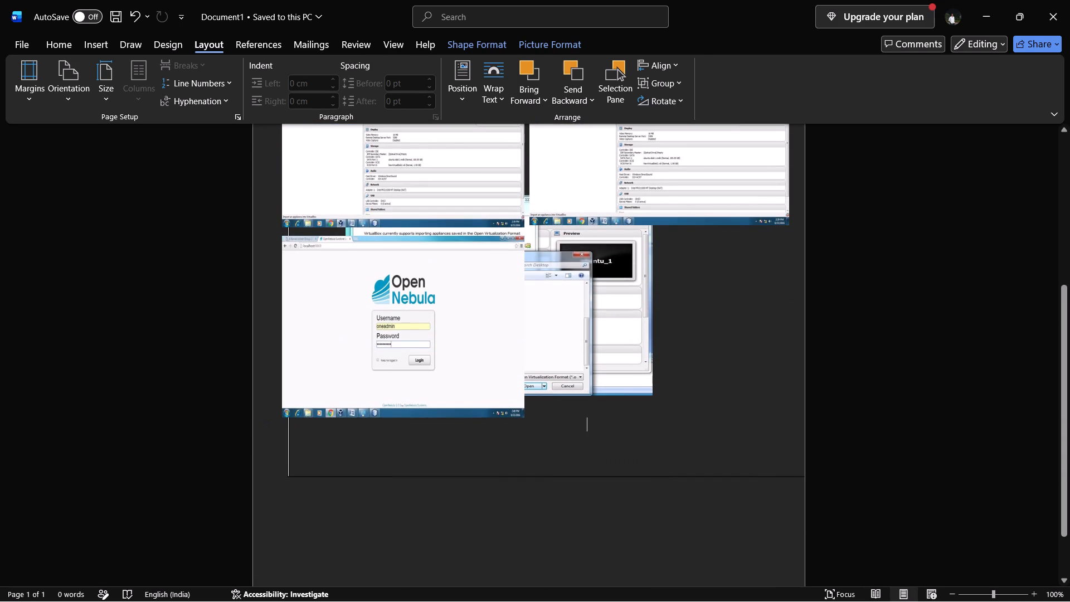
{"action": "left_click", "coordinate": [622, 337]}
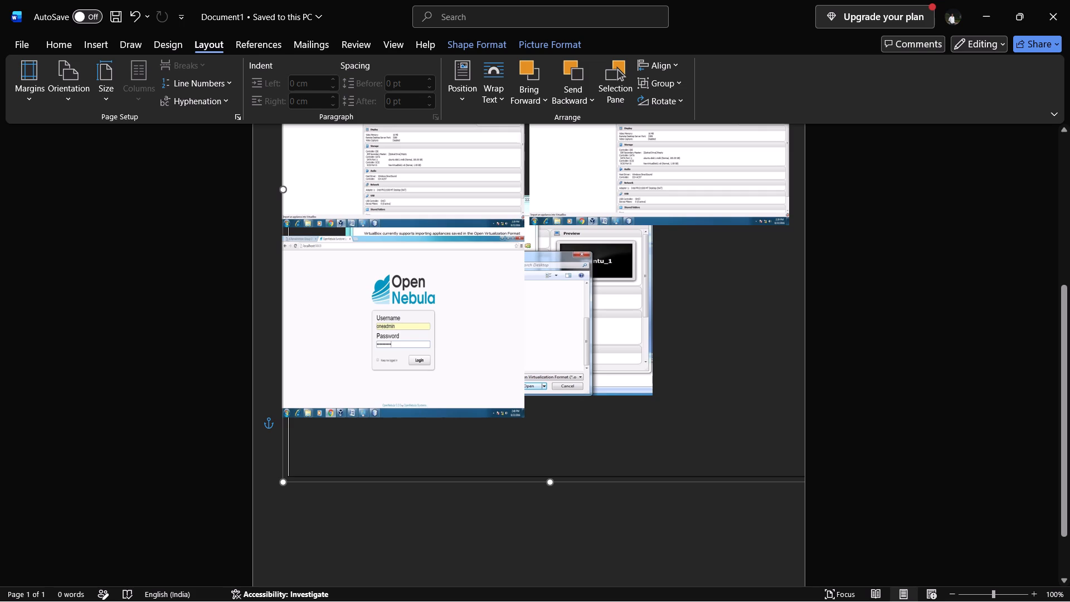
{"action": "left_click_drag", "start_coordinate": [594, 332], "coordinate": [635, 482]}
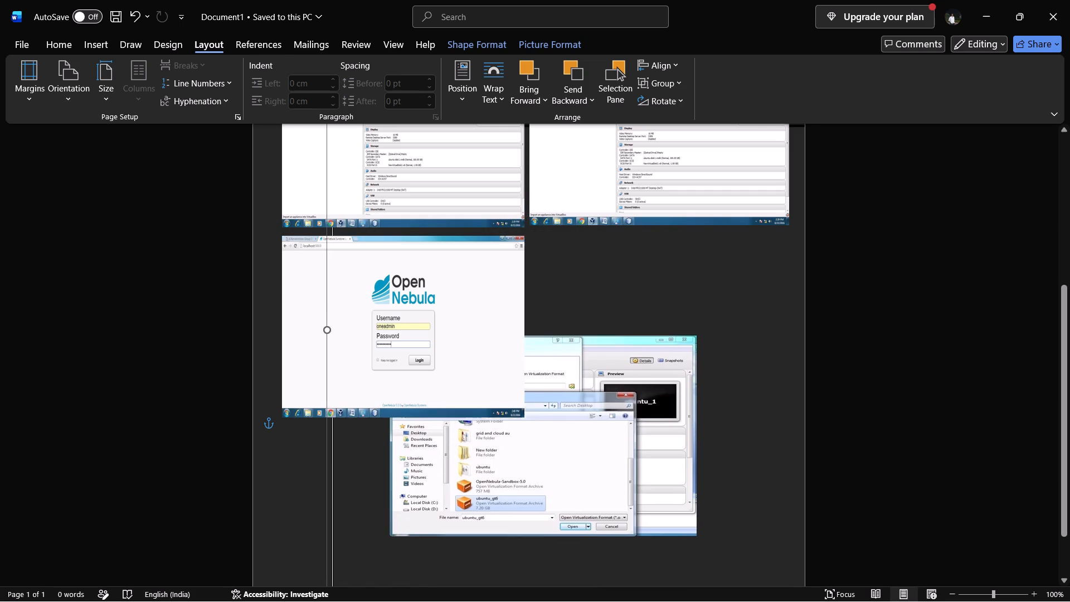
{"action": "left_click_drag", "start_coordinate": [635, 482], "coordinate": [874, 415]}
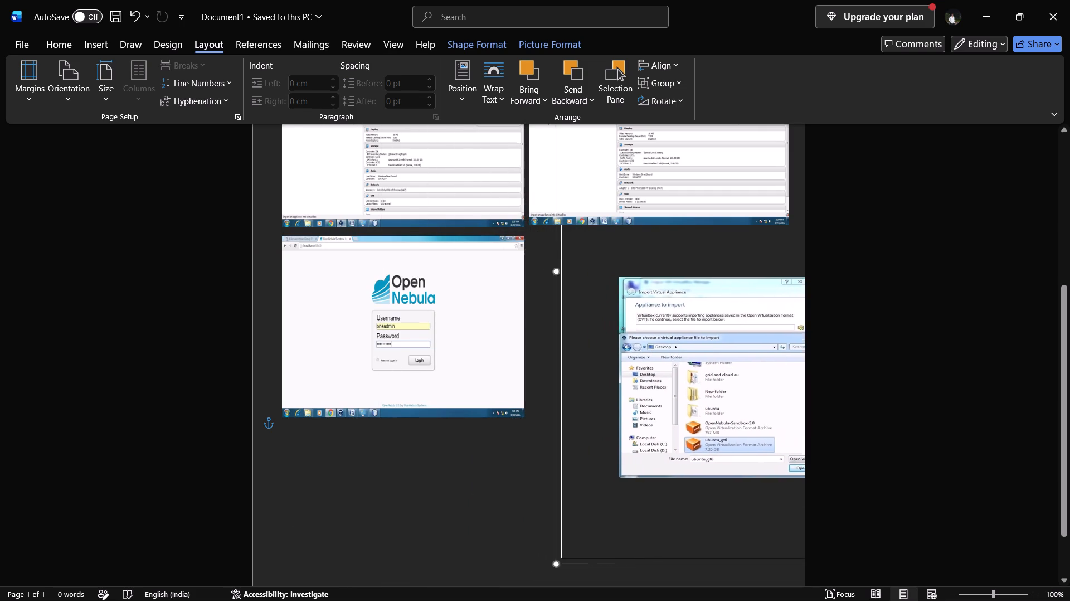
{"action": "left_click_drag", "start_coordinate": [874, 415], "coordinate": [779, 366]}
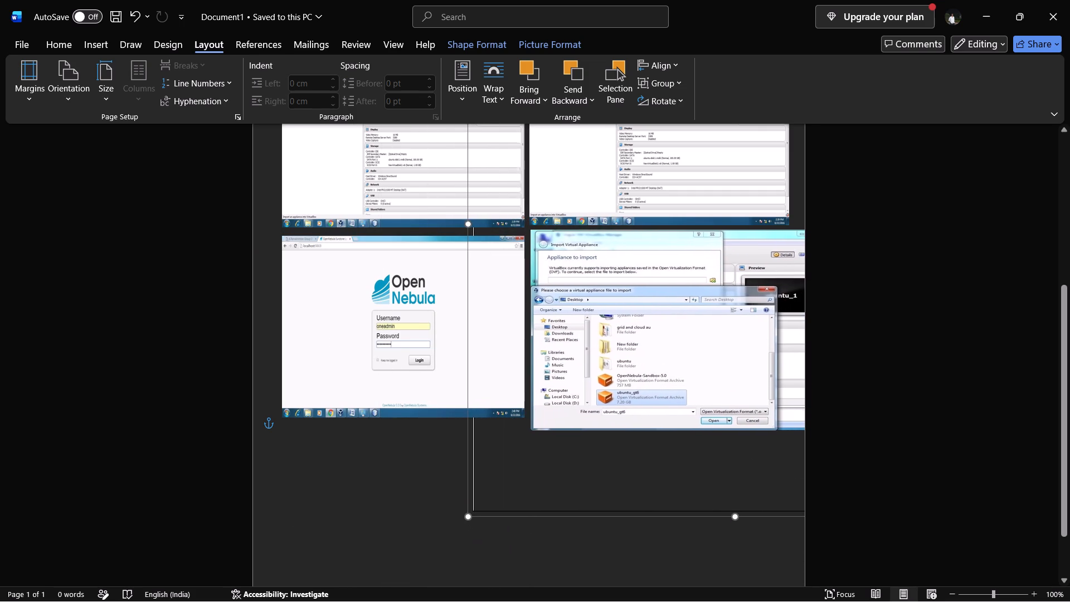
{"action": "left_click_drag", "start_coordinate": [779, 366], "coordinate": [779, 374]}
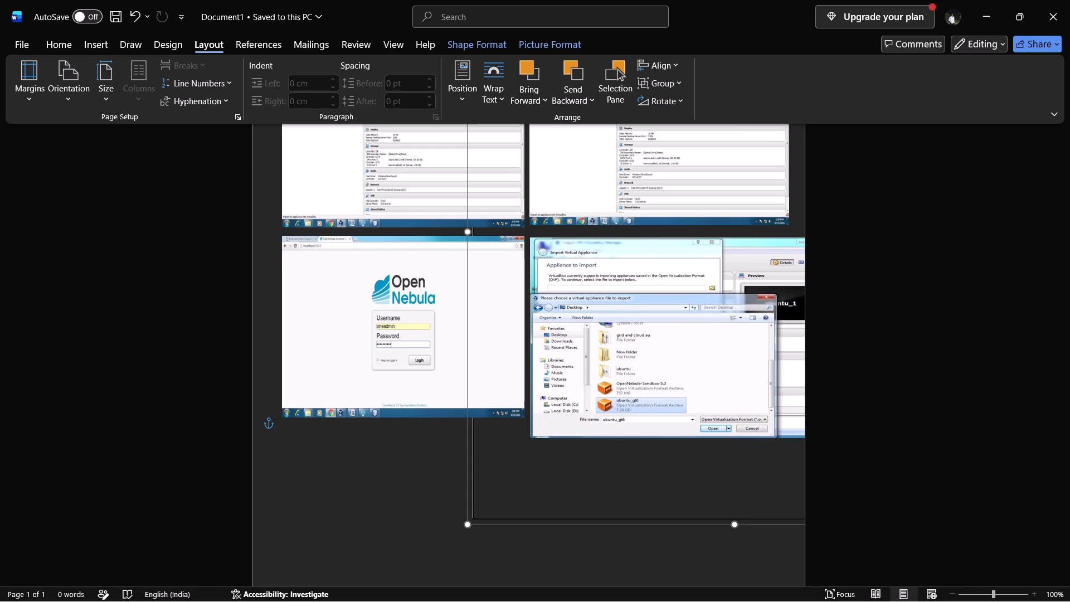
{"action": "left_click_drag", "start_coordinate": [779, 374], "coordinate": [780, 373]}
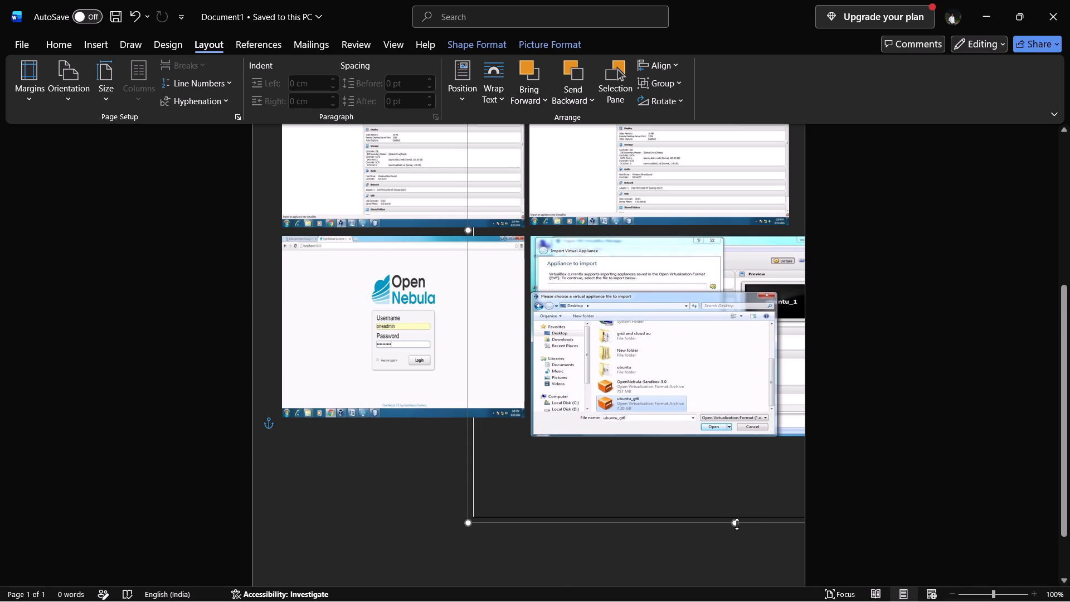
Shorten the framed Import Virtual Appliance picture and realign its top with the OpenNebula login picture beside it.
{"action": "left_click_drag", "start_coordinate": [735, 523], "coordinate": [733, 501]}
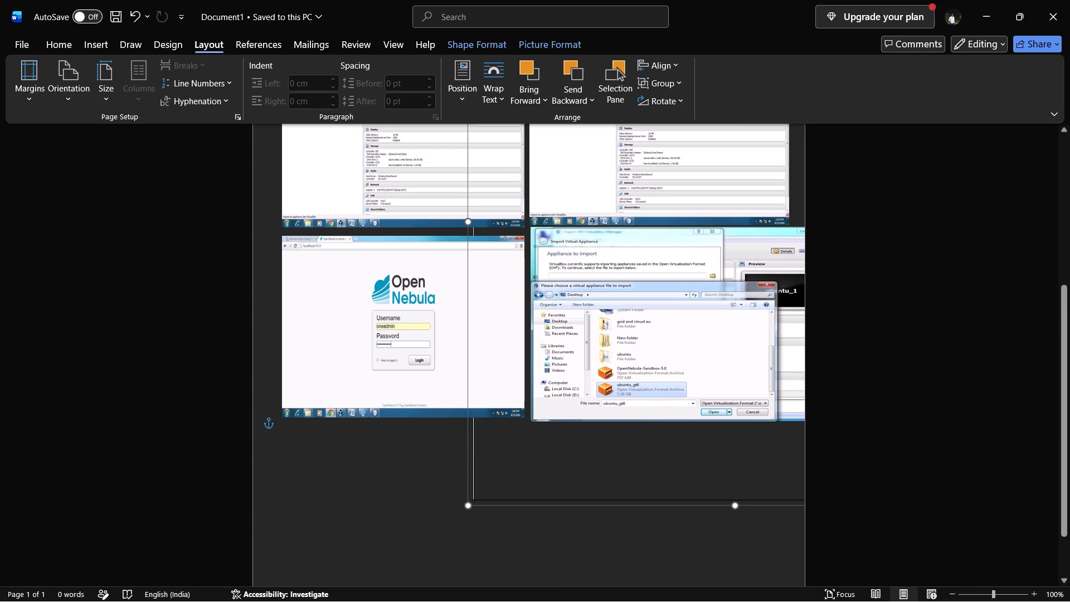
{"action": "left_click_drag", "start_coordinate": [733, 501], "coordinate": [730, 492]}
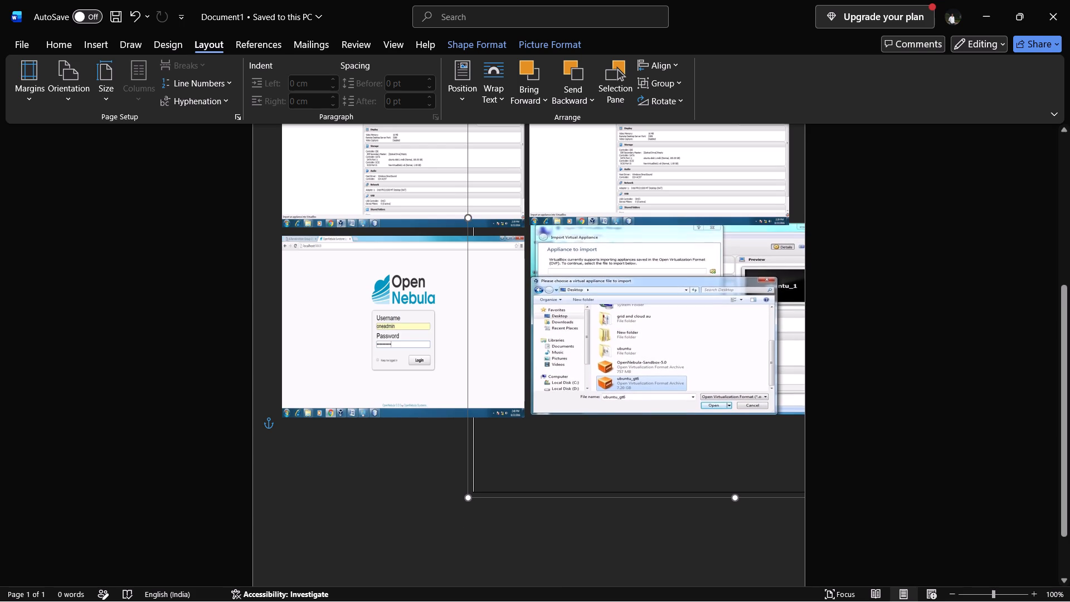
{"action": "left_click_drag", "start_coordinate": [730, 492], "coordinate": [730, 488]}
{"action": "left_click_drag", "start_coordinate": [683, 324], "coordinate": [681, 337]}
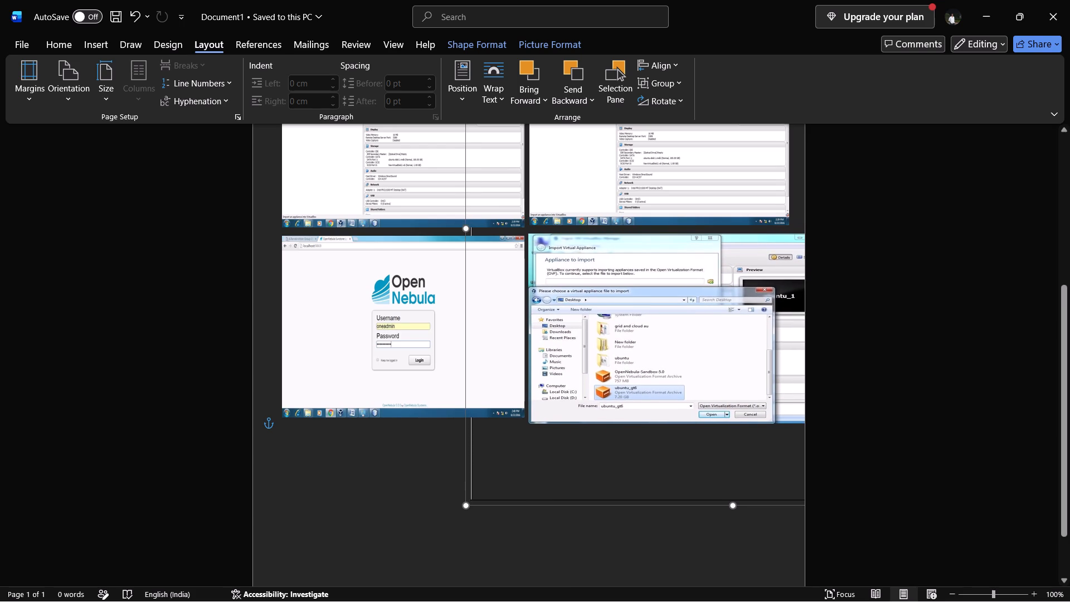
{"action": "left_click_drag", "start_coordinate": [681, 337], "coordinate": [681, 341]}
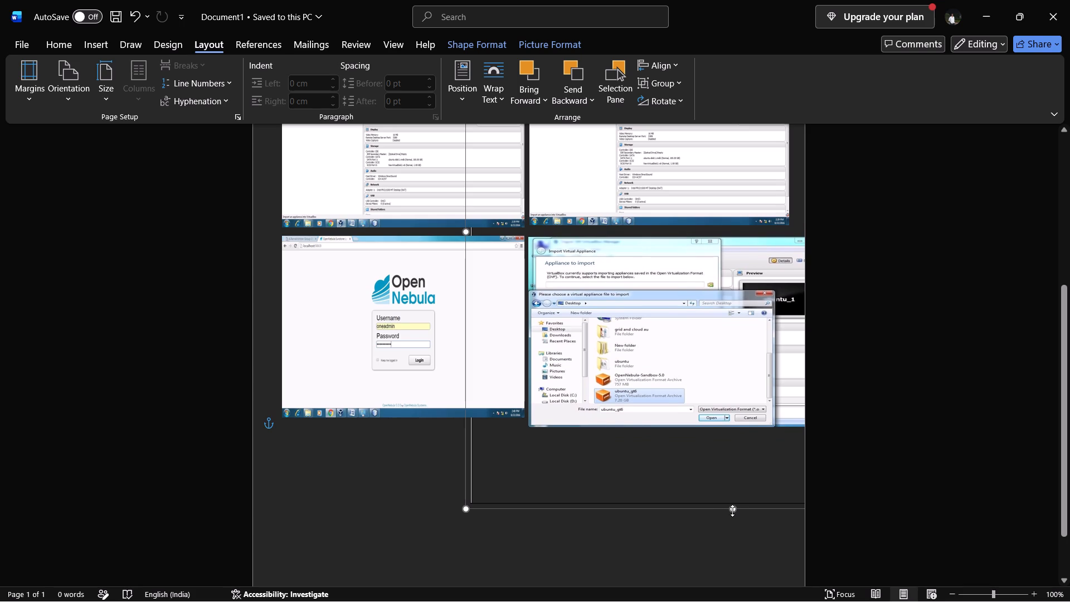
{"action": "left_click_drag", "start_coordinate": [732, 511], "coordinate": [729, 464]}
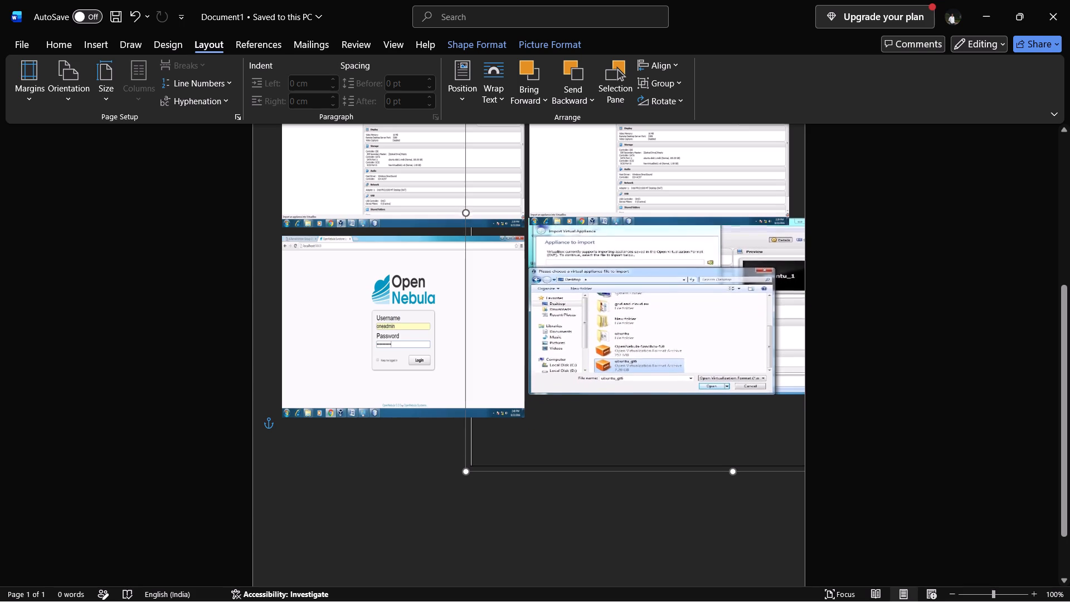
{"action": "left_click_drag", "start_coordinate": [729, 464], "coordinate": [733, 415]}
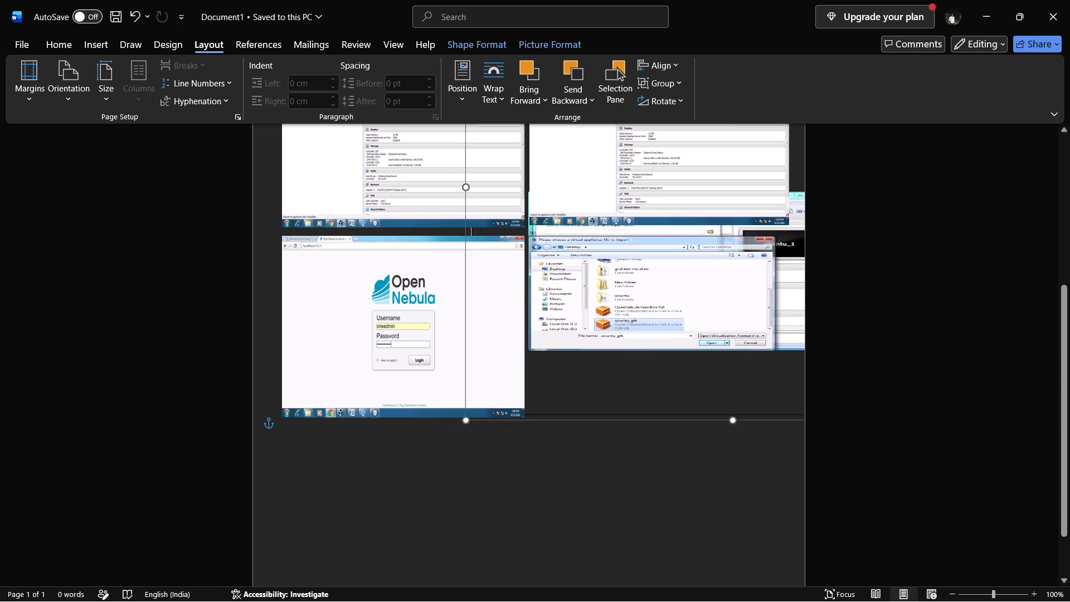
{"action": "left_click_drag", "start_coordinate": [733, 415], "coordinate": [733, 416]}
{"action": "left_click_drag", "start_coordinate": [677, 448], "coordinate": [677, 502]}
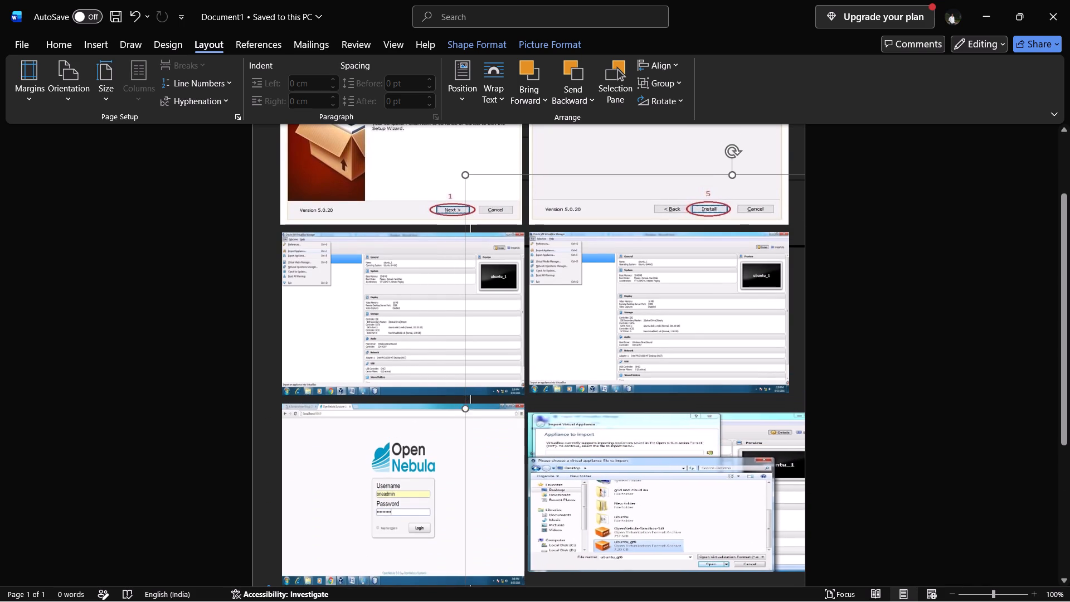
{"action": "left_click_drag", "start_coordinate": [677, 502], "coordinate": [677, 493]}
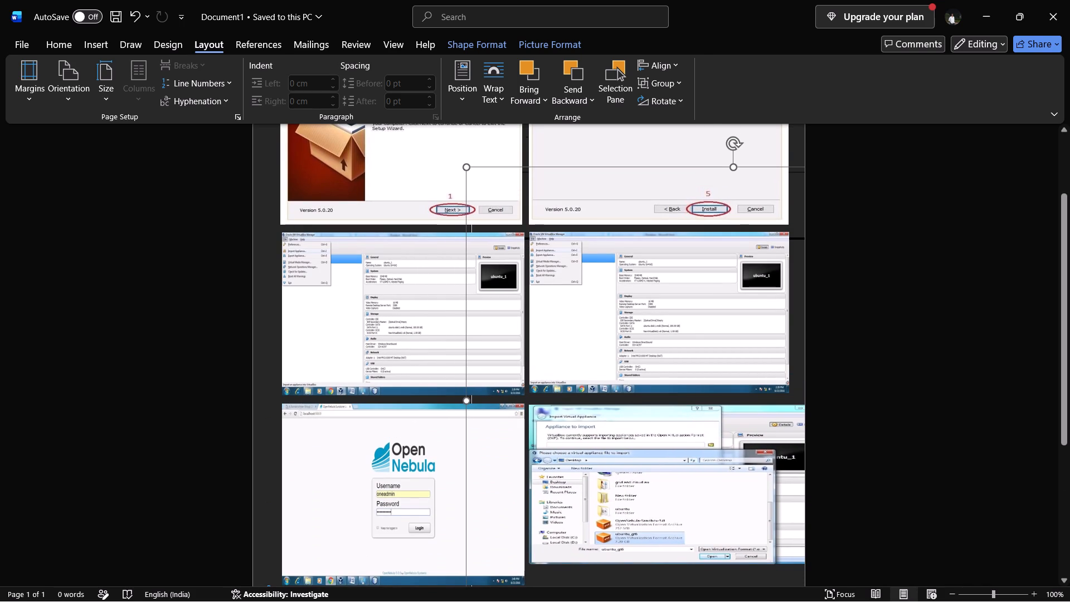
Stretch the Import Virtual Appliance picture vertically so its bottom and top edges line up with the OpenNebula login picture.
{"action": "scroll", "coordinate": [682, 346], "scroll_direction": "down", "scroll_amount": 2}
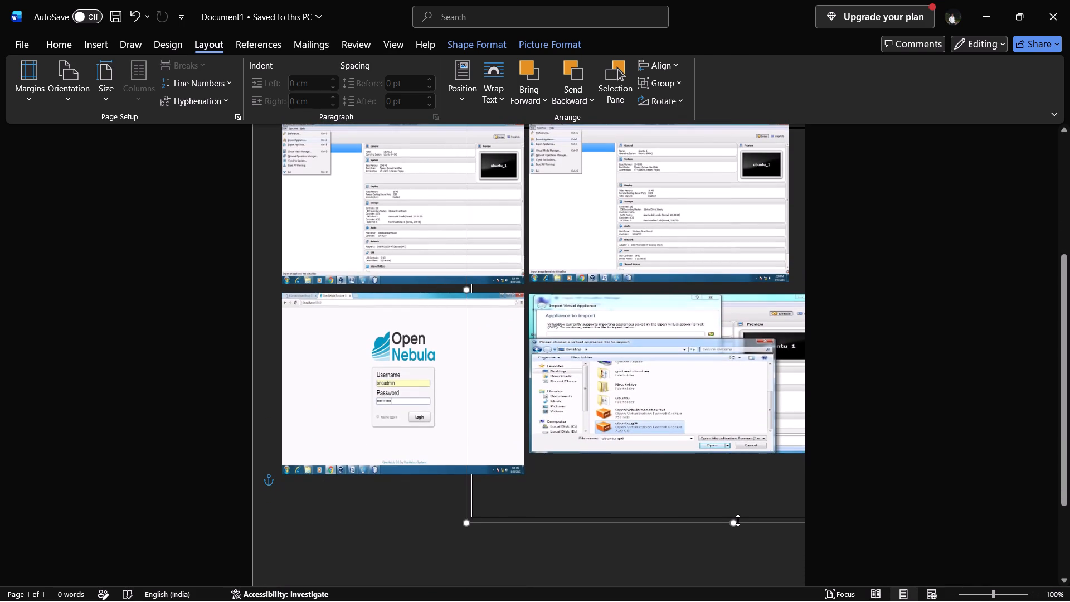
{"action": "left_click_drag", "start_coordinate": [735, 521], "coordinate": [735, 536]}
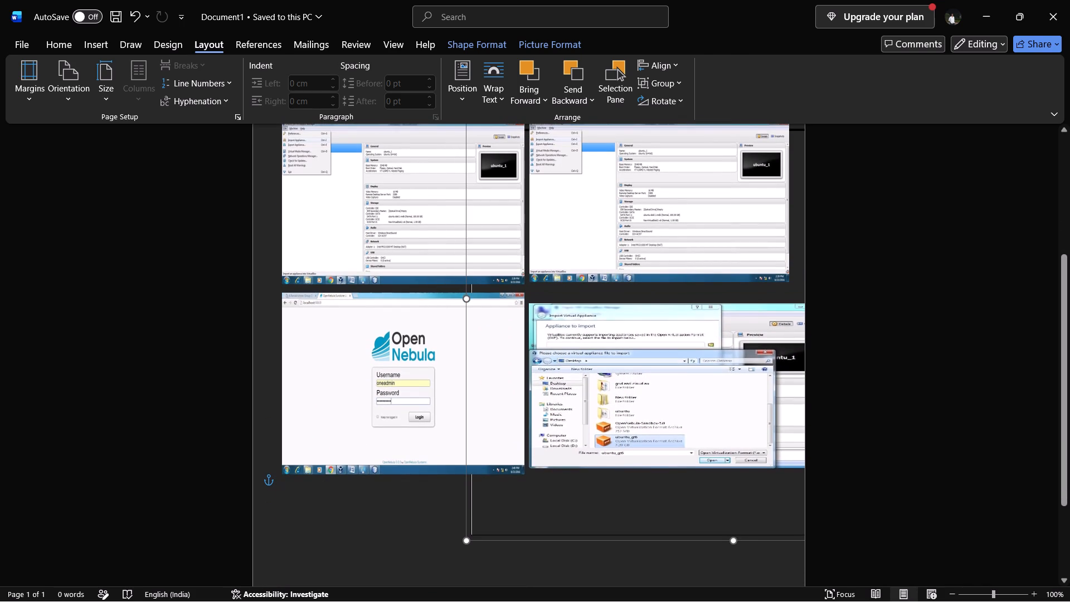
{"action": "left_click_drag", "start_coordinate": [735, 536], "coordinate": [734, 543]}
{"action": "left_click", "coordinate": [674, 383]}
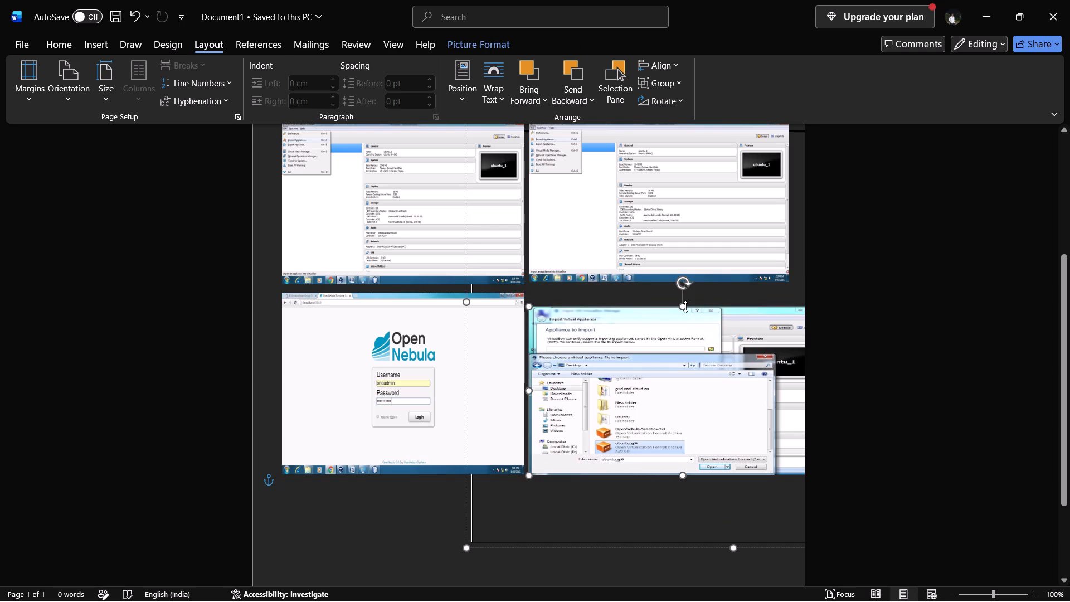
{"action": "left_click_drag", "start_coordinate": [683, 306], "coordinate": [680, 294]}
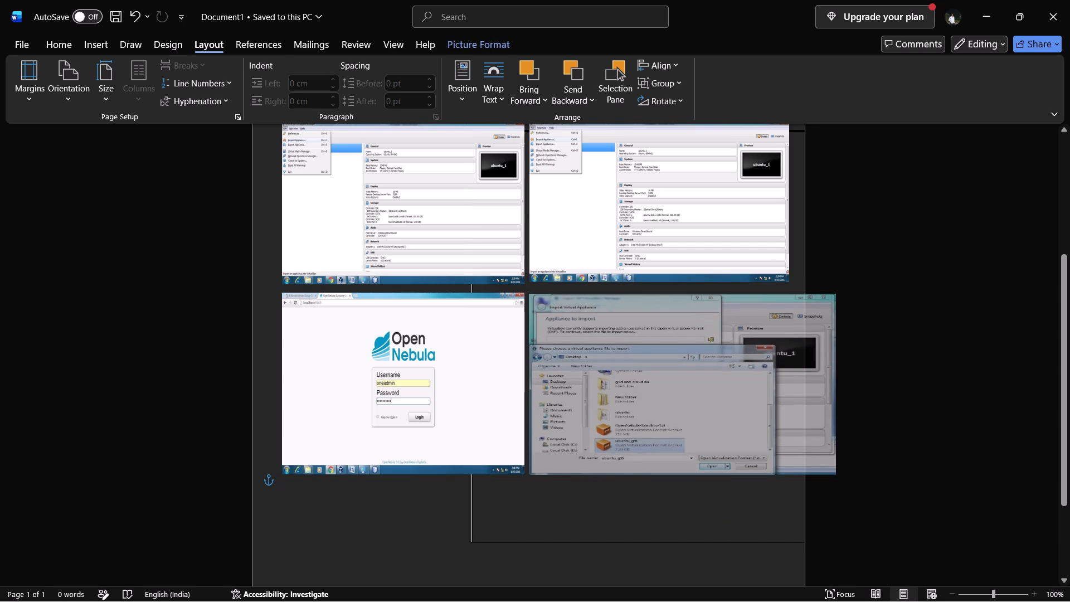
{"action": "left_click_drag", "start_coordinate": [680, 294], "coordinate": [680, 293]}
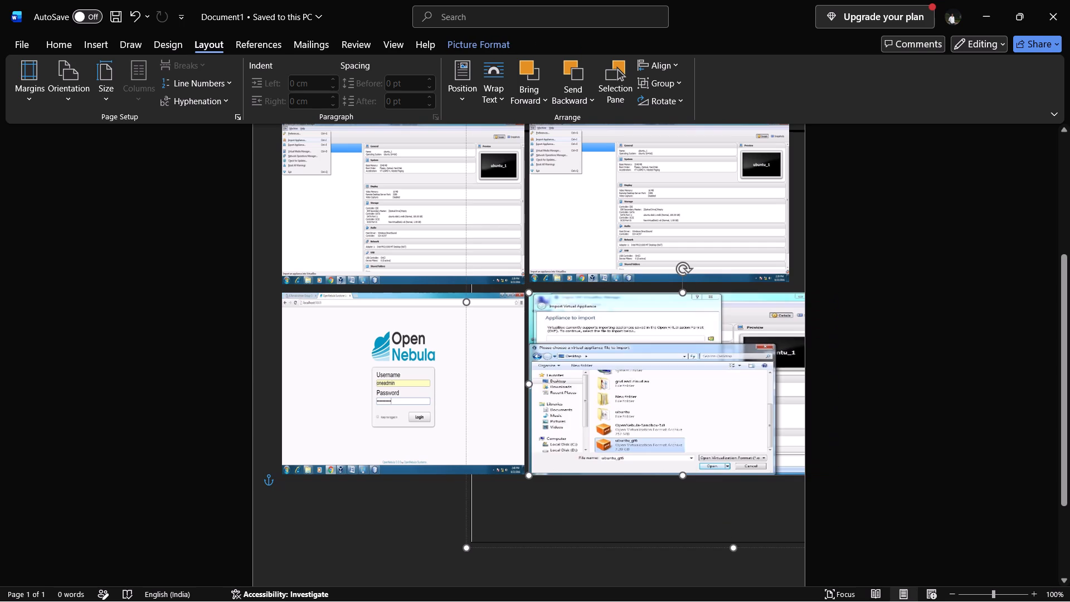
Align the Import Virtual Appliance picture's right edge with the VirtualBox Manager picture above and narrow it from the left to fit the column.
{"action": "left_click", "coordinate": [716, 382]}
{"action": "left_click_drag", "start_coordinate": [720, 365], "coordinate": [689, 366]}
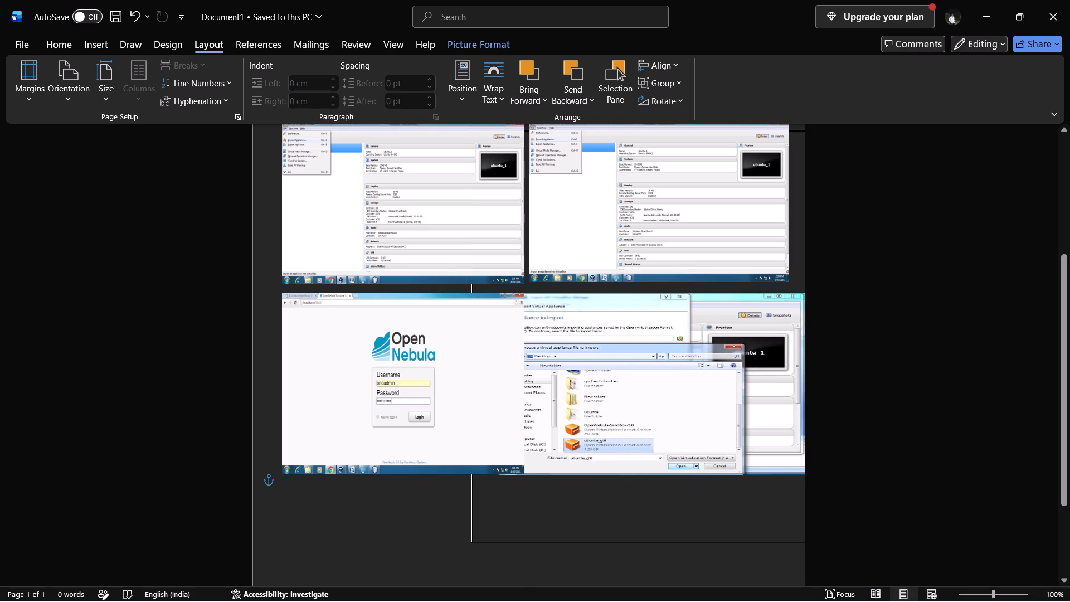
{"action": "left_click_drag", "start_coordinate": [689, 366], "coordinate": [674, 366]}
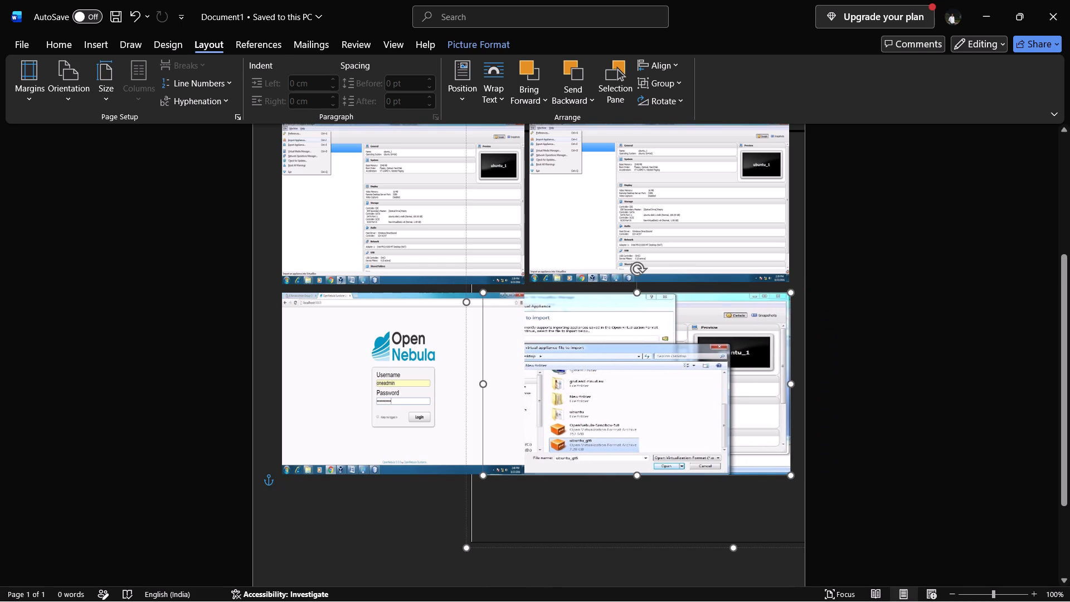
{"action": "left_click_drag", "start_coordinate": [483, 385], "coordinate": [525, 376]}
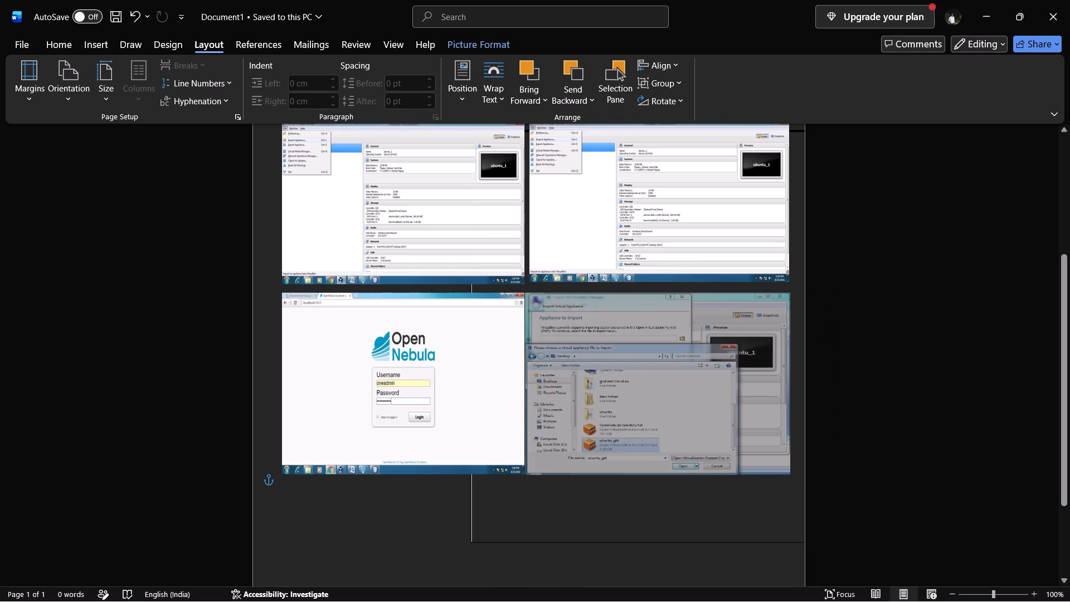
{"action": "left_click_drag", "start_coordinate": [525, 376], "coordinate": [527, 375]}
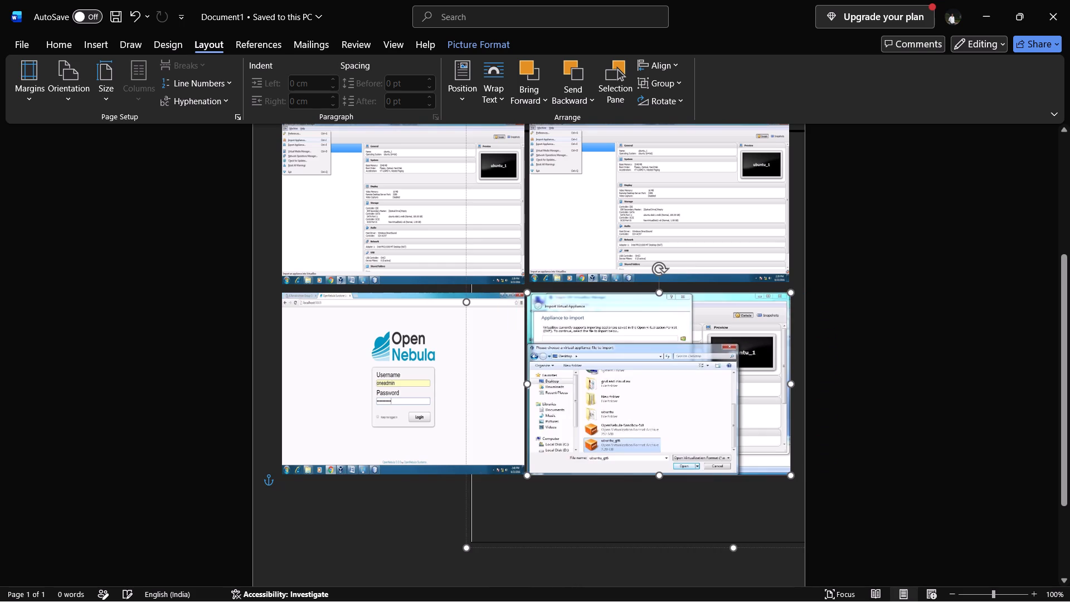
Delete the Import Virtual Appliance picture from its frame beside the OpenNebula login picture.
{"action": "left_click", "coordinate": [659, 477]}
{"action": "left_click", "coordinate": [404, 523]}
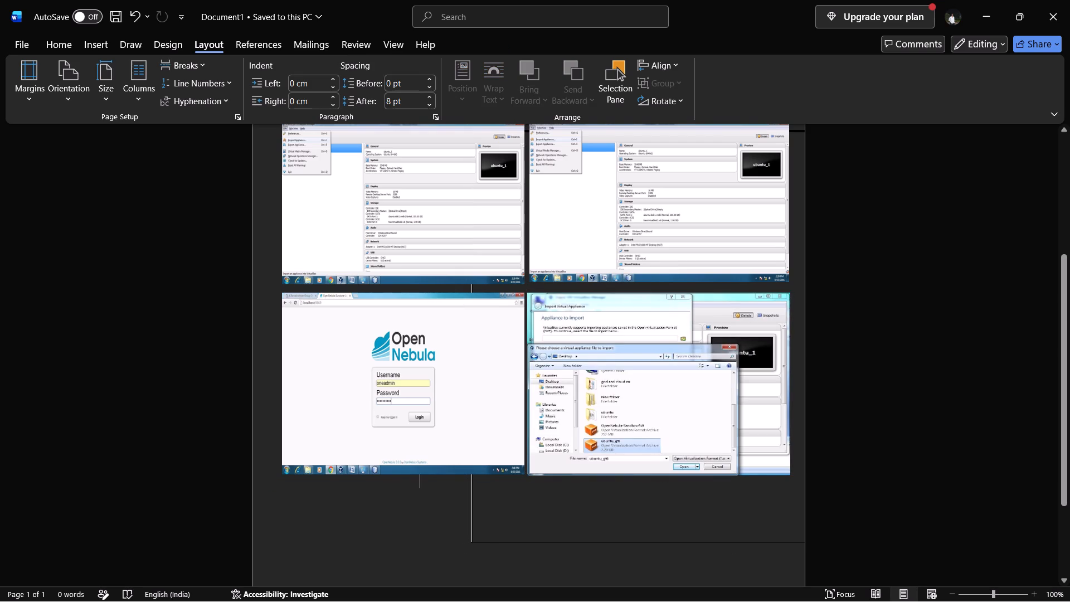
{"action": "scroll", "coordinate": [503, 474], "scroll_direction": "down", "scroll_amount": 4}
{"action": "left_click", "coordinate": [526, 467]}
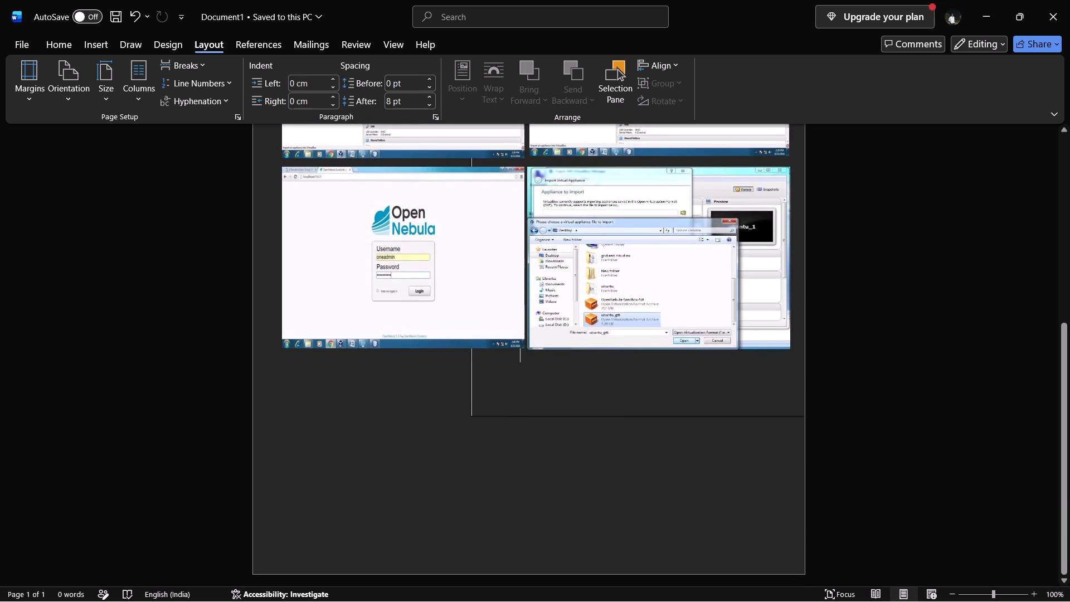
{"action": "left_click", "coordinate": [560, 391]}
{"action": "left_click", "coordinate": [649, 288]}
{"action": "left_click", "coordinate": [649, 288]}
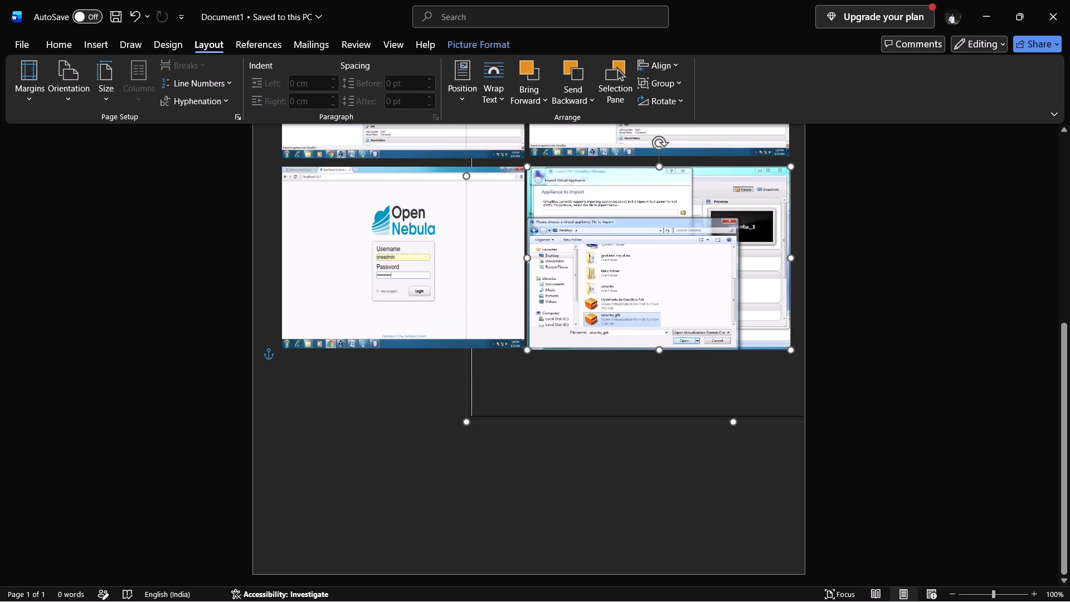
{"action": "key", "text": "Delete"}
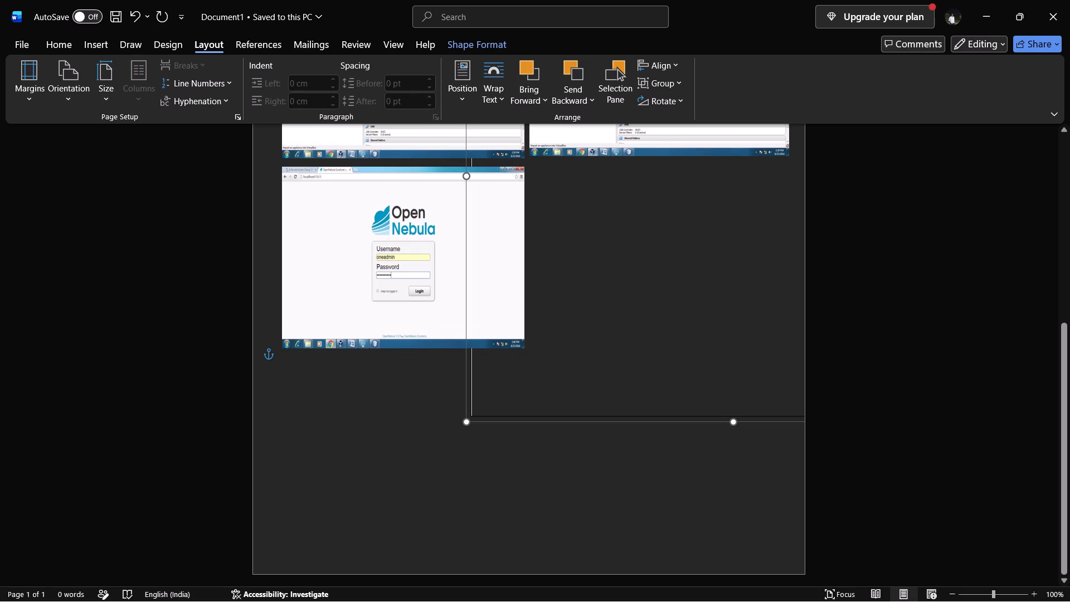
Delete the leftover empty frame that held the Import Virtual Appliance picture behind the picture grid.
{"action": "left_click", "coordinate": [628, 357]}
{"action": "left_click", "coordinate": [628, 357]}
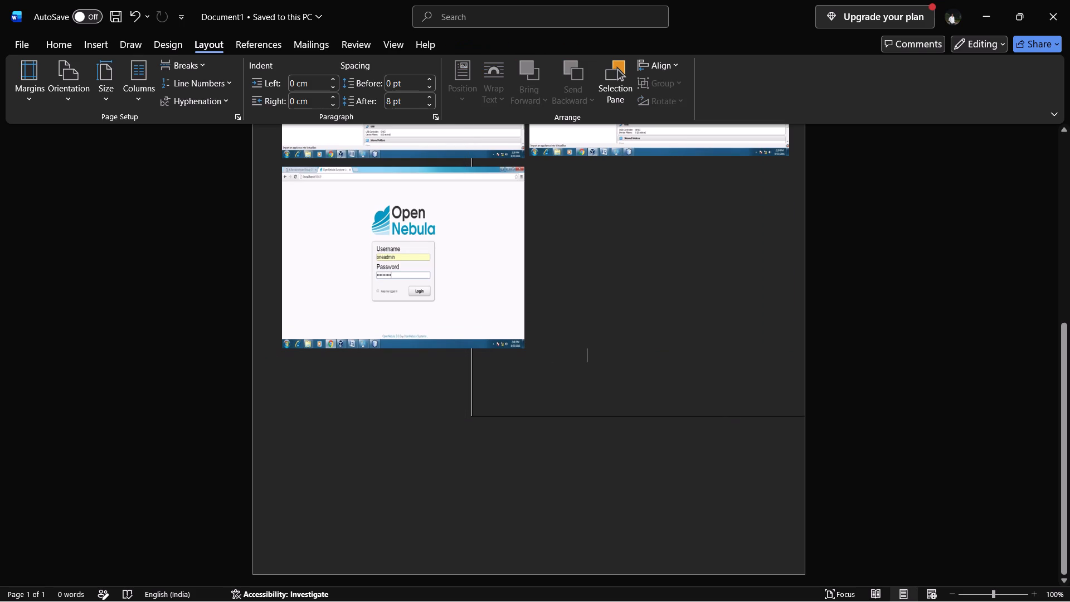
{"action": "left_click", "coordinate": [469, 404]}
{"action": "left_click", "coordinate": [497, 418]}
{"action": "scroll", "coordinate": [549, 407], "scroll_direction": "up", "scroll_amount": 4}
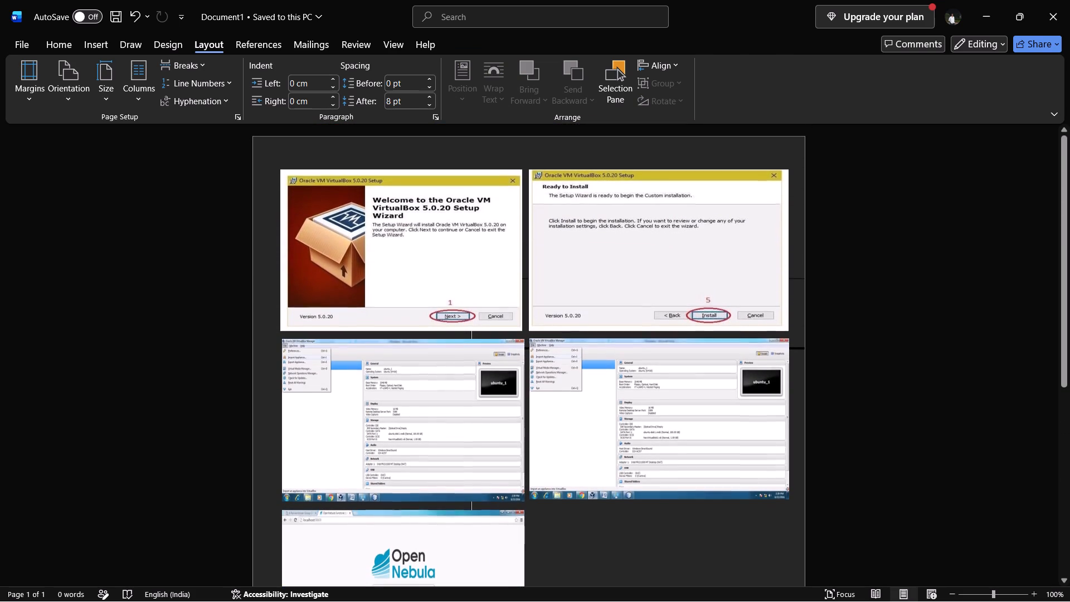
{"action": "scroll", "coordinate": [634, 574], "scroll_direction": "down", "scroll_amount": 3}
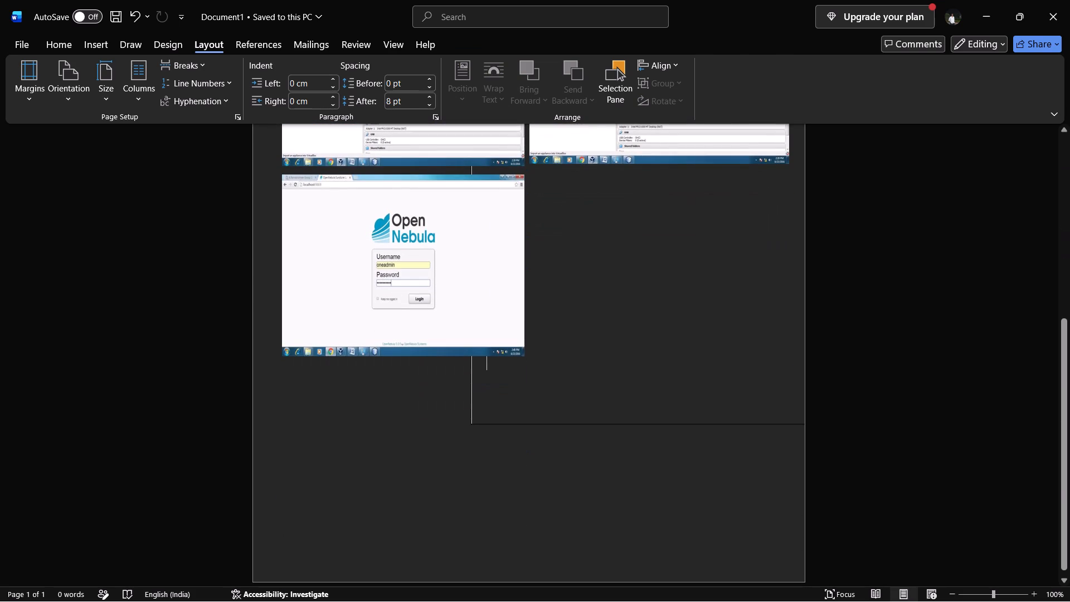
{"action": "left_click", "coordinate": [620, 411]}
{"action": "left_click_drag", "start_coordinate": [644, 424], "coordinate": [625, 462]}
{"action": "key", "text": "Delete"}
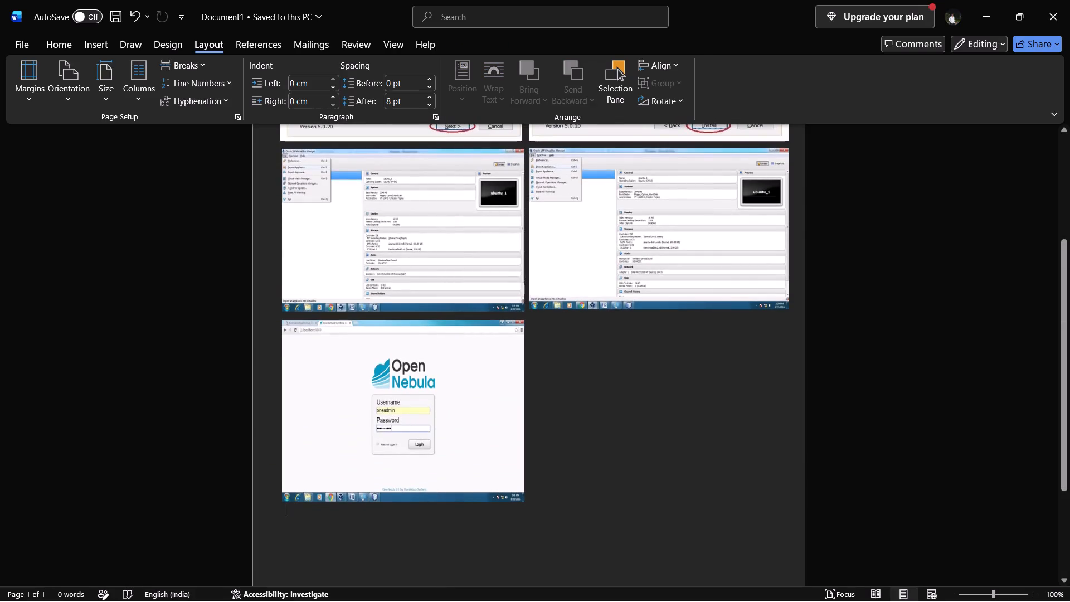
Switch to the AI&CC lab manual document to get the Import Virtual Appliance picture again.
{"action": "left_click", "coordinate": [544, 331]}
{"action": "left_click", "coordinate": [702, 532]}
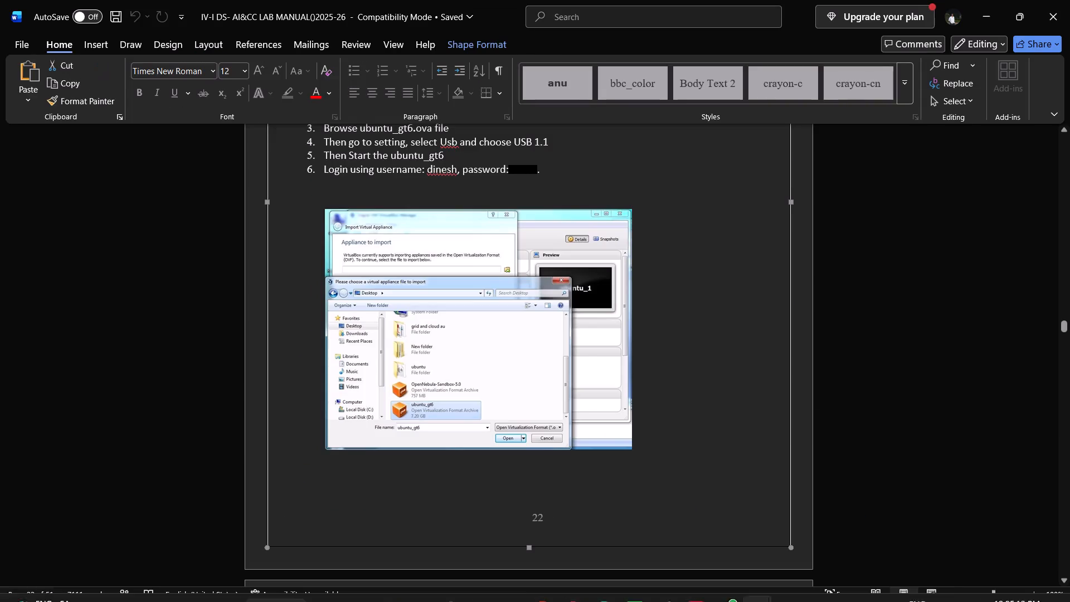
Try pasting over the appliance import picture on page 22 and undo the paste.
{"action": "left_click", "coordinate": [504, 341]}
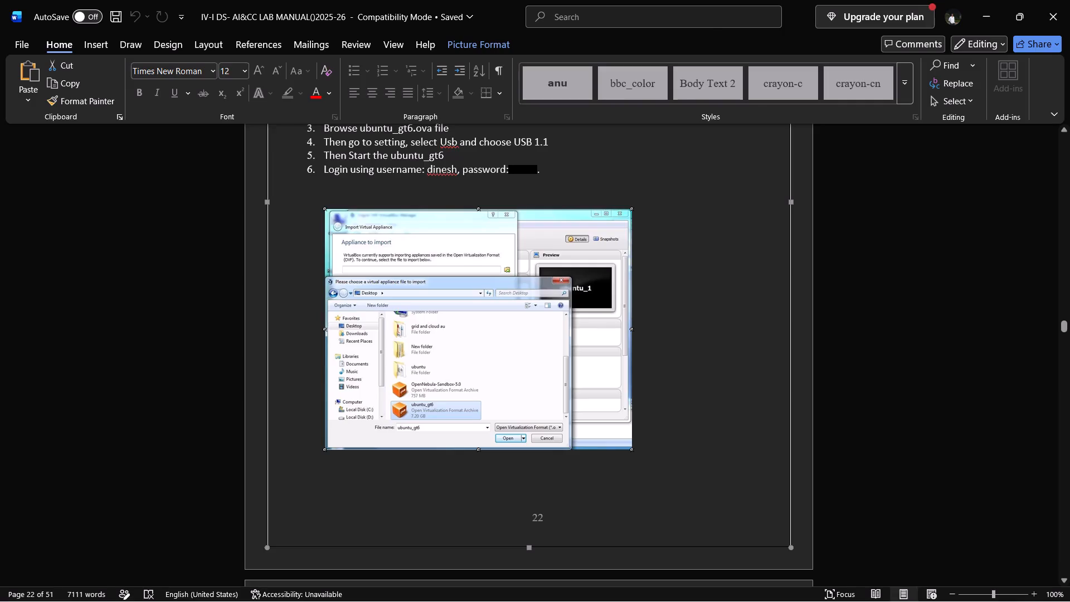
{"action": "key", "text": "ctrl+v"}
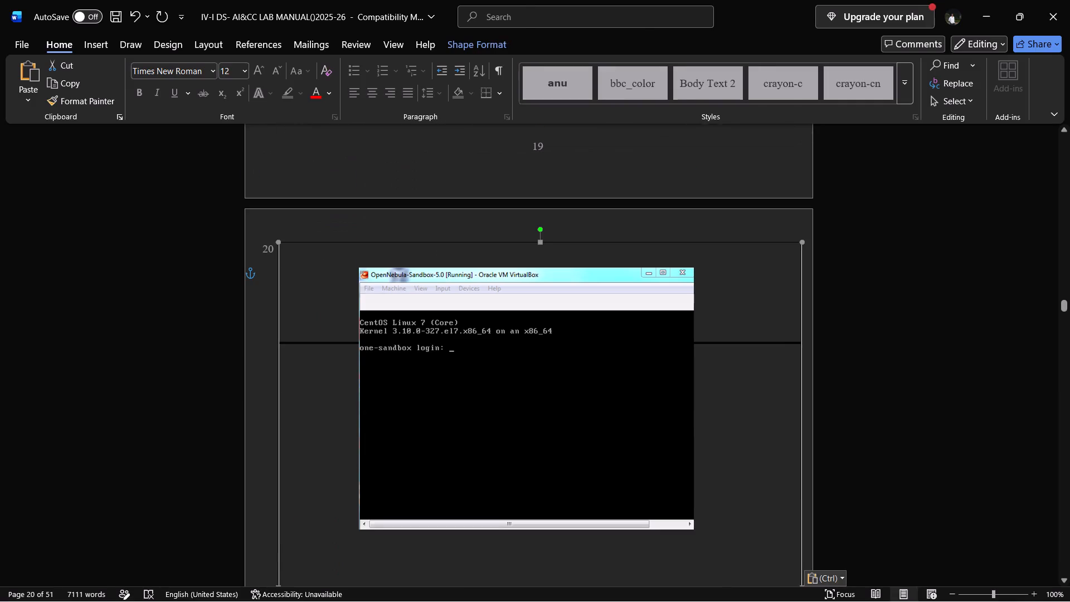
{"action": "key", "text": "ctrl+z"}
Copy the lab manual's page 22 picture showing the ubuntu_gt6 appliance file being chosen for import.
{"action": "scroll", "coordinate": [504, 341], "scroll_direction": "up", "scroll_amount": 4}
{"action": "scroll", "coordinate": [504, 341], "scroll_direction": "down", "scroll_amount": 6}
{"action": "left_click", "coordinate": [473, 291]}
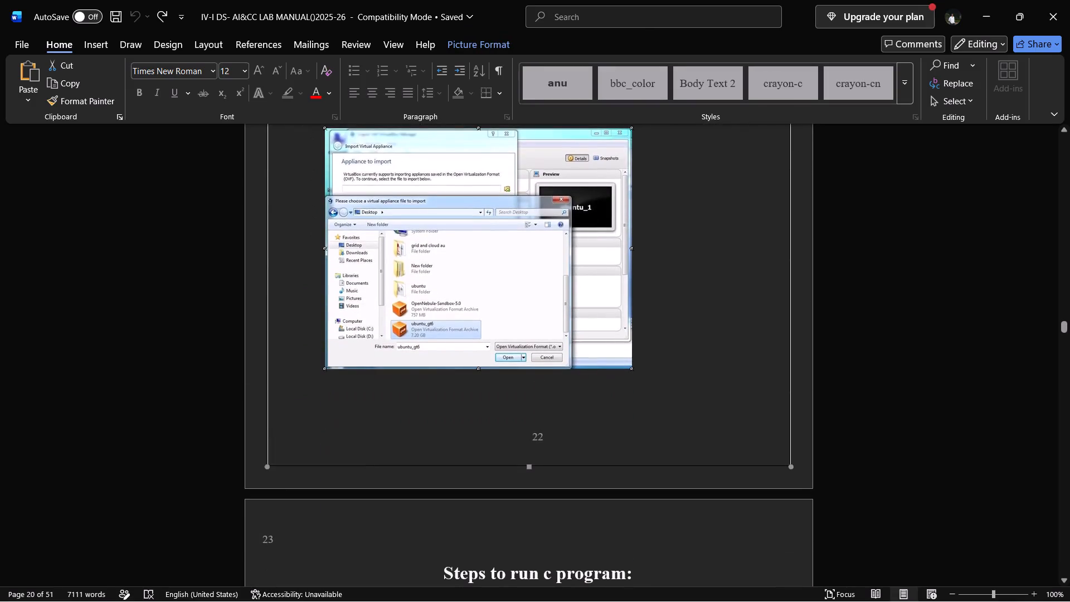
{"action": "left_click", "coordinate": [473, 291]}
{"action": "scroll", "coordinate": [515, 246], "scroll_direction": "up", "scroll_amount": 1}
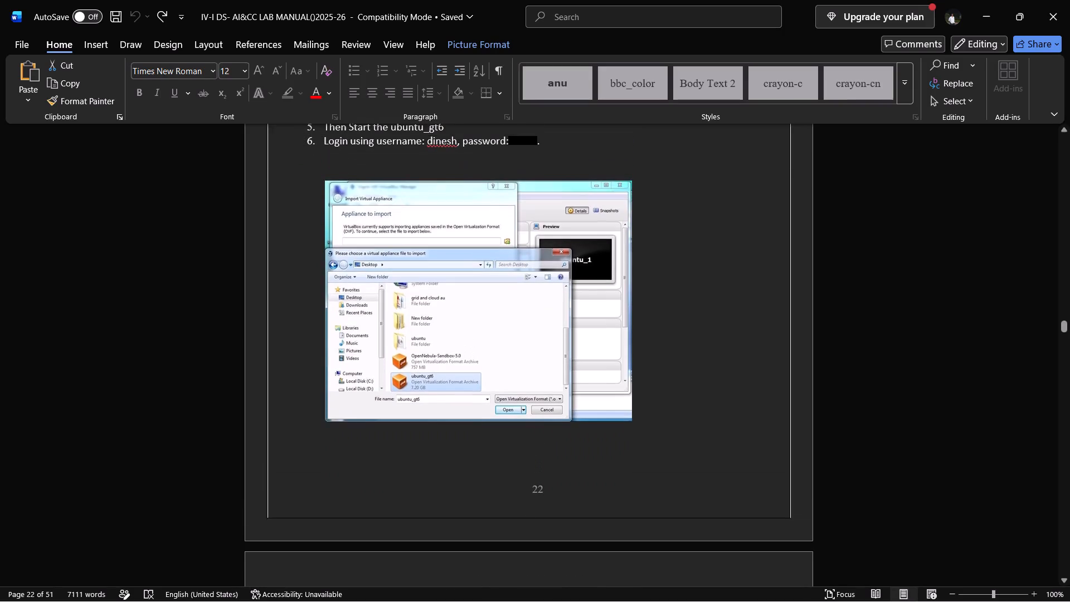
{"action": "left_click", "coordinate": [502, 261]}
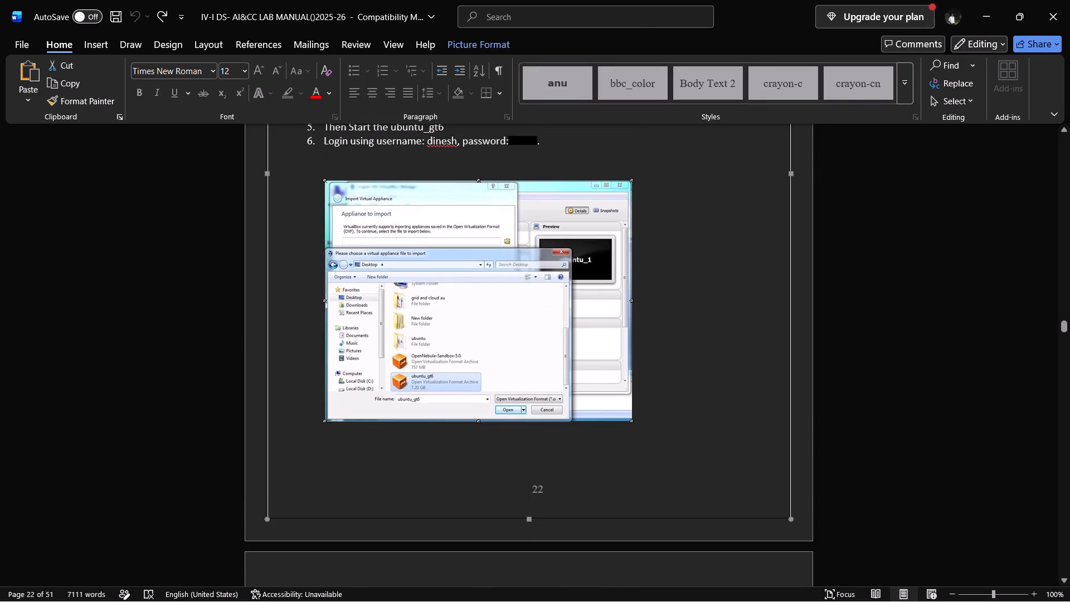
{"action": "left_click", "coordinate": [538, 258]}
{"action": "right_click", "coordinate": [538, 258]}
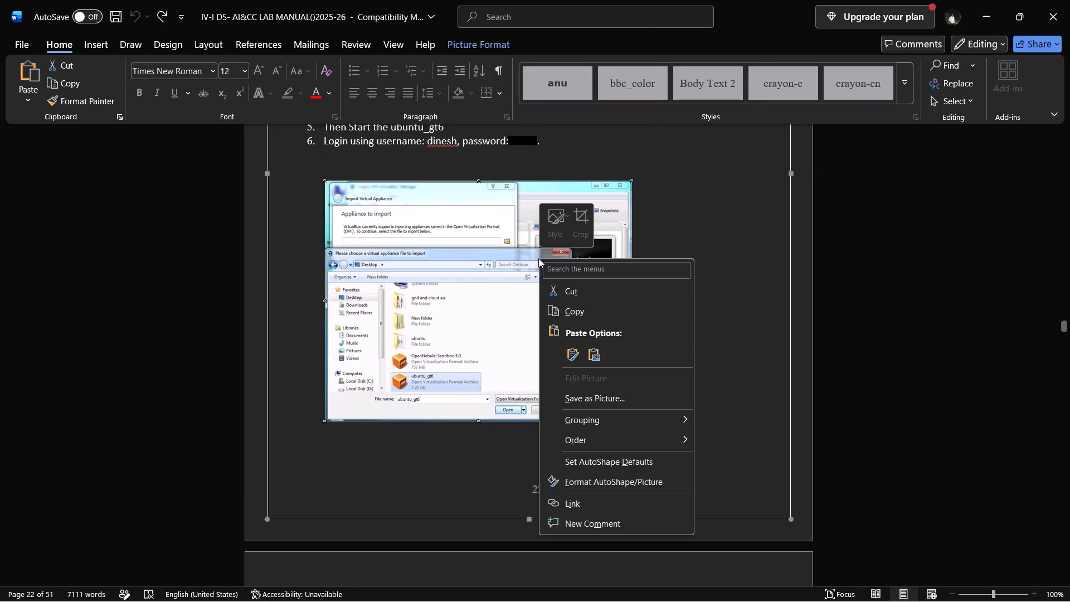
Copy the page 22 appliance import picture and paste it into Document1 below the VirtualBox Manager pictures.
{"action": "left_click", "coordinate": [566, 308]}
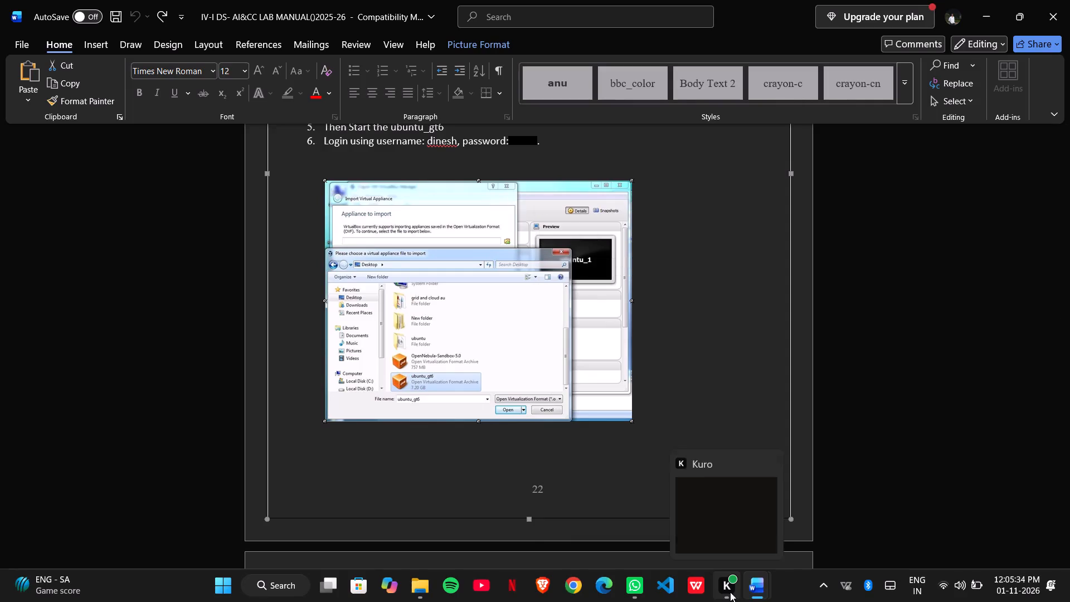
{"action": "left_click", "coordinate": [809, 518]}
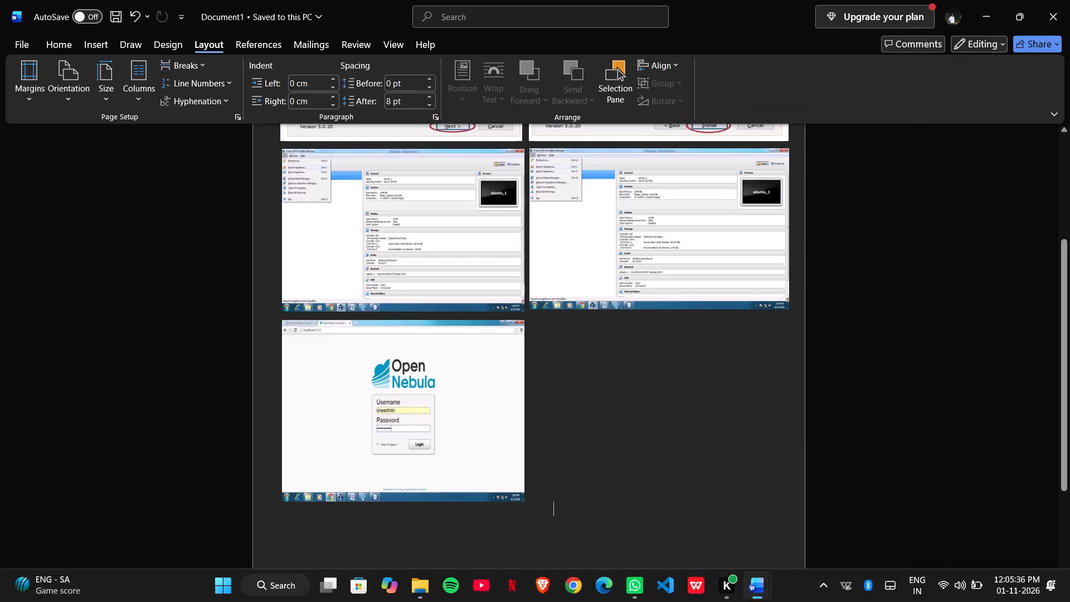
{"action": "key", "text": "ctrl+v"}
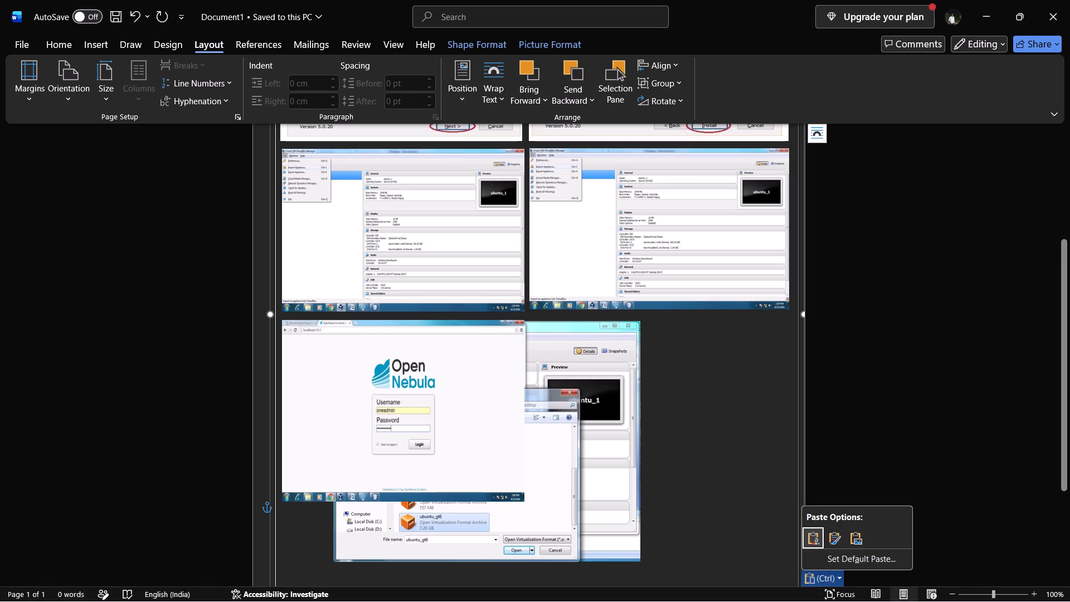
Copy only the appliance import picture out of the pasted page frame, undo the framed paste, and paste the picture alone.
{"action": "left_click", "coordinate": [600, 417]}
{"action": "left_click", "coordinate": [571, 422]}
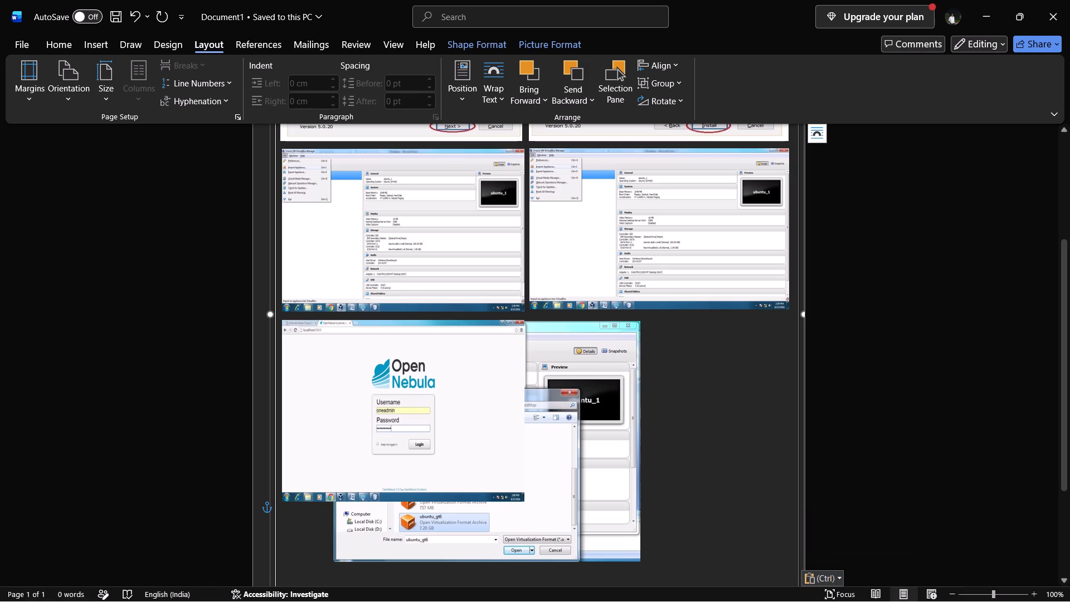
{"action": "key", "text": "ctrl+c"}
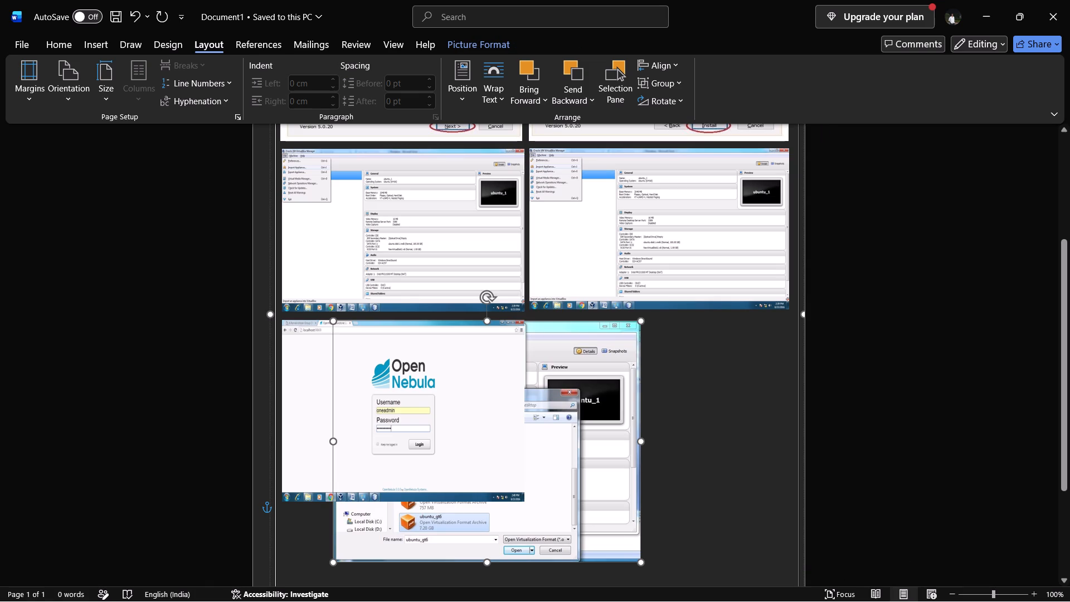
{"action": "key", "text": "Delete"}
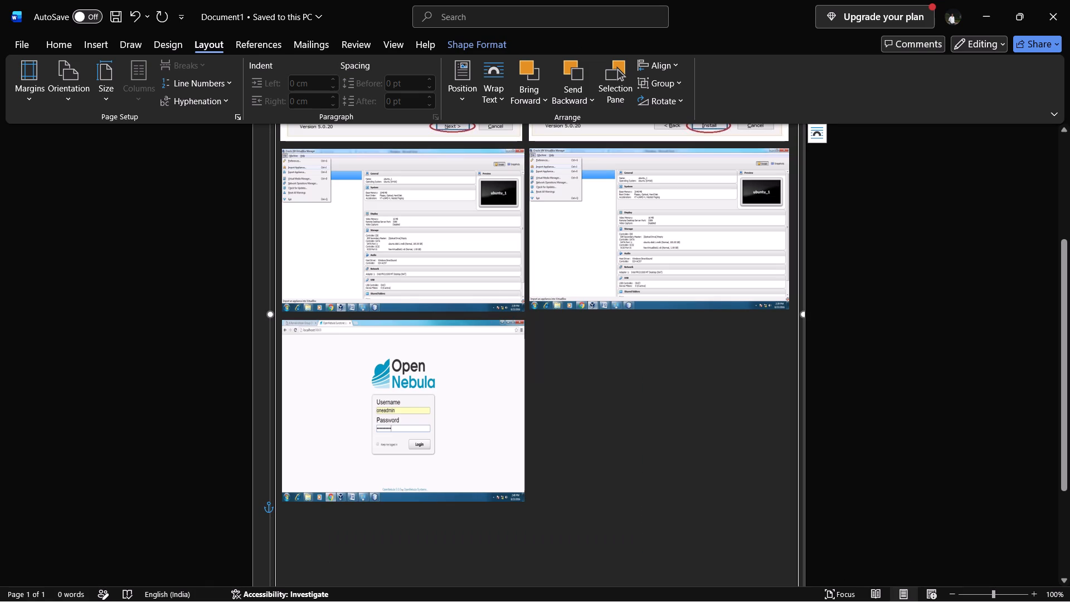
{"action": "key", "text": "ctrl+z"}
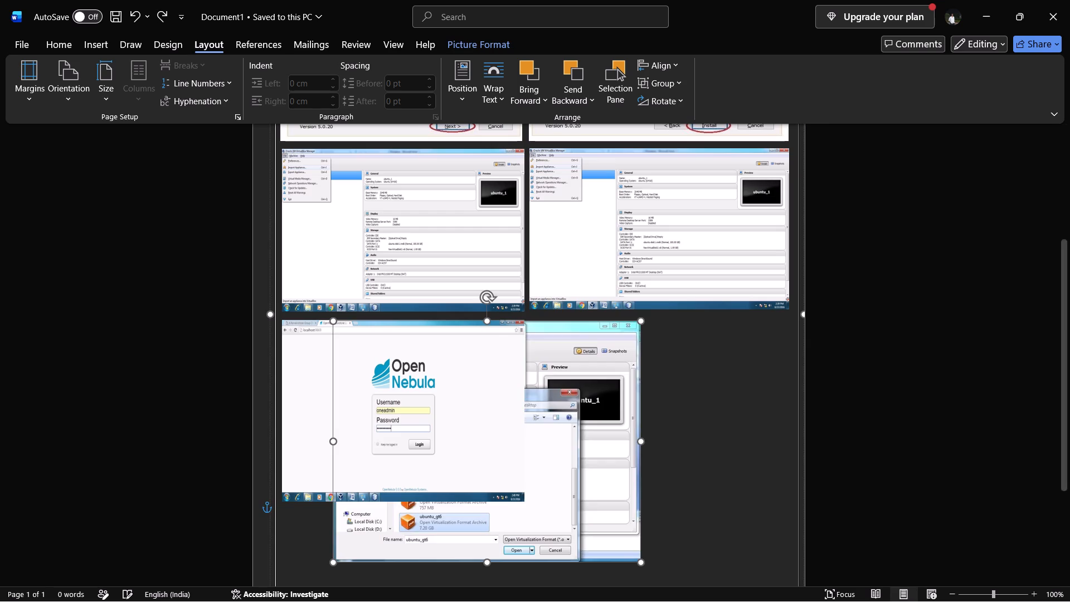
{"action": "key", "text": "ctrl+z"}
{"action": "key", "text": "ctrl+v"}
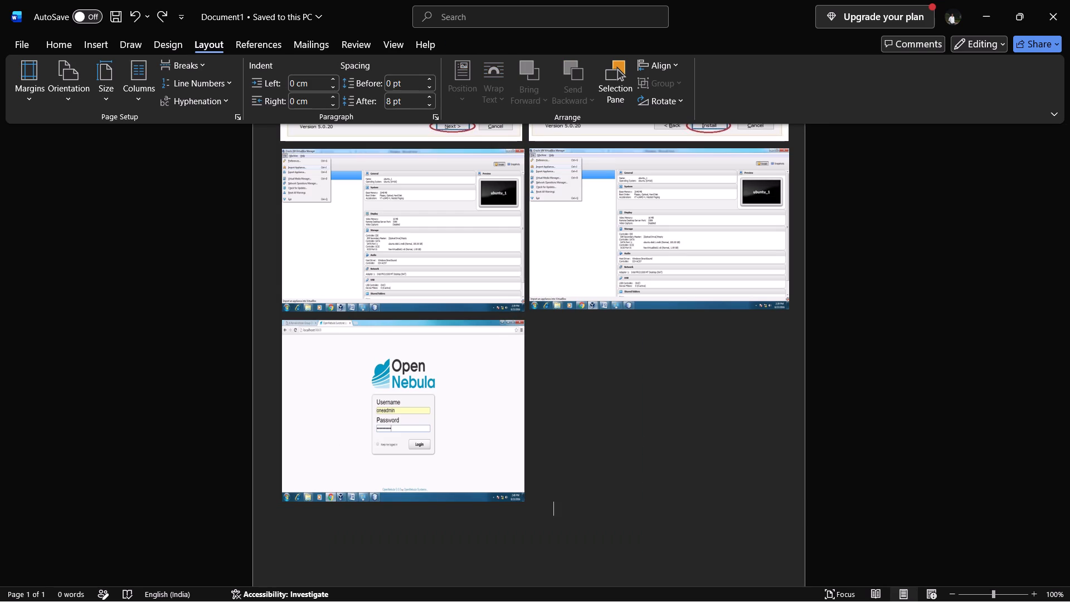
Fit the appliance import picture beside the OpenNebula login picture, reducing its width and height to match its neighbours.
{"action": "left_click_drag", "start_coordinate": [455, 418], "coordinate": [698, 241]}
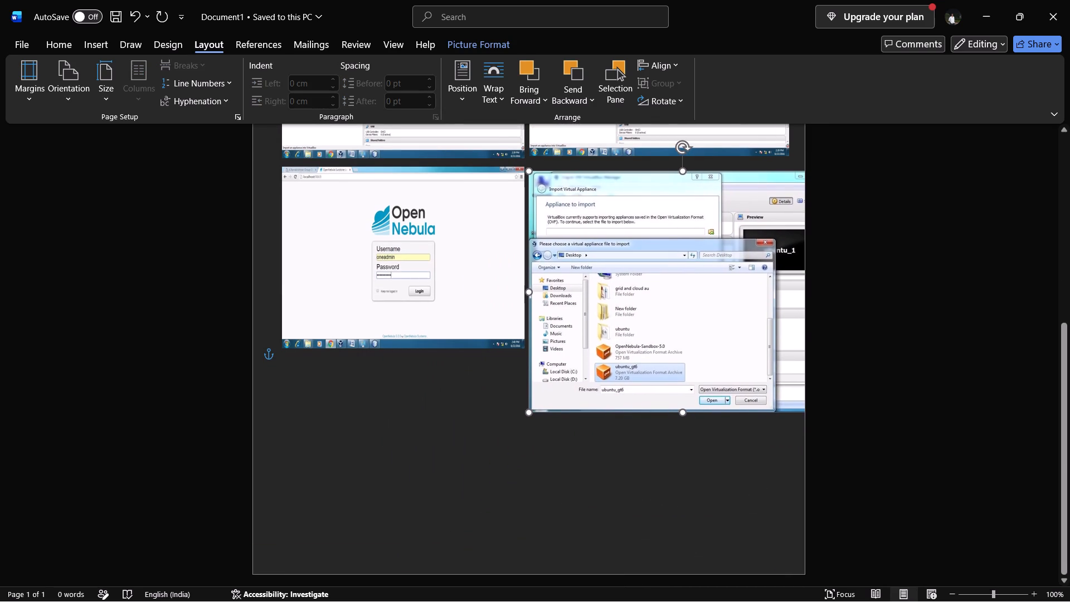
{"action": "left_click_drag", "start_coordinate": [698, 241], "coordinate": [699, 228]}
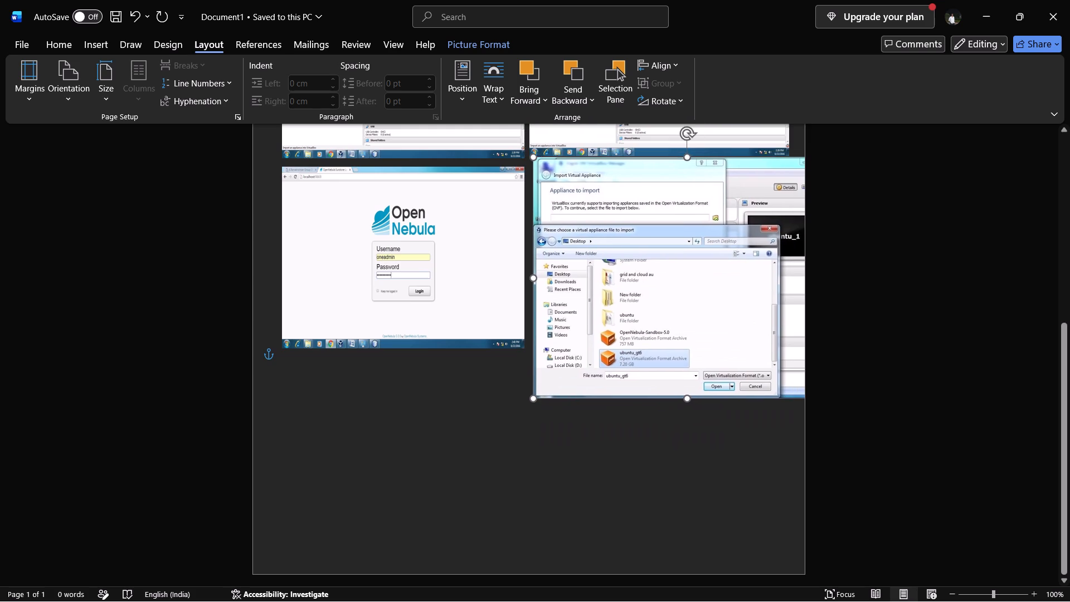
{"action": "left_click_drag", "start_coordinate": [699, 228], "coordinate": [653, 237]}
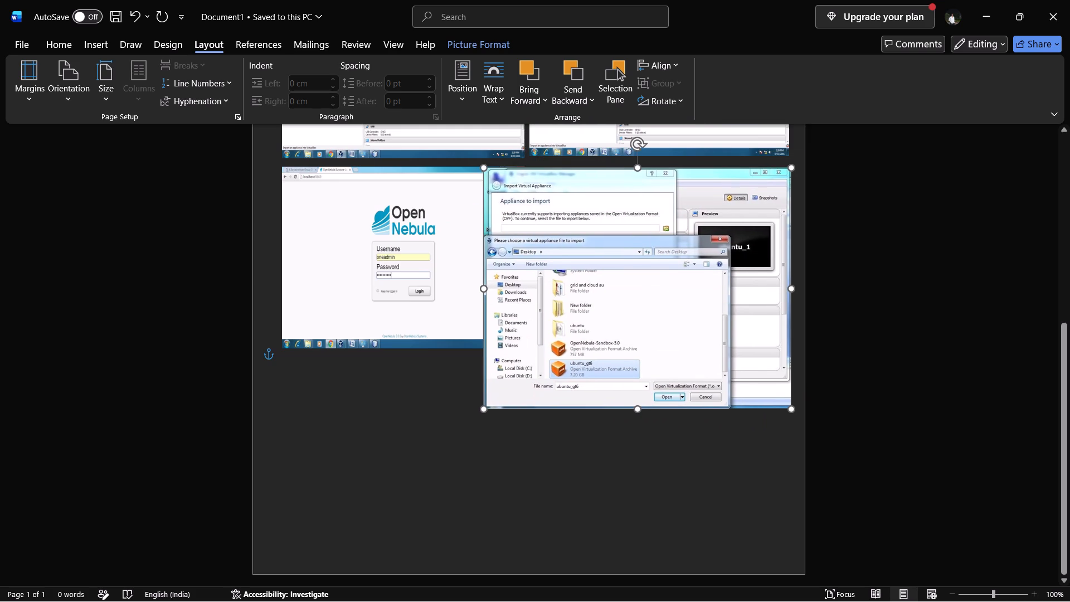
{"action": "left_click_drag", "start_coordinate": [653, 237], "coordinate": [653, 234]}
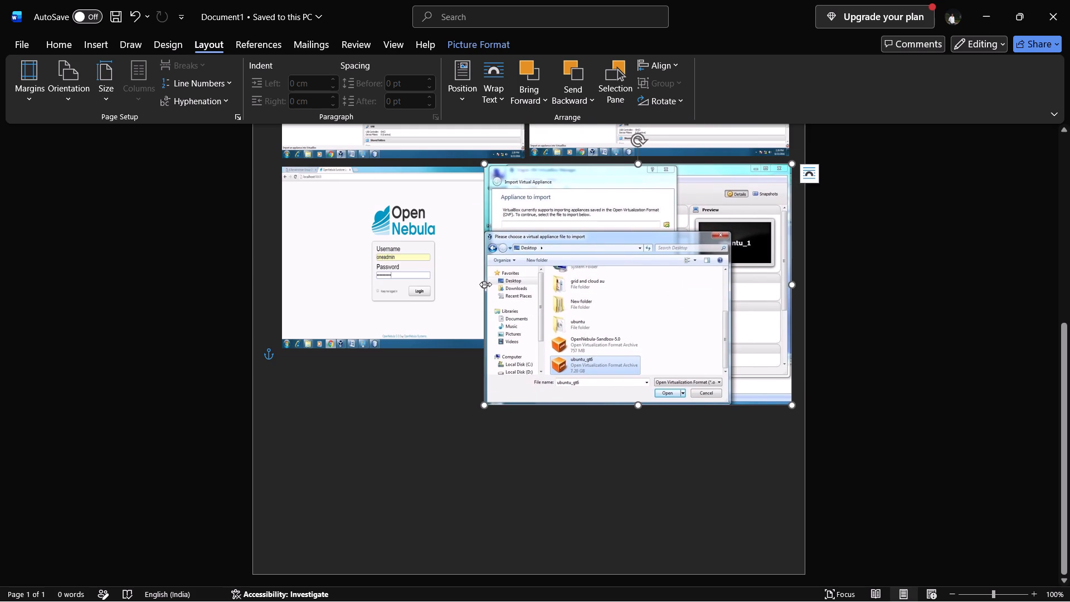
{"action": "left_click_drag", "start_coordinate": [485, 284], "coordinate": [529, 285]}
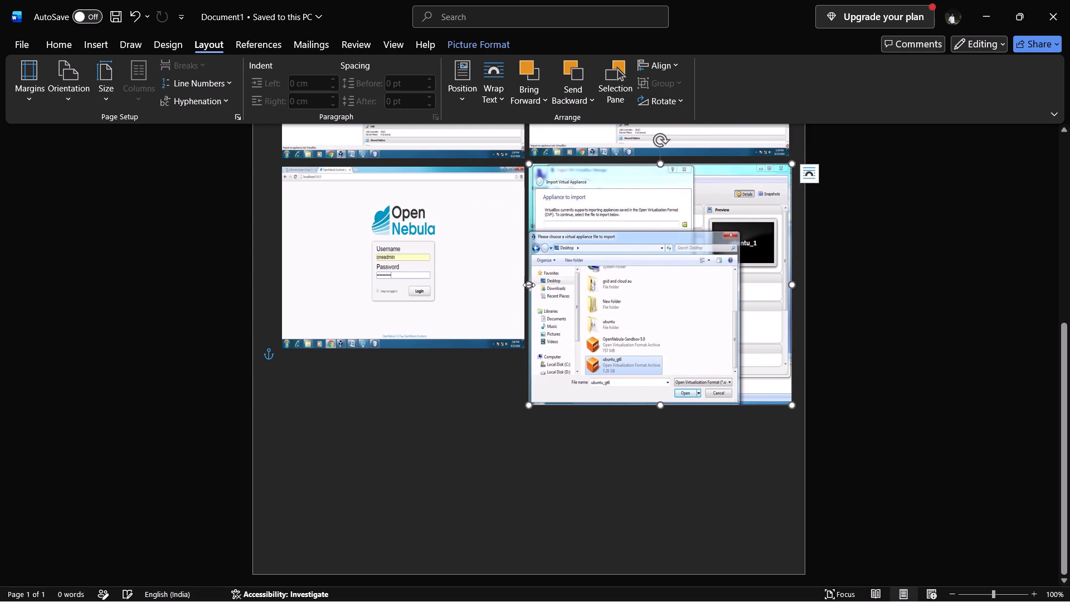
{"action": "left_click_drag", "start_coordinate": [661, 405], "coordinate": [662, 373]}
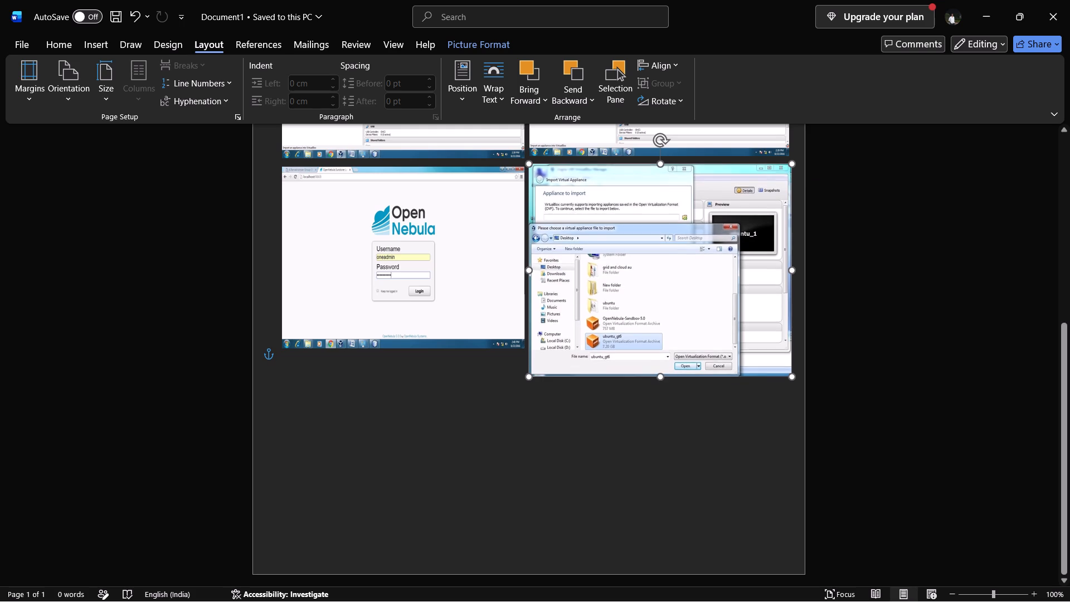
{"action": "left_click_drag", "start_coordinate": [662, 373], "coordinate": [659, 347]}
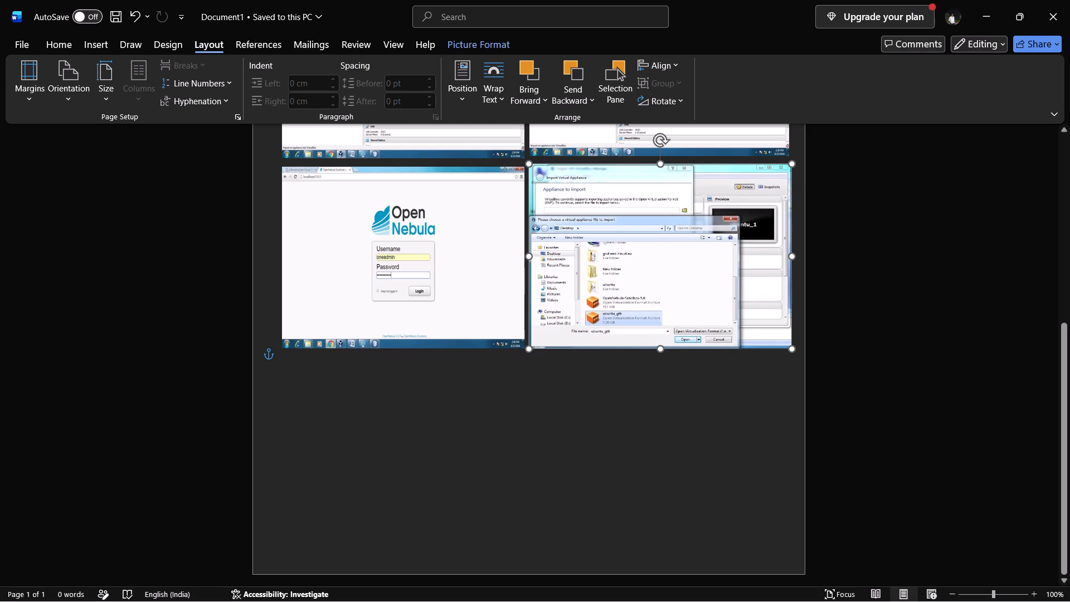
{"action": "left_click_drag", "start_coordinate": [659, 347], "coordinate": [659, 348]}
{"action": "left_click", "coordinate": [651, 418]}
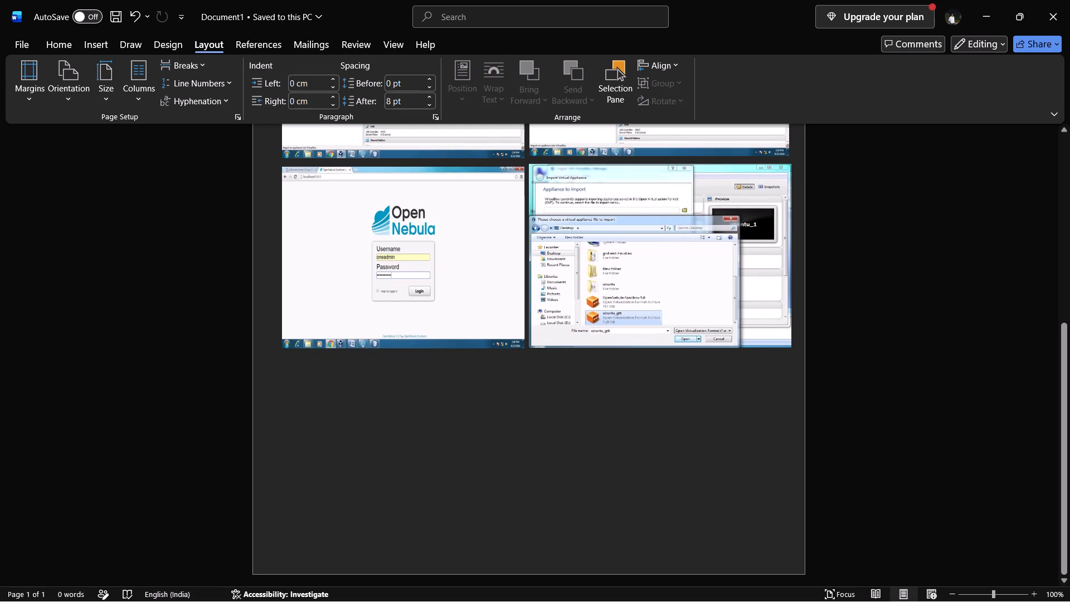
Copy the terminal picture under the cd /opt/axis2/axis2-1.7.3/bin instruction on page 23 of the AI&CC lab manual.
{"action": "scroll", "coordinate": [560, 399], "scroll_direction": "up", "scroll_amount": 3}
{"action": "scroll", "coordinate": [560, 399], "scroll_direction": "down", "scroll_amount": 2}
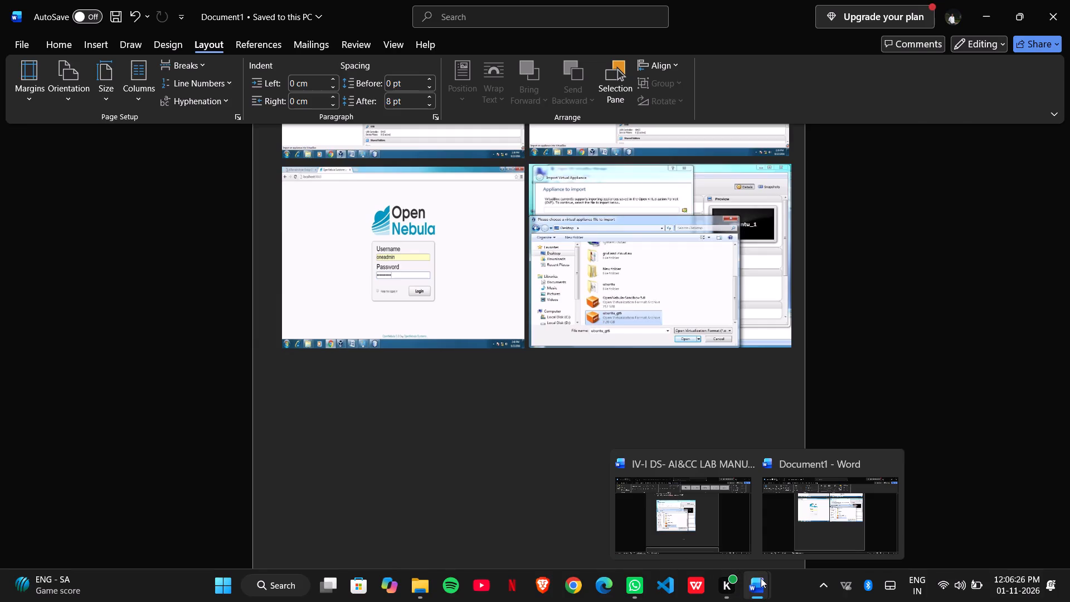
{"action": "left_click", "coordinate": [704, 525]}
{"action": "scroll", "coordinate": [641, 503], "scroll_direction": "down", "scroll_amount": 2}
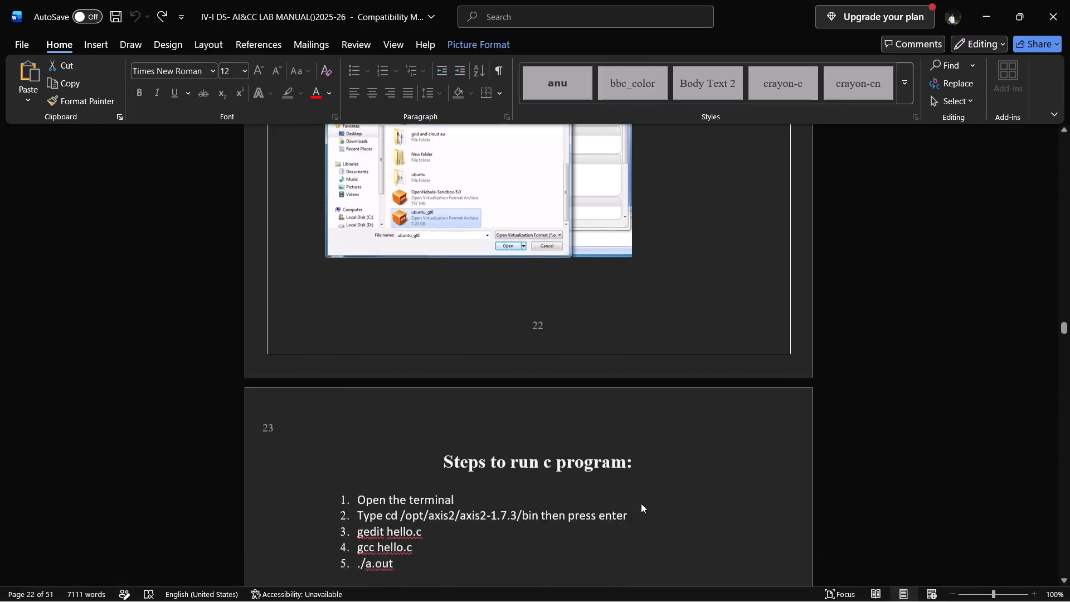
{"action": "scroll", "coordinate": [641, 503], "scroll_direction": "down", "scroll_amount": 6}
{"action": "scroll", "coordinate": [626, 352], "scroll_direction": "down", "scroll_amount": 1}
{"action": "scroll", "coordinate": [626, 352], "scroll_direction": "up", "scroll_amount": 3}
{"action": "scroll", "coordinate": [626, 352], "scroll_direction": "down", "scroll_amount": 3}
{"action": "scroll", "coordinate": [626, 352], "scroll_direction": "up", "scroll_amount": 1}
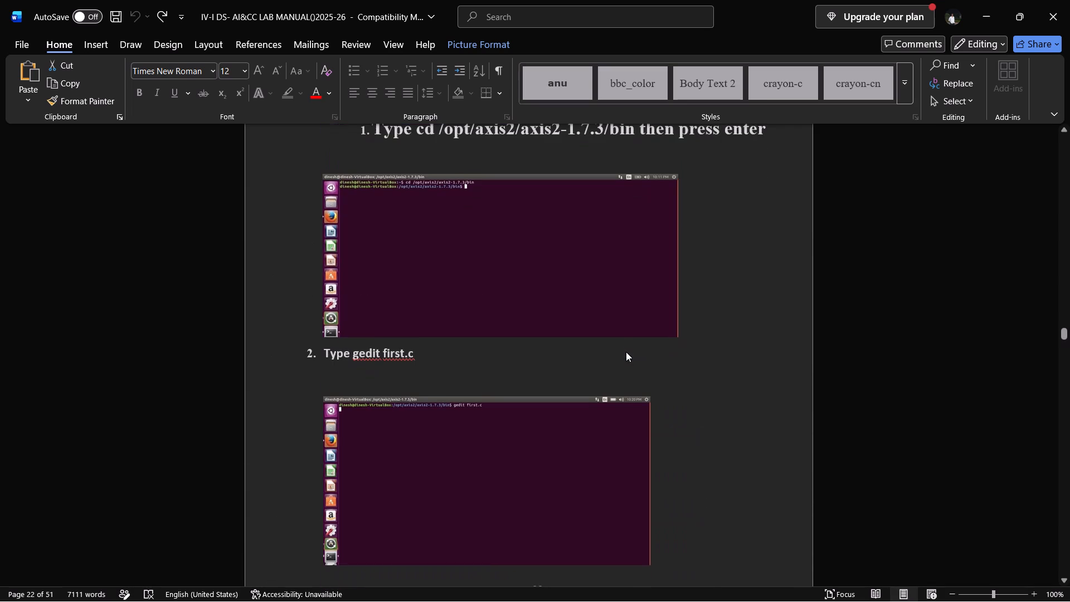
{"action": "scroll", "coordinate": [626, 352], "scroll_direction": "up", "scroll_amount": 1}
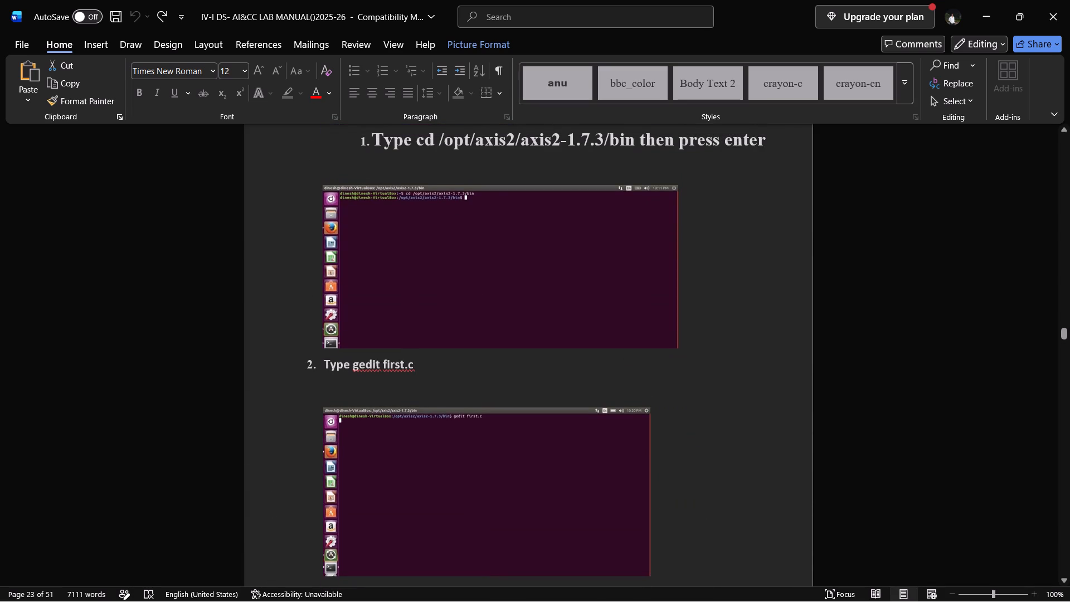
{"action": "left_click", "coordinate": [481, 246]}
{"action": "key", "text": "ctrl+c"}
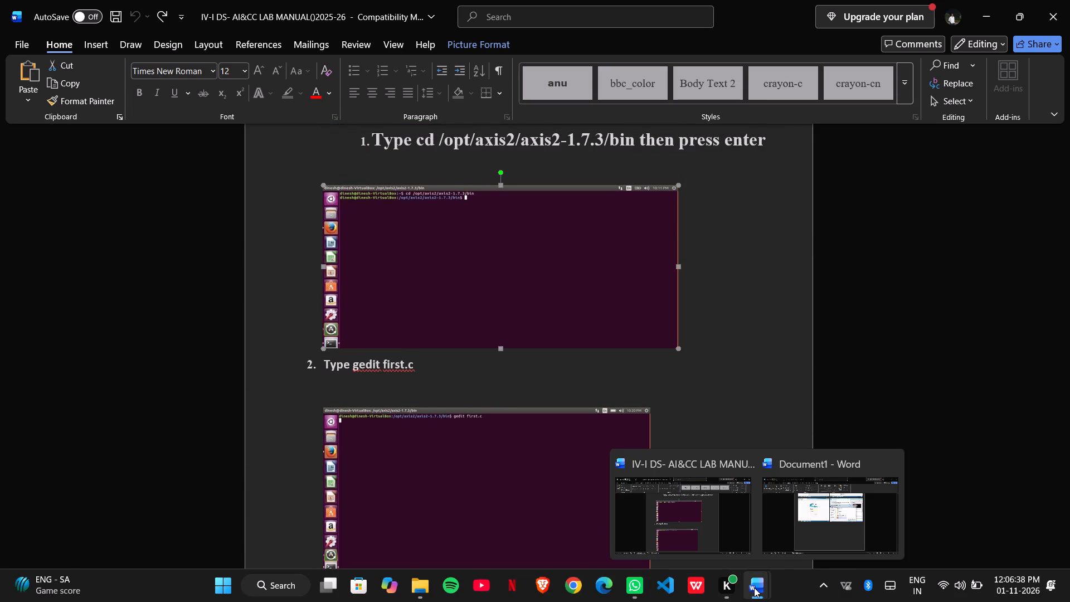
Paste the terminal picture into Document1 and place it under the OpenNebula login picture, aligned with its left edge.
{"action": "left_click", "coordinate": [786, 550]}
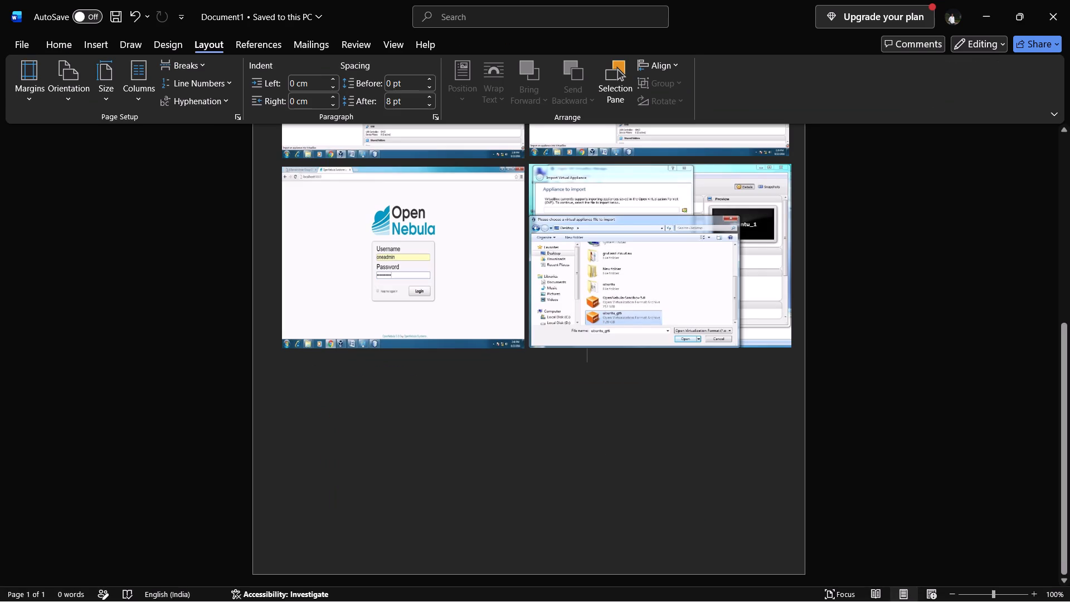
{"action": "left_click", "coordinate": [297, 387]}
{"action": "key", "text": "ctrl+v"}
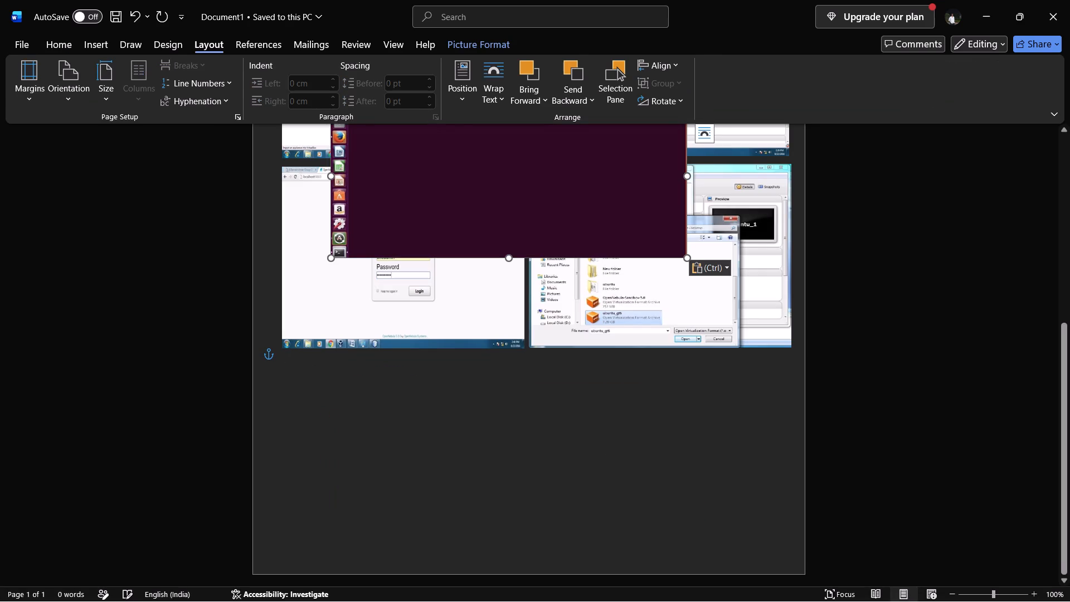
{"action": "left_click_drag", "start_coordinate": [519, 208], "coordinate": [472, 470]}
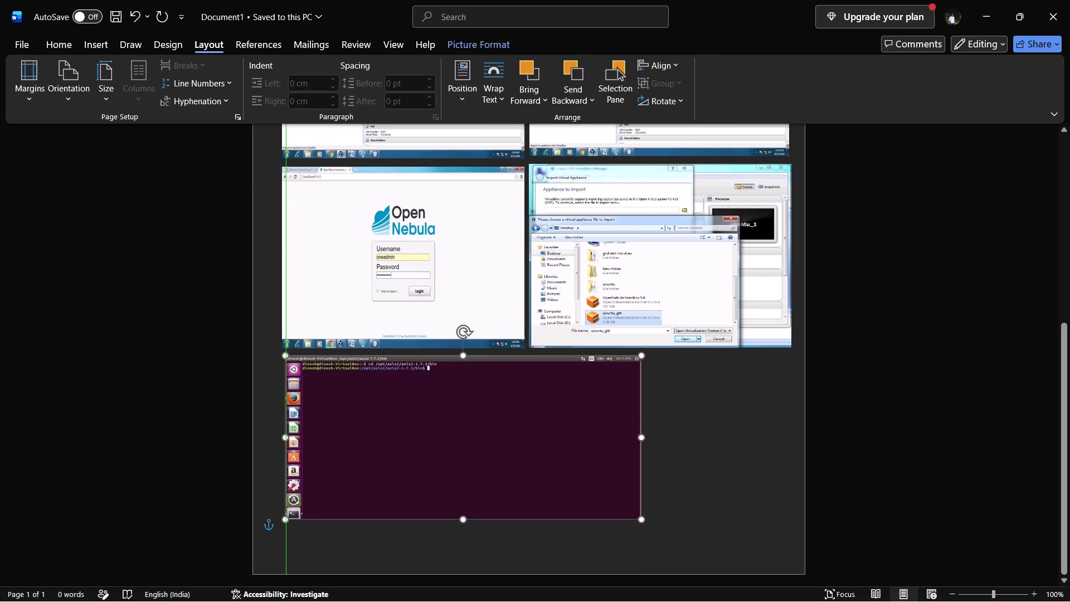
{"action": "left_click_drag", "start_coordinate": [472, 470], "coordinate": [463, 473]}
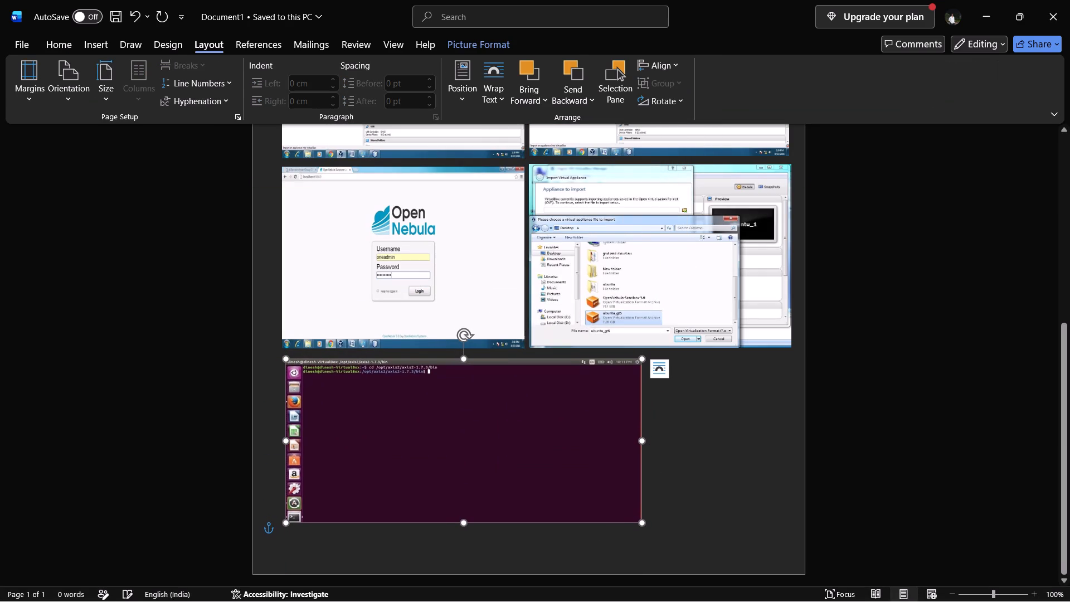
{"action": "left_click", "coordinate": [420, 448]}
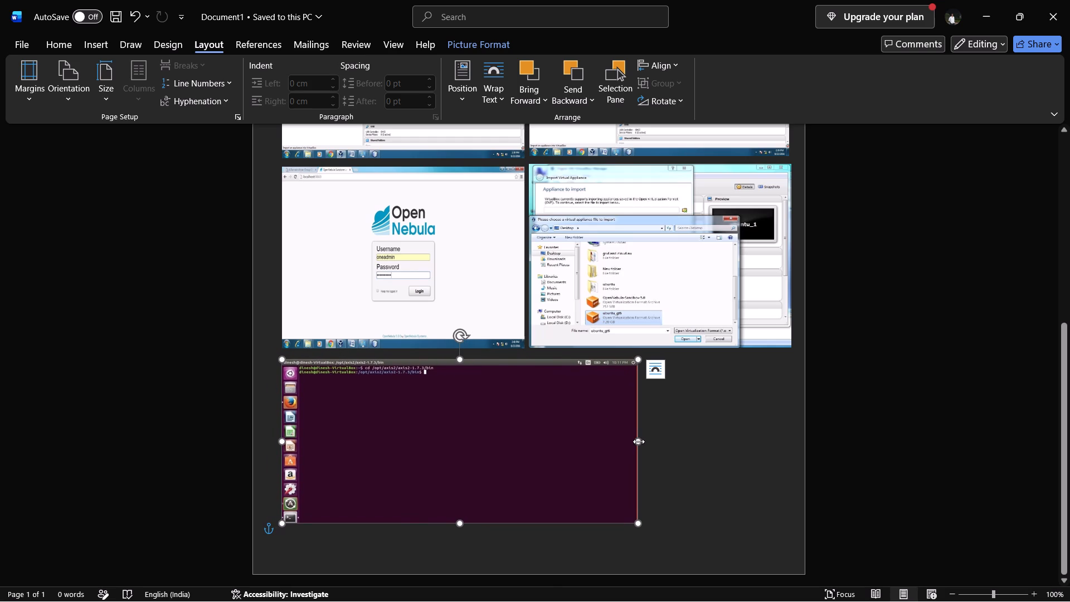
Narrow the terminal picture to the width of the OpenNebula login picture, then adjust its height and vertical position beneath it.
{"action": "left_click_drag", "start_coordinate": [639, 441], "coordinate": [526, 437]}
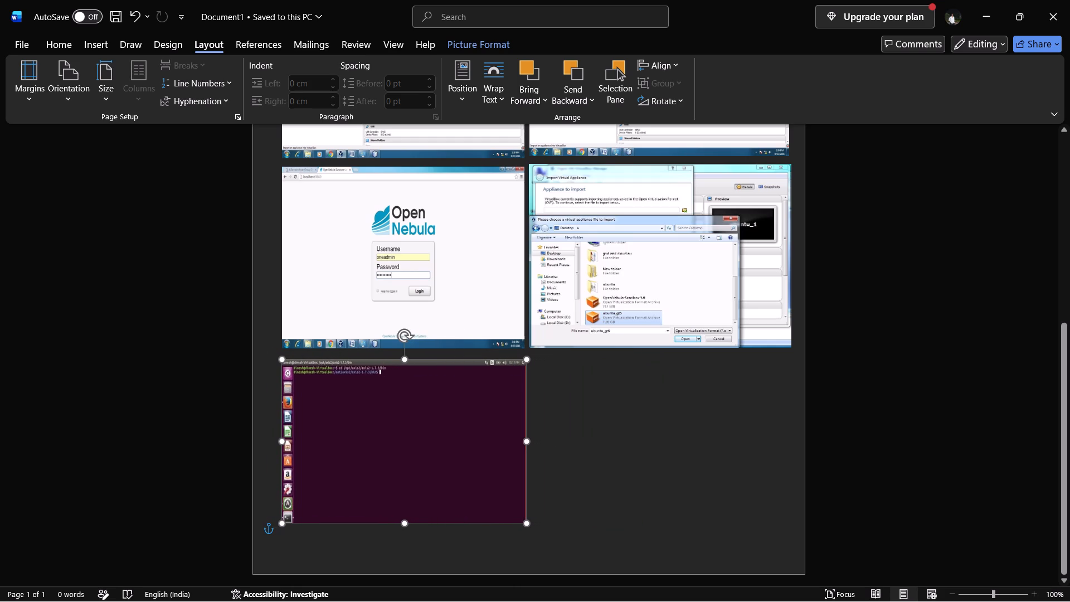
{"action": "left_click_drag", "start_coordinate": [526, 437], "coordinate": [527, 437]}
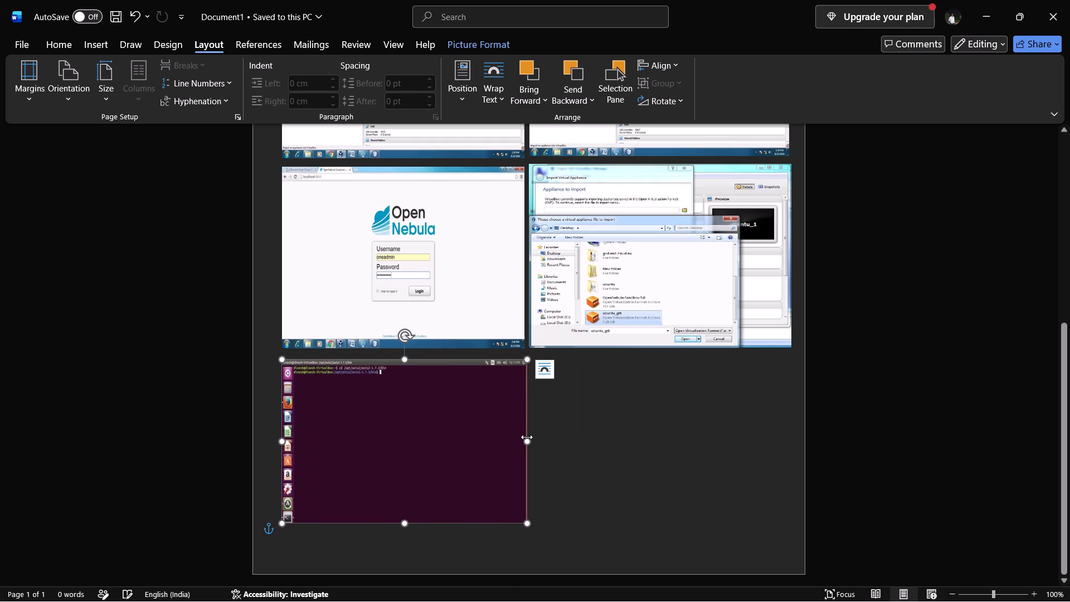
{"action": "left_click", "coordinate": [405, 357]}
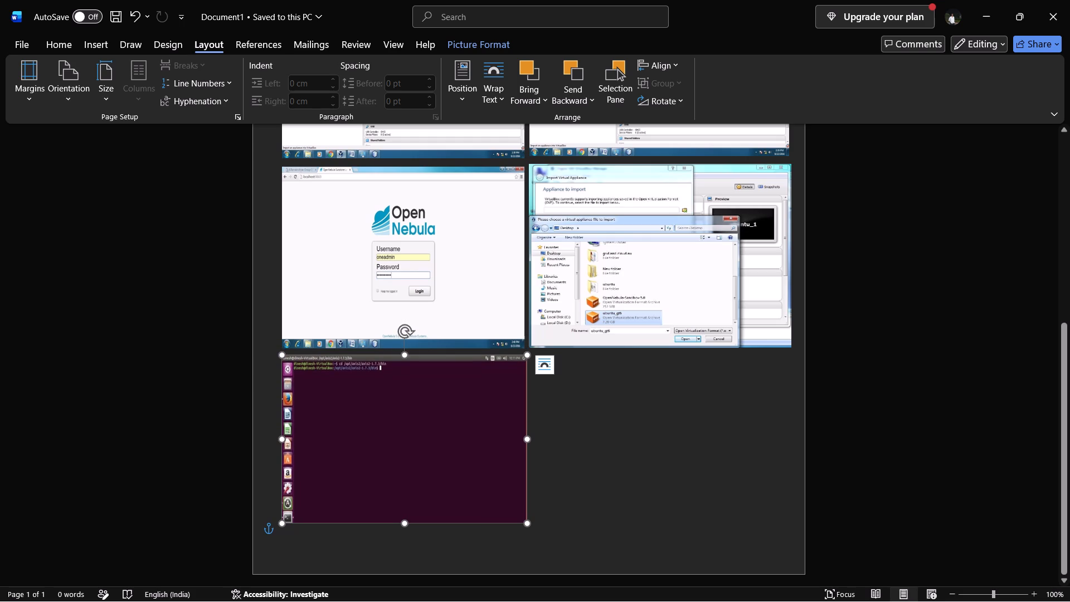
{"action": "left_click_drag", "start_coordinate": [401, 409], "coordinate": [400, 449]}
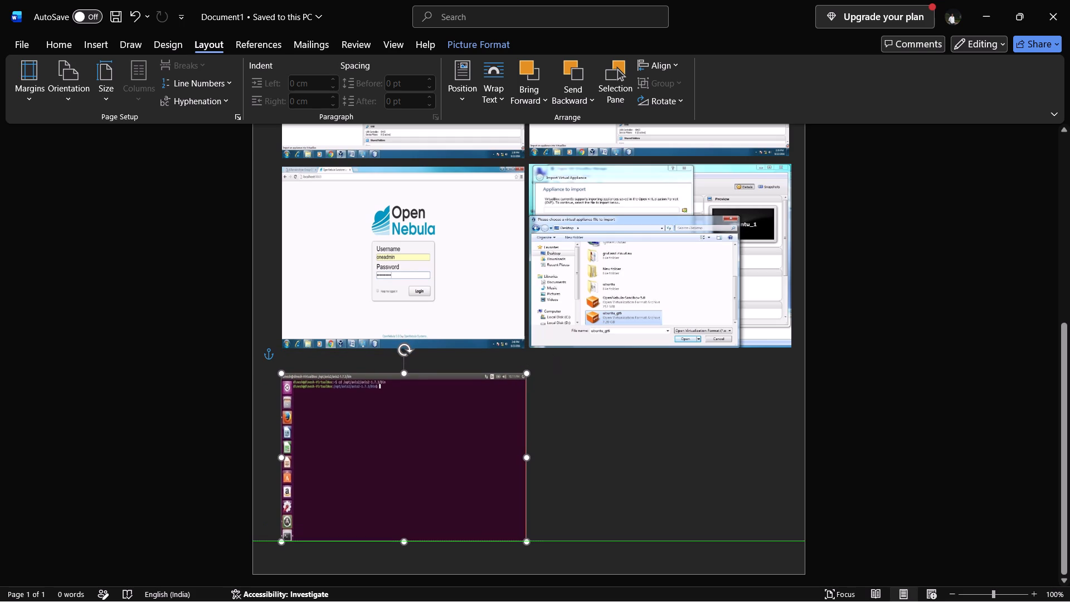
Move the Ubuntu terminal picture in Document1 up to sit below the OpenNebula login picture, its lower edge on the bottom margin.
{"action": "left_click_drag", "start_coordinate": [400, 449], "coordinate": [400, 432]}
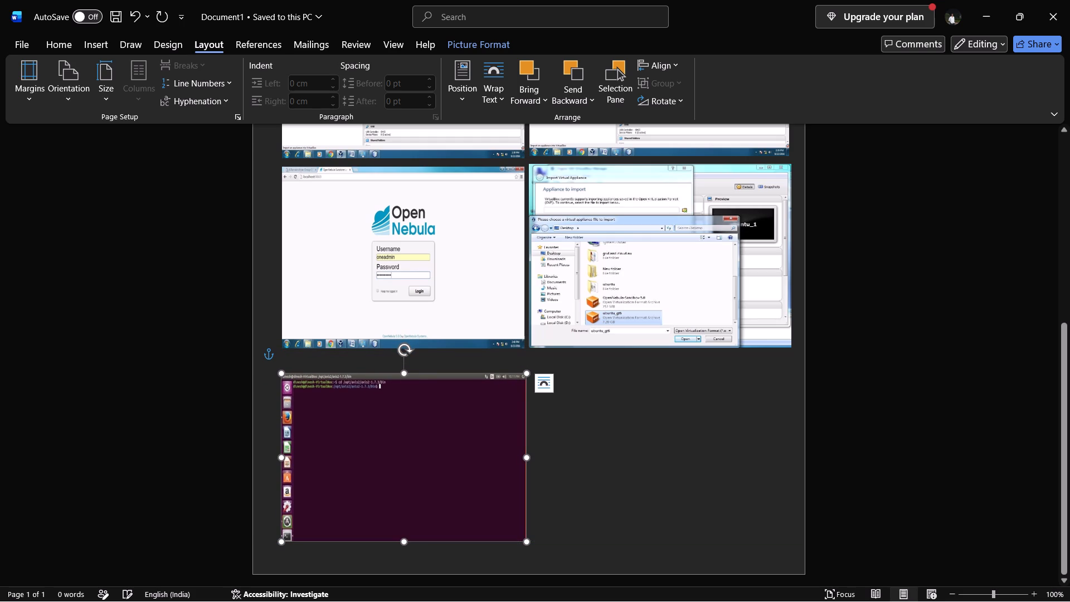
Reposition the Ubuntu terminal picture below the OpenNebula login picture, with its lower edge just above the bottom margin.
{"action": "left_click_drag", "start_coordinate": [400, 461], "coordinate": [401, 443]}
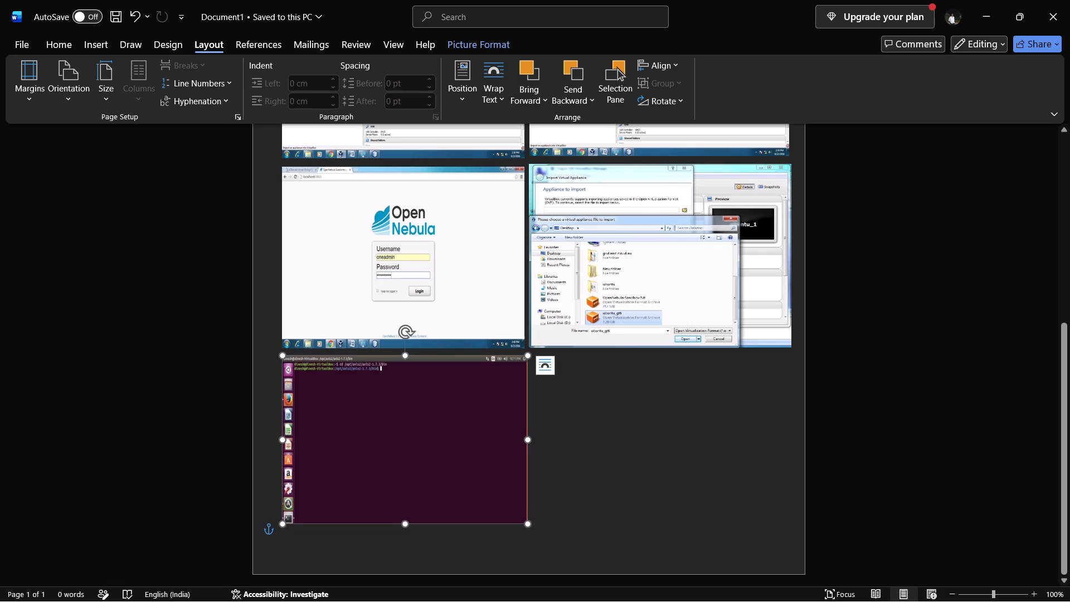
{"action": "left_click_drag", "start_coordinate": [401, 462], "coordinate": [399, 482]}
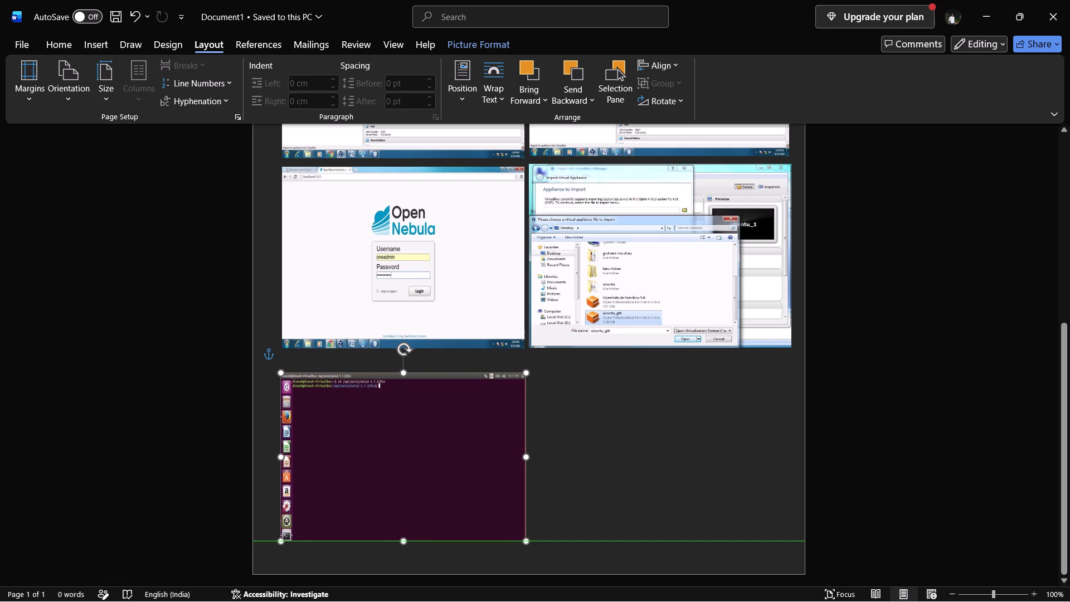
{"action": "left_click_drag", "start_coordinate": [399, 482], "coordinate": [400, 477]}
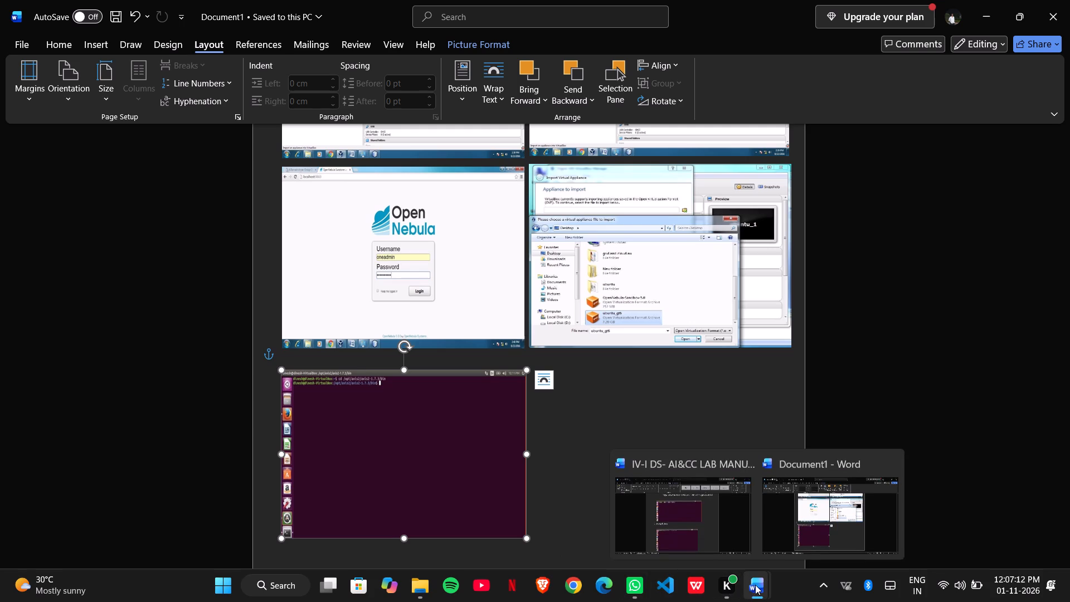
Copy the picture of first.c open in gedit from page 24 of the AI&CC lab manual.
{"action": "left_click", "coordinate": [697, 530]}
{"action": "scroll", "coordinate": [643, 482], "scroll_direction": "down", "scroll_amount": 1}
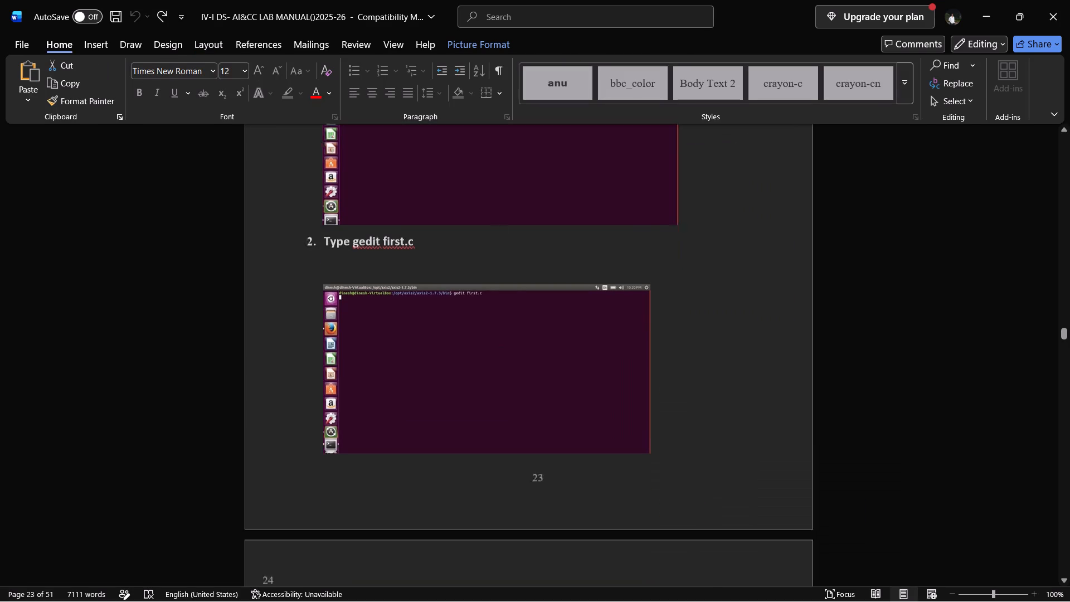
{"action": "scroll", "coordinate": [643, 482], "scroll_direction": "down", "scroll_amount": 7}
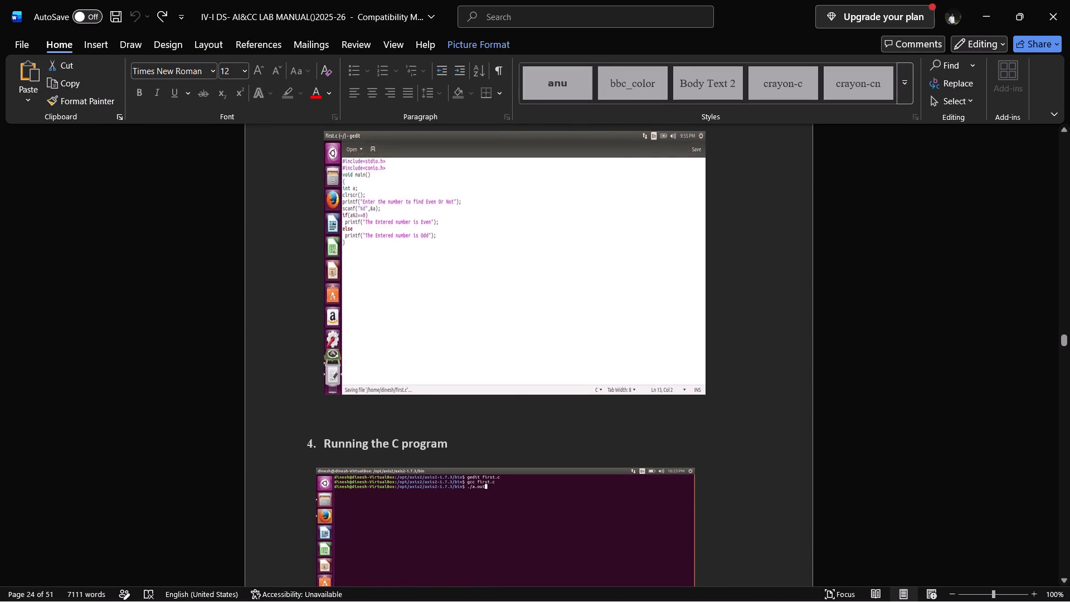
{"action": "left_click", "coordinate": [542, 357]}
{"action": "key", "text": "ctrl+c"}
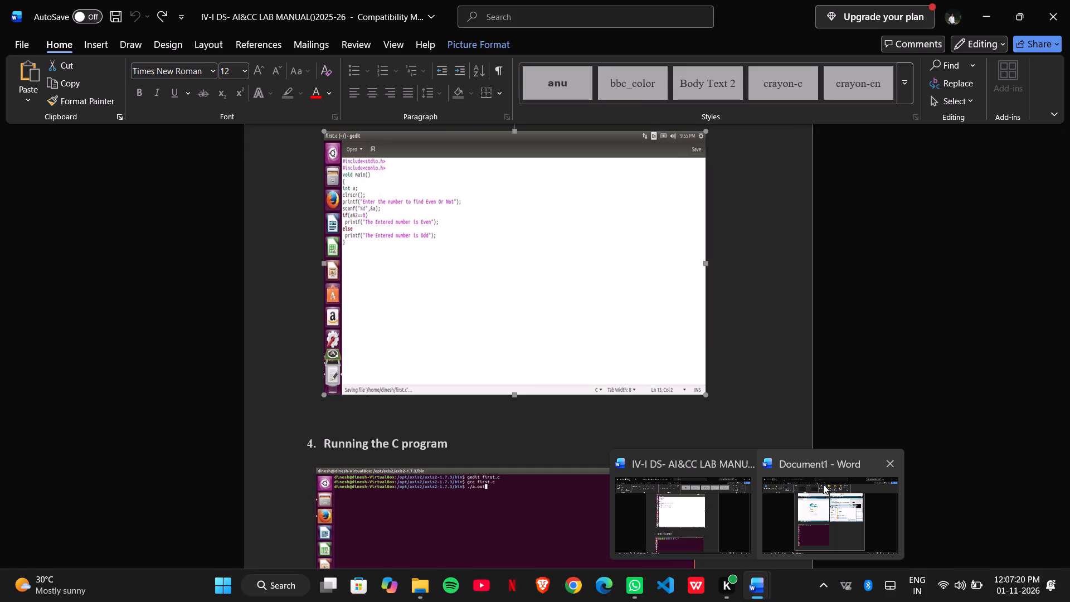
Paste the gedit picture into Document1 and move it to the bottom of the page's right column, below the appliance import picture.
{"action": "left_click", "coordinate": [823, 484]}
{"action": "left_click", "coordinate": [570, 395]}
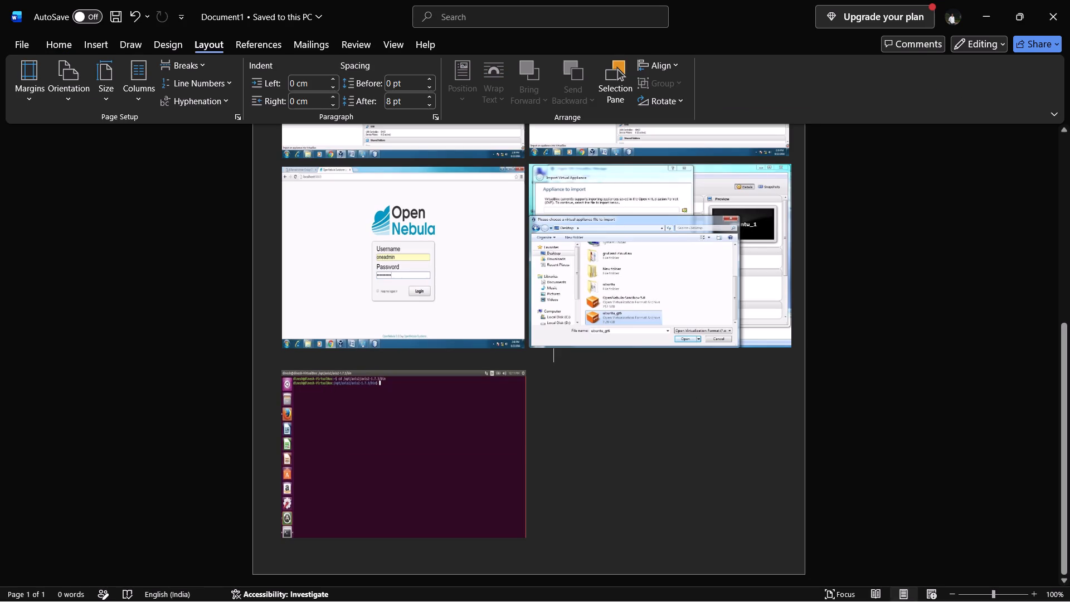
{"action": "key", "text": "ctrl+v"}
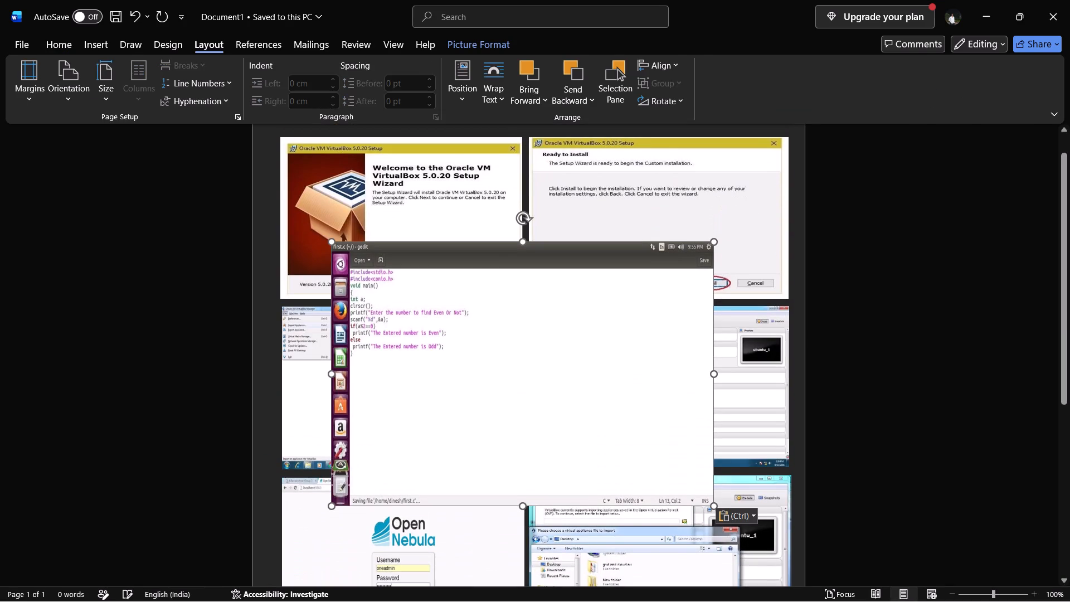
{"action": "left_click_drag", "start_coordinate": [507, 297], "coordinate": [543, 346]}
{"action": "scroll", "coordinate": [860, 278], "scroll_direction": "down", "scroll_amount": 4}
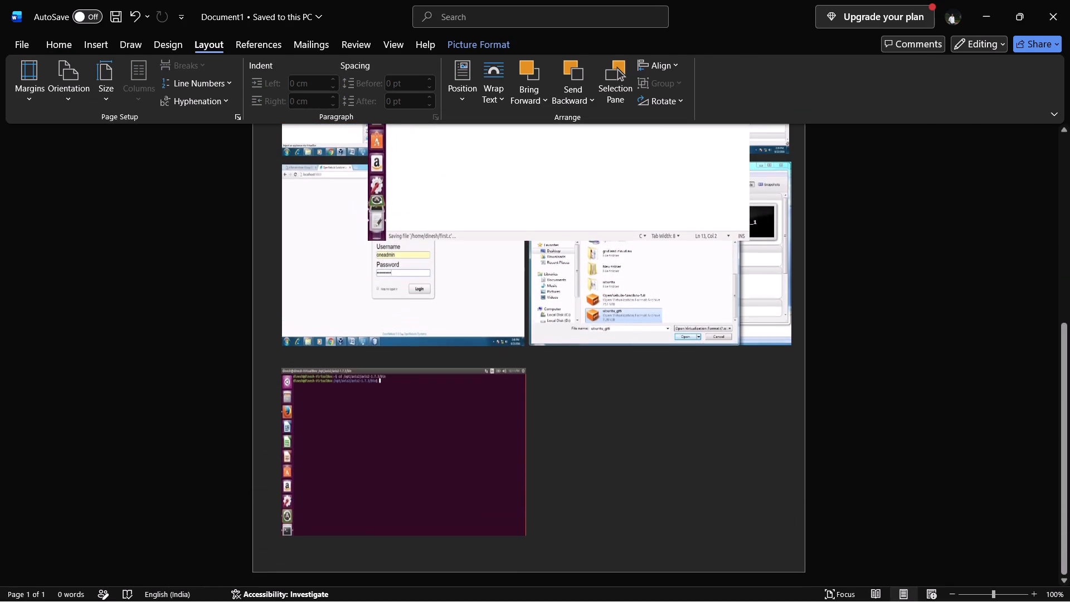
{"action": "left_click_drag", "start_coordinate": [596, 177], "coordinate": [633, 513]}
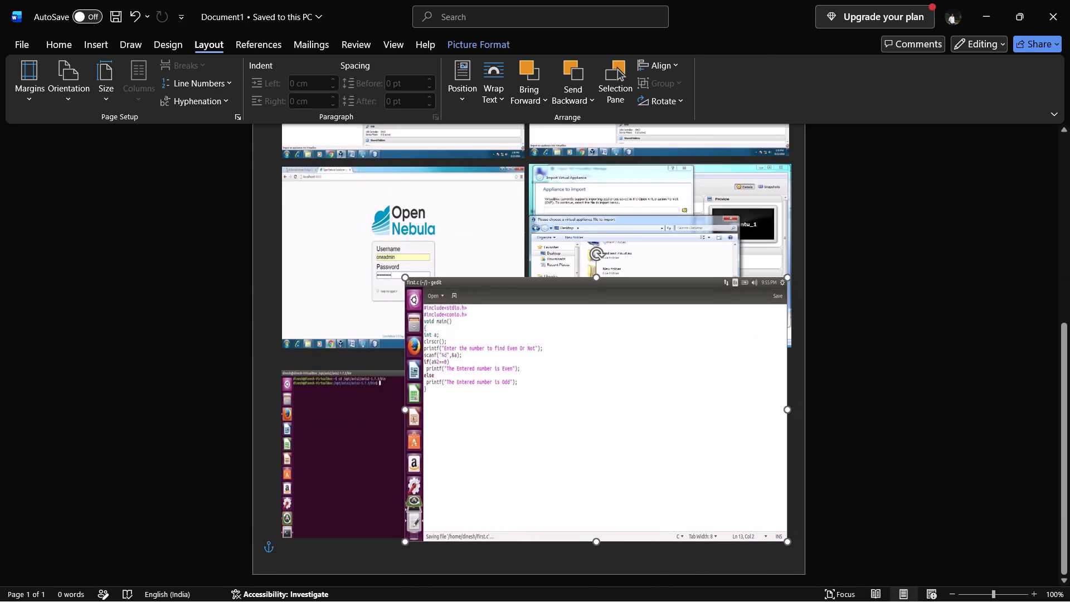
{"action": "left_click_drag", "start_coordinate": [633, 513], "coordinate": [634, 516]}
Shrink the gedit picture from its top and left edges to fit below the appliance import picture and beside the terminal picture.
{"action": "left_click_drag", "start_coordinate": [598, 275], "coordinate": [608, 339]}
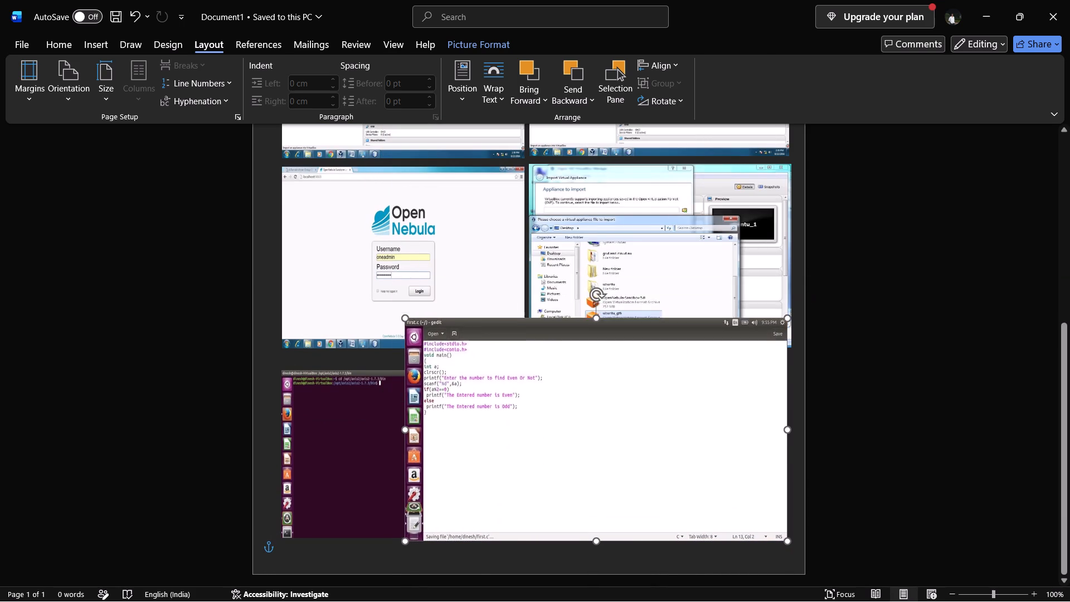
{"action": "left_click_drag", "start_coordinate": [608, 339], "coordinate": [609, 365]}
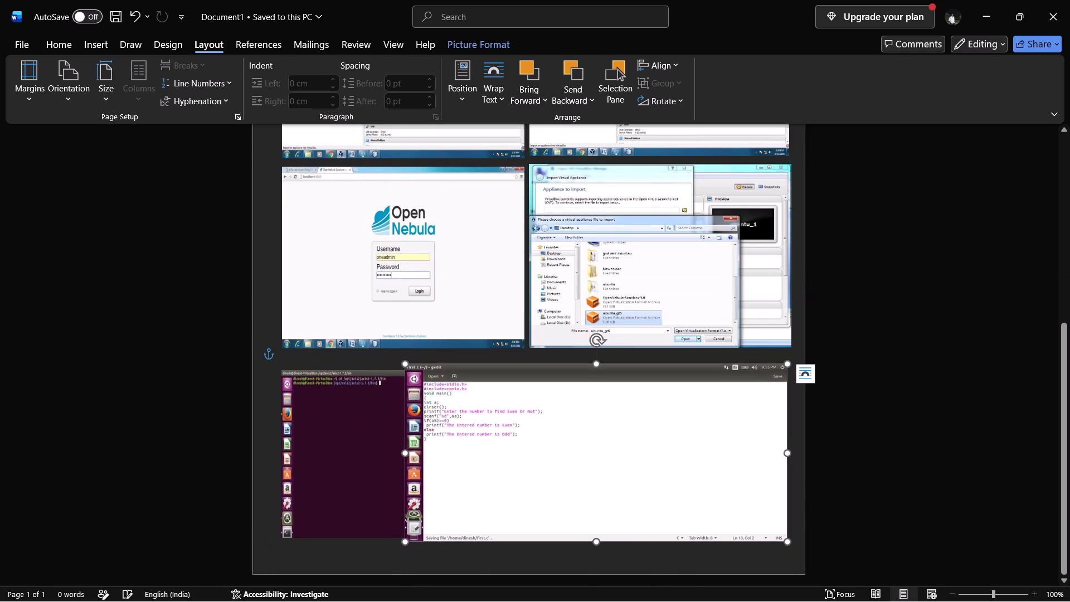
{"action": "left_click", "coordinate": [406, 451]}
{"action": "left_click_drag", "start_coordinate": [406, 451], "coordinate": [533, 451]}
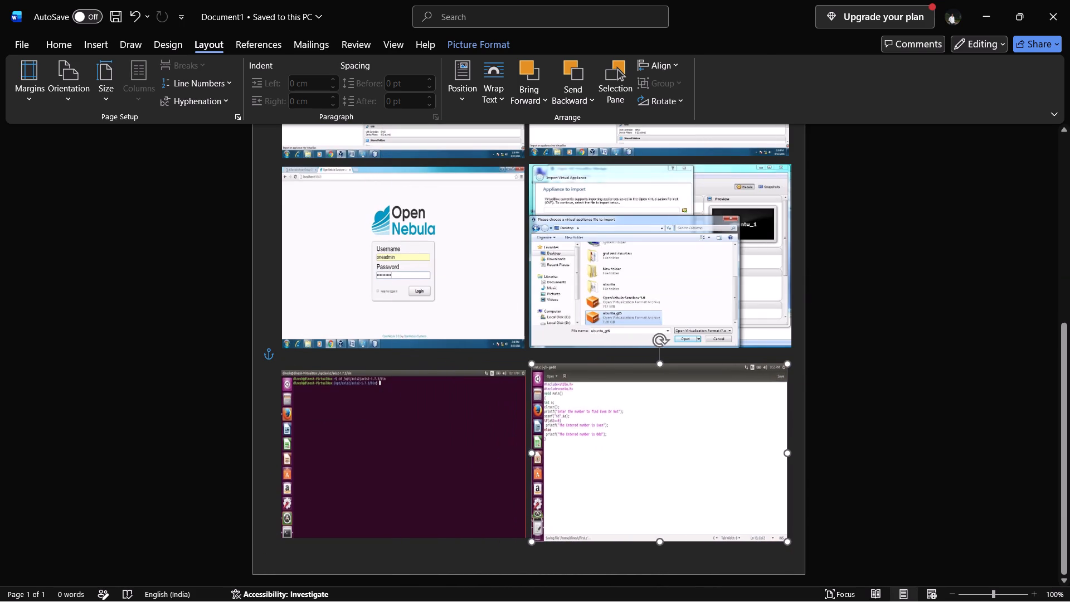
{"action": "left_click_drag", "start_coordinate": [533, 451], "coordinate": [531, 450]}
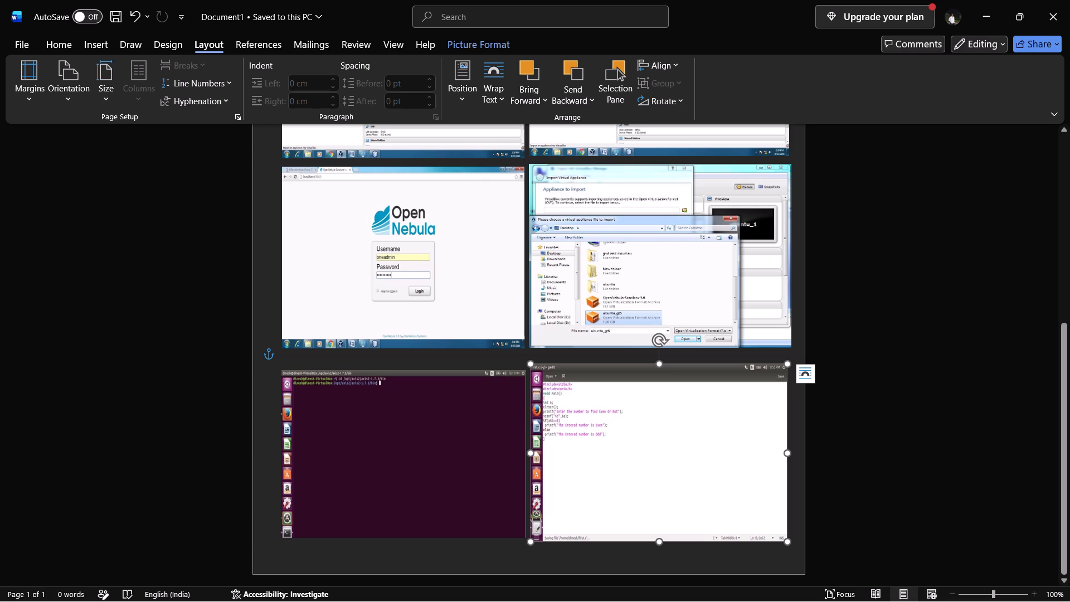
Raise the gedit picture's lower edge to about the terminal picture's lower edge and extend its right edge slightly outward.
{"action": "left_click_drag", "start_coordinate": [659, 543], "coordinate": [659, 531]}
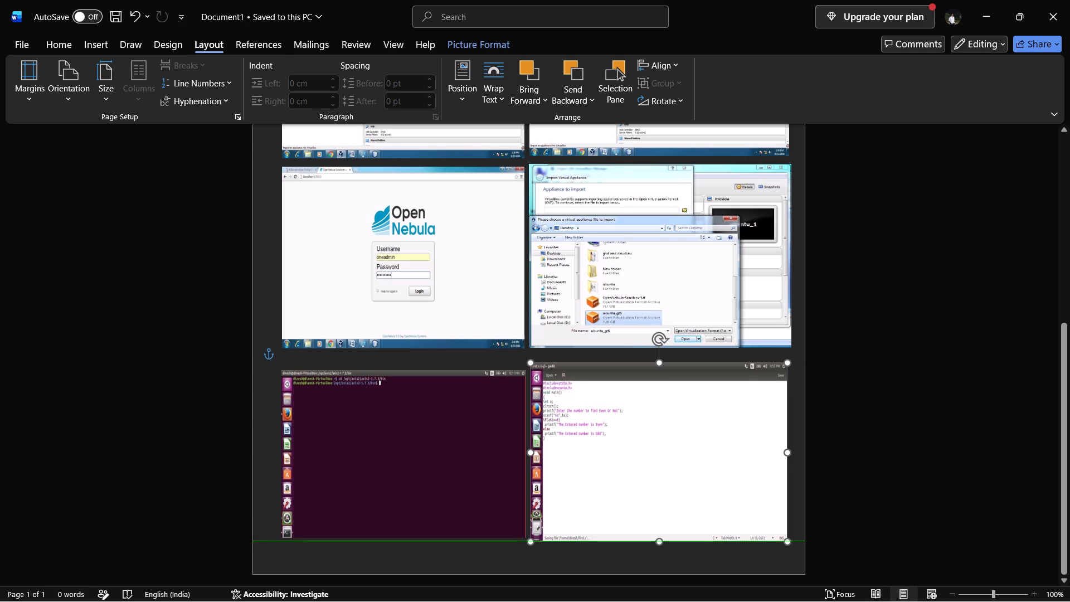
{"action": "left_click_drag", "start_coordinate": [659, 531], "coordinate": [660, 532]}
{"action": "left_click_drag", "start_coordinate": [659, 542], "coordinate": [659, 531]}
{"action": "left_click_drag", "start_coordinate": [659, 531], "coordinate": [659, 533]}
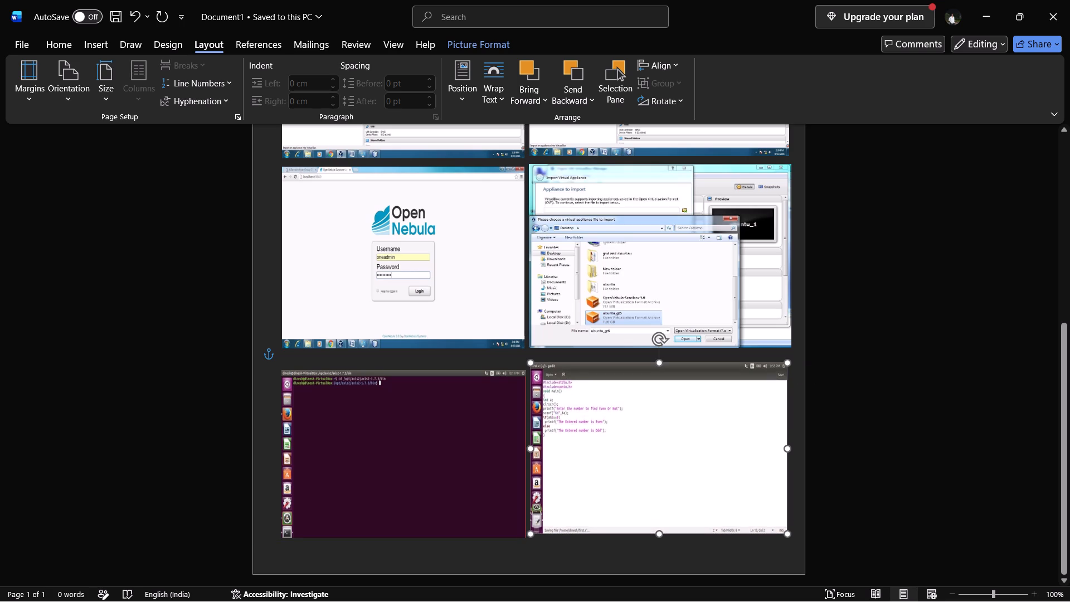
{"action": "left_click_drag", "start_coordinate": [659, 533], "coordinate": [659, 536]}
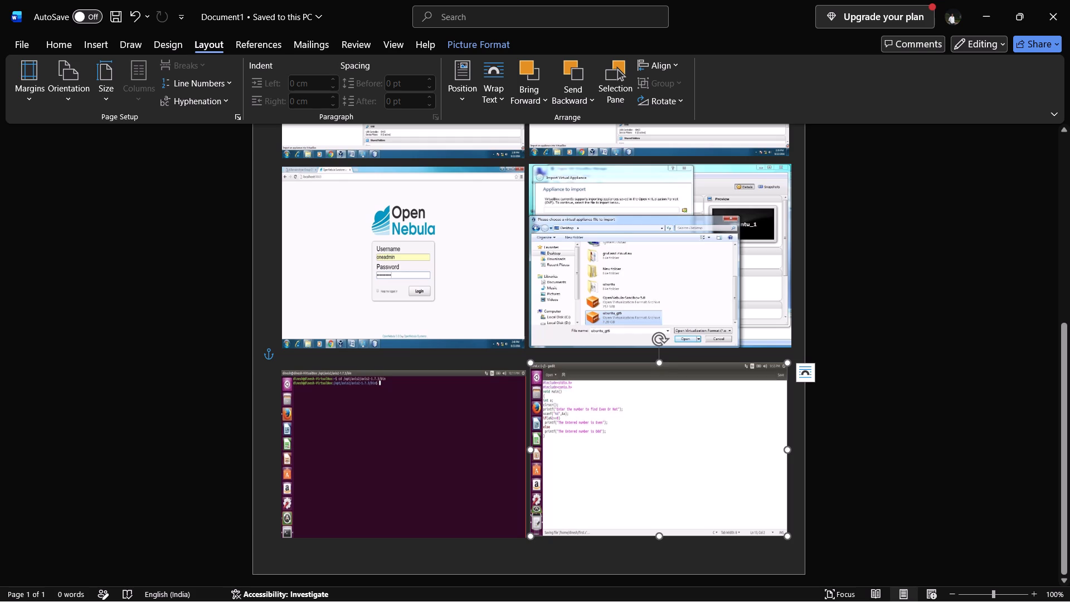
{"action": "left_click_drag", "start_coordinate": [788, 452], "coordinate": [794, 449]}
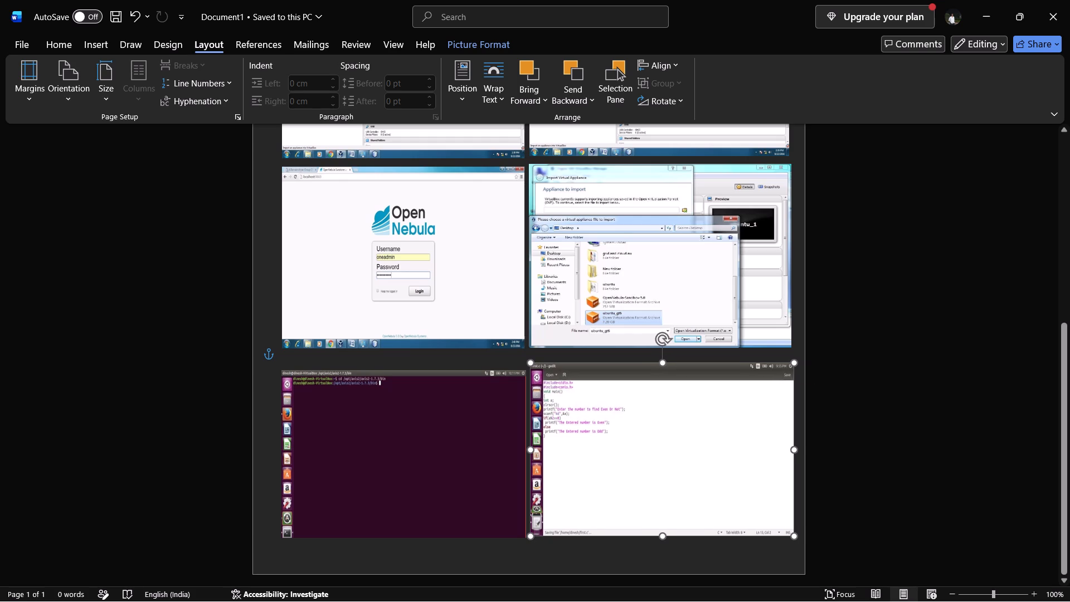
{"action": "left_click_drag", "start_coordinate": [794, 449], "coordinate": [794, 449]}
Stretch the terminal and gedit pictures upward so their top edges line up just below the row above.
{"action": "left_click", "coordinate": [401, 409]}
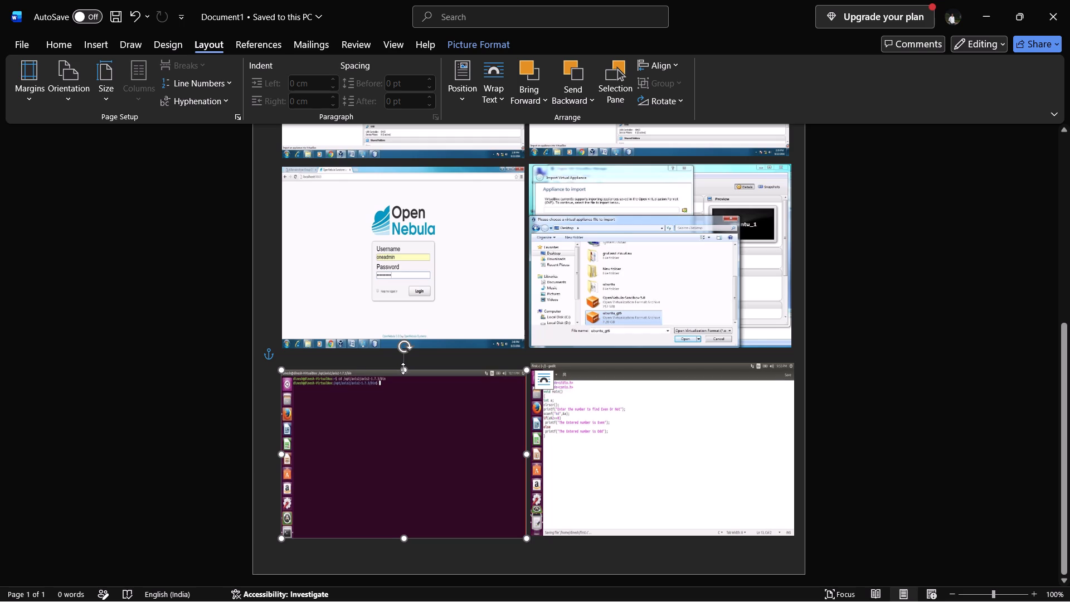
{"action": "left_click_drag", "start_coordinate": [403, 369], "coordinate": [402, 357]}
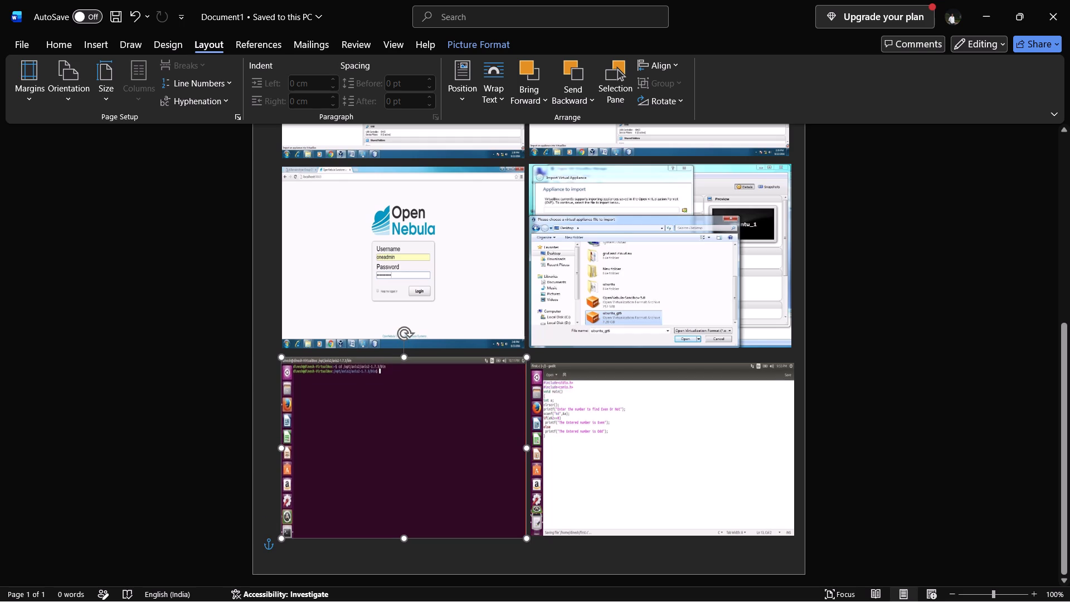
{"action": "left_click_drag", "start_coordinate": [402, 357], "coordinate": [402, 358]}
{"action": "left_click", "coordinate": [608, 422]}
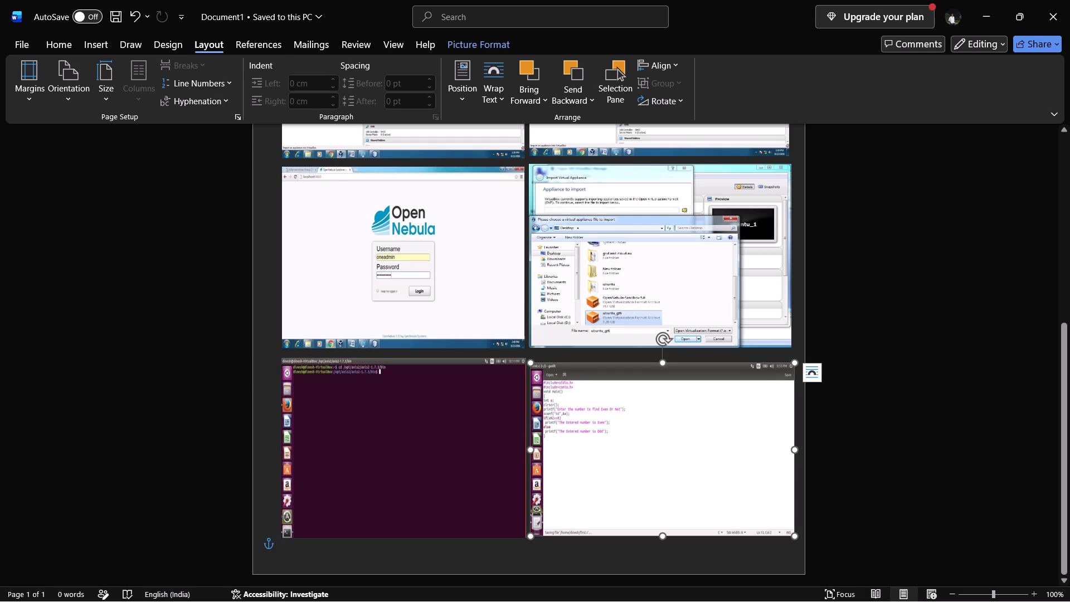
{"action": "left_click", "coordinate": [664, 361]}
Select the virtual appliance import picture above the gedit picture.
{"action": "left_click", "coordinate": [596, 304]}
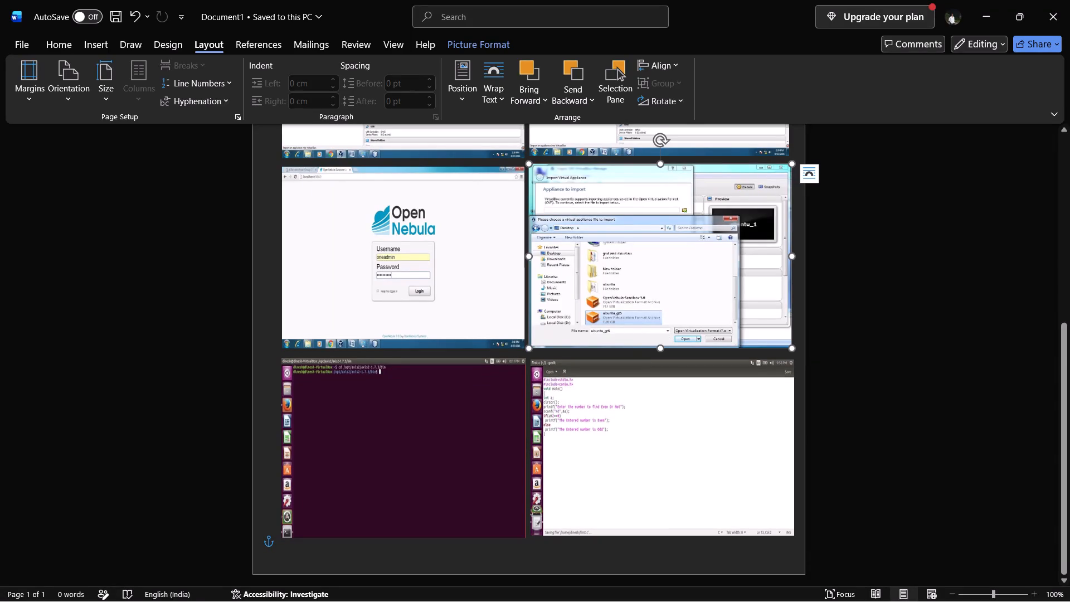
Lower the appliance import picture's top edge slightly so it lines up with the OpenNebula picture's top edge.
{"action": "left_click", "coordinate": [660, 166]}
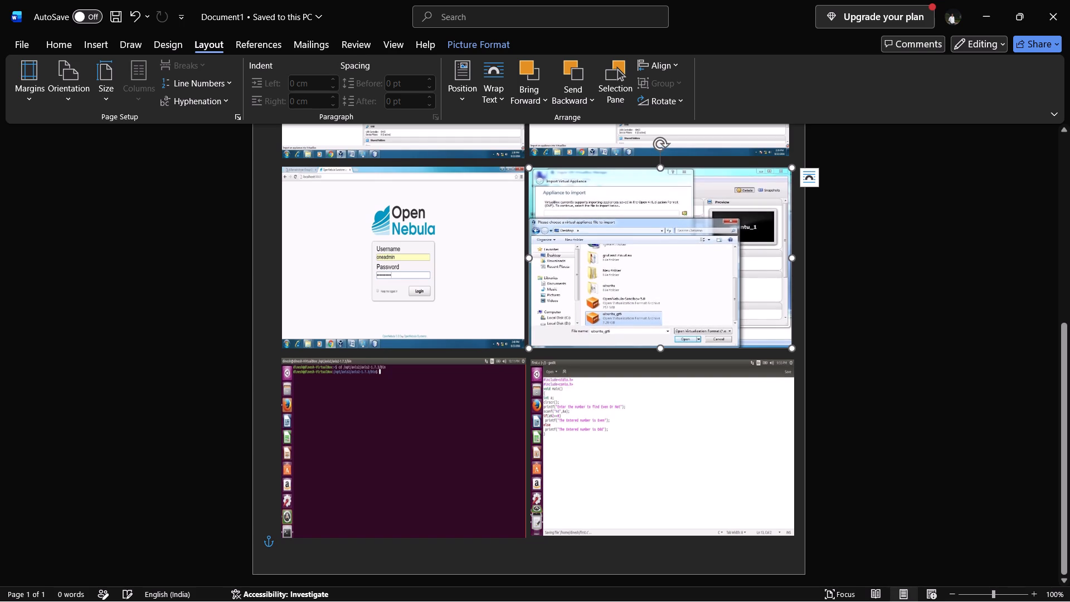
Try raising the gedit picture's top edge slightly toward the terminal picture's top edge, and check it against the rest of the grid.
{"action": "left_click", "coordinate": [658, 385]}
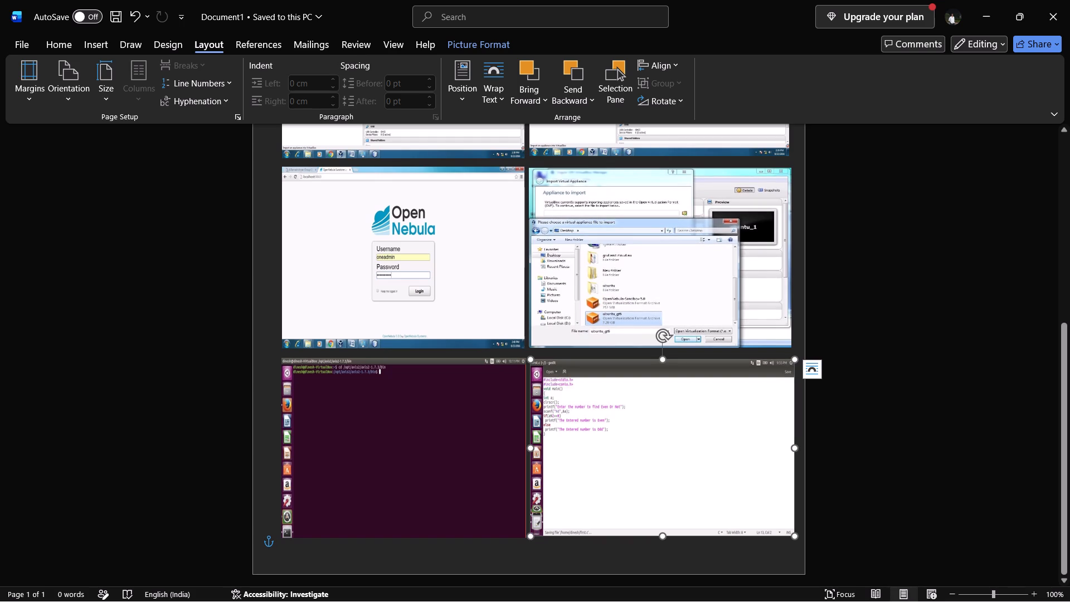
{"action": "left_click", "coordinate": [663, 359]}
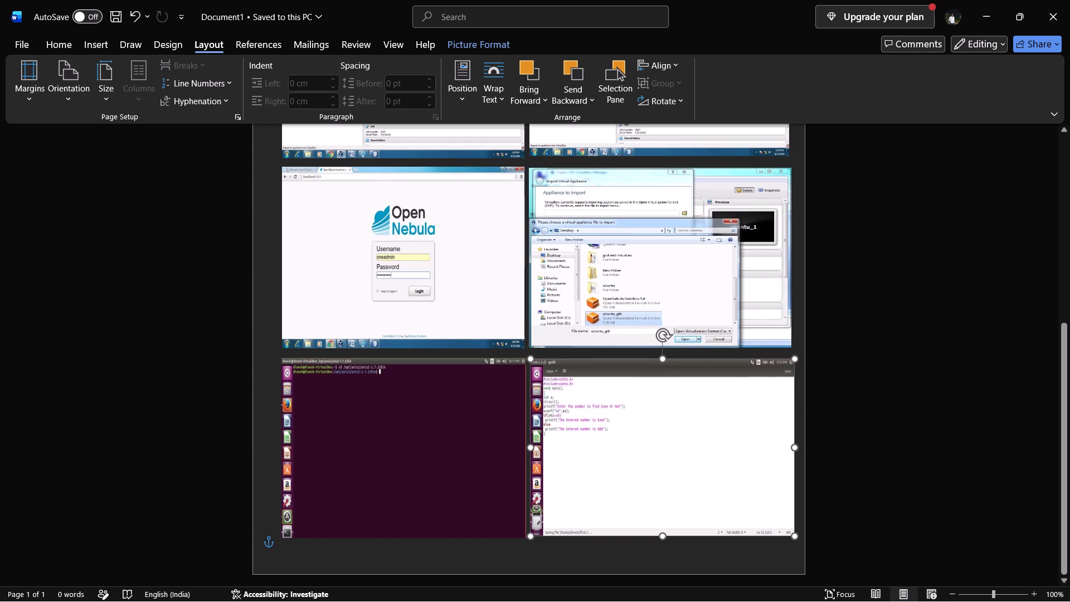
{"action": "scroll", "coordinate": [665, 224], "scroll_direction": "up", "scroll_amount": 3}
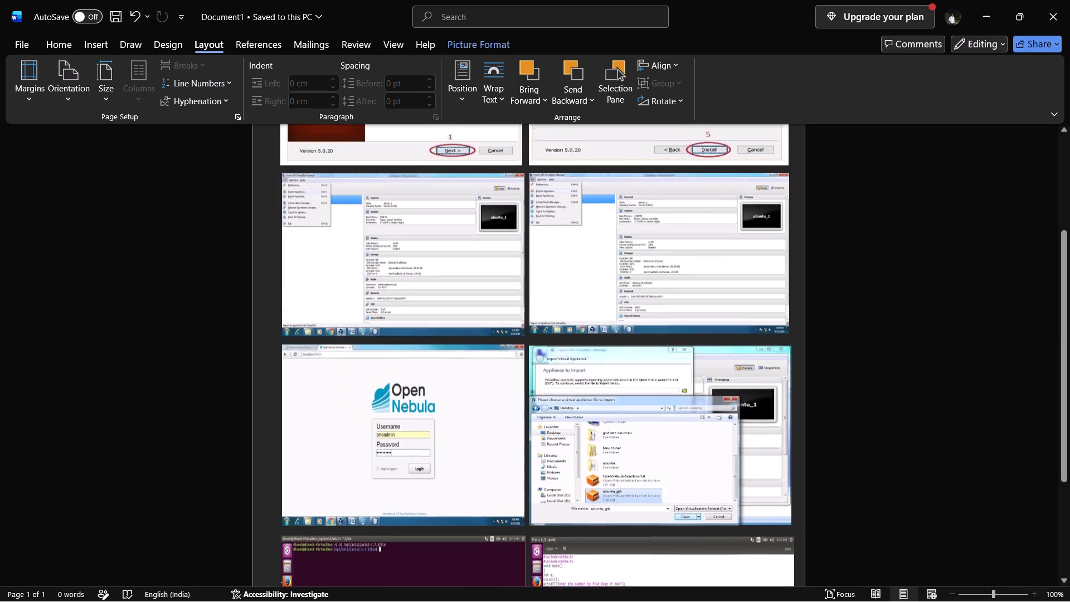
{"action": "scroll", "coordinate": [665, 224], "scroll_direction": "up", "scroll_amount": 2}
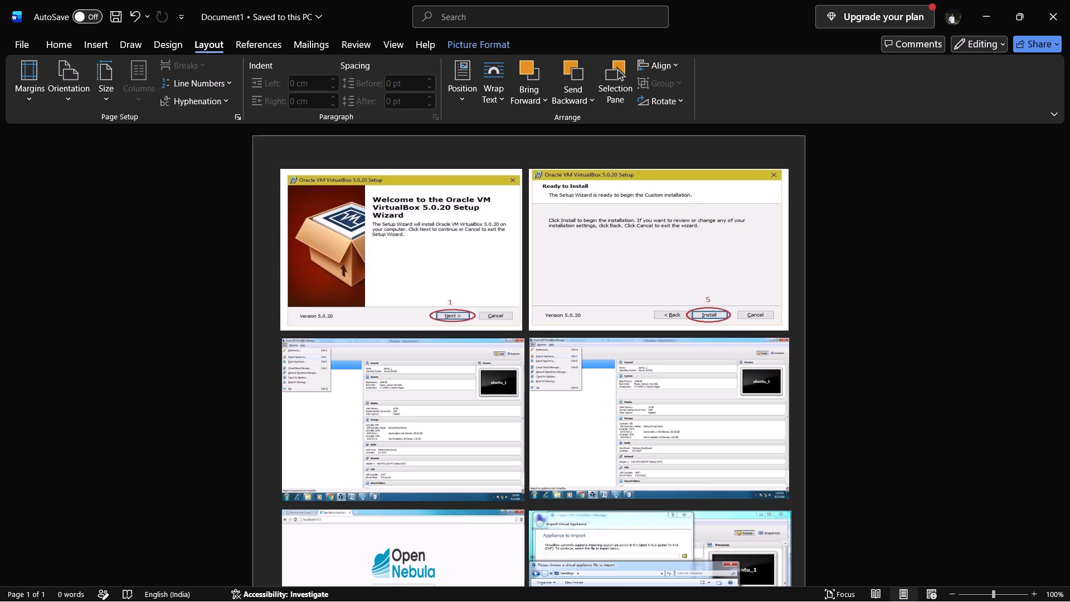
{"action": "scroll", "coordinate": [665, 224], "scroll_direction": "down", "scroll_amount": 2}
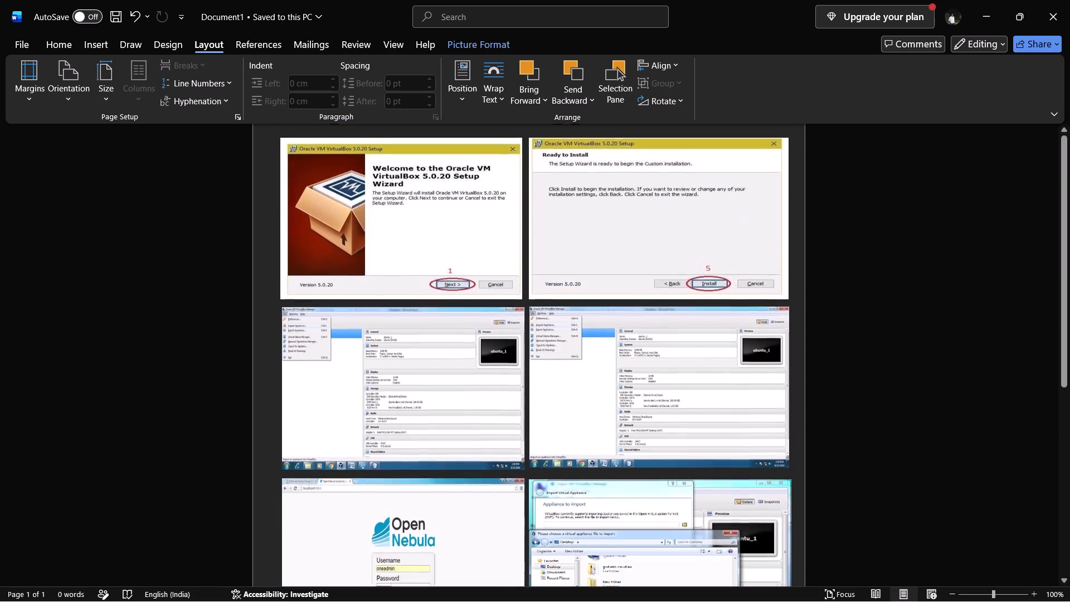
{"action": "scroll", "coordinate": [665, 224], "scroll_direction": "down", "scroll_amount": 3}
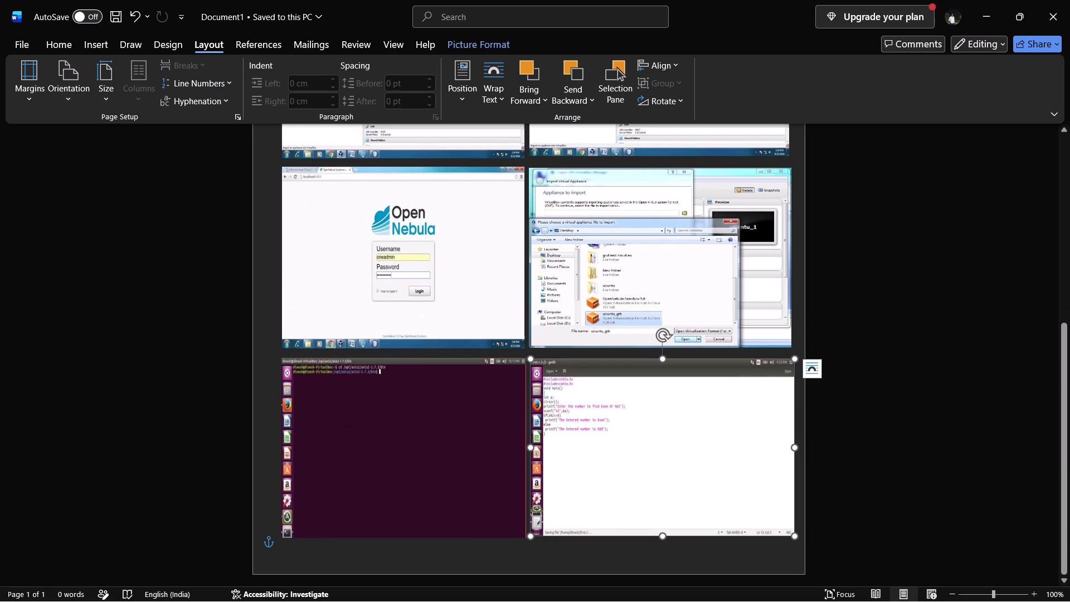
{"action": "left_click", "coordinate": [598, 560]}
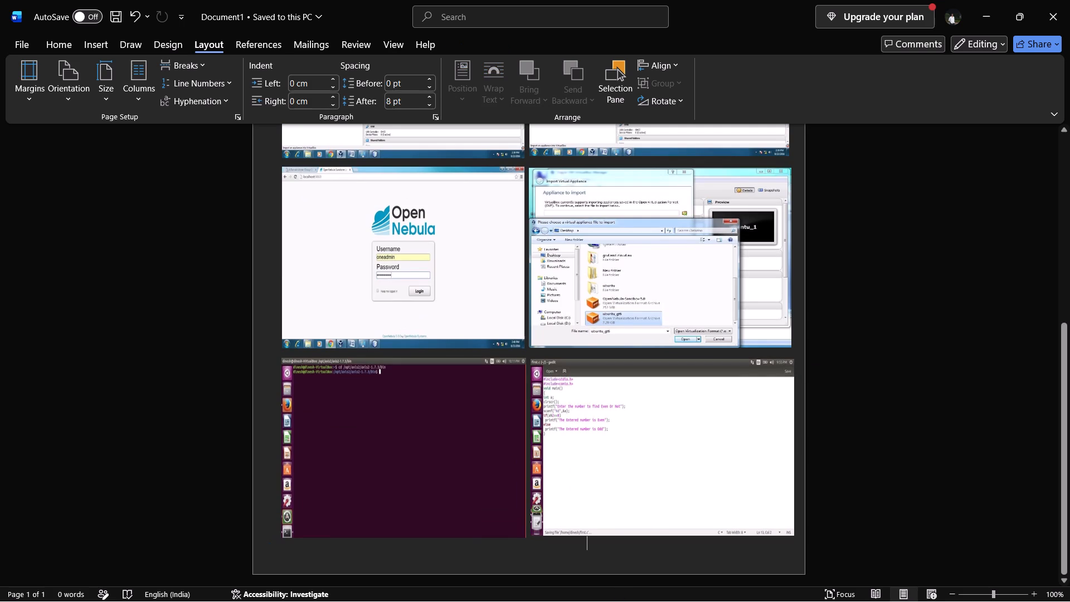
Nudge the gedit picture's top edge slightly downward and deselect the picture.
{"action": "left_click", "coordinate": [635, 473]}
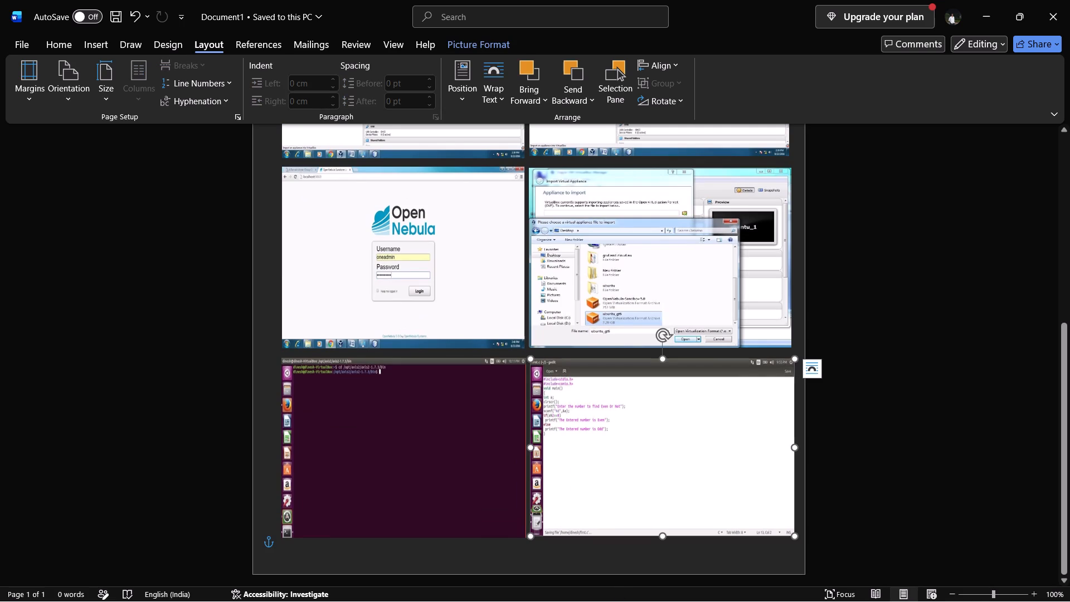
{"action": "left_click", "coordinate": [662, 358]}
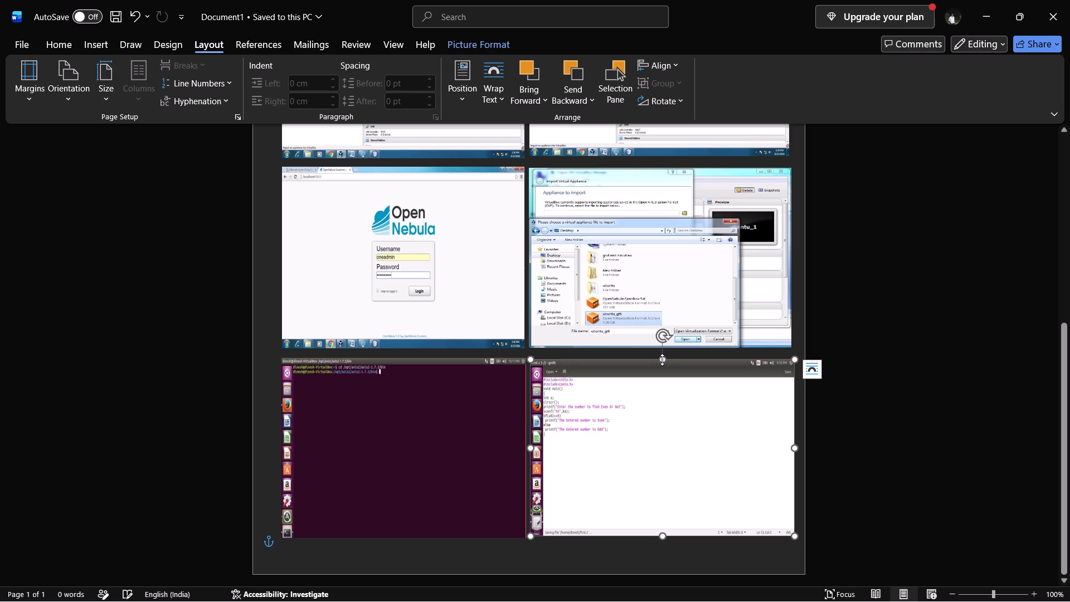
{"action": "left_click", "coordinate": [557, 559]}
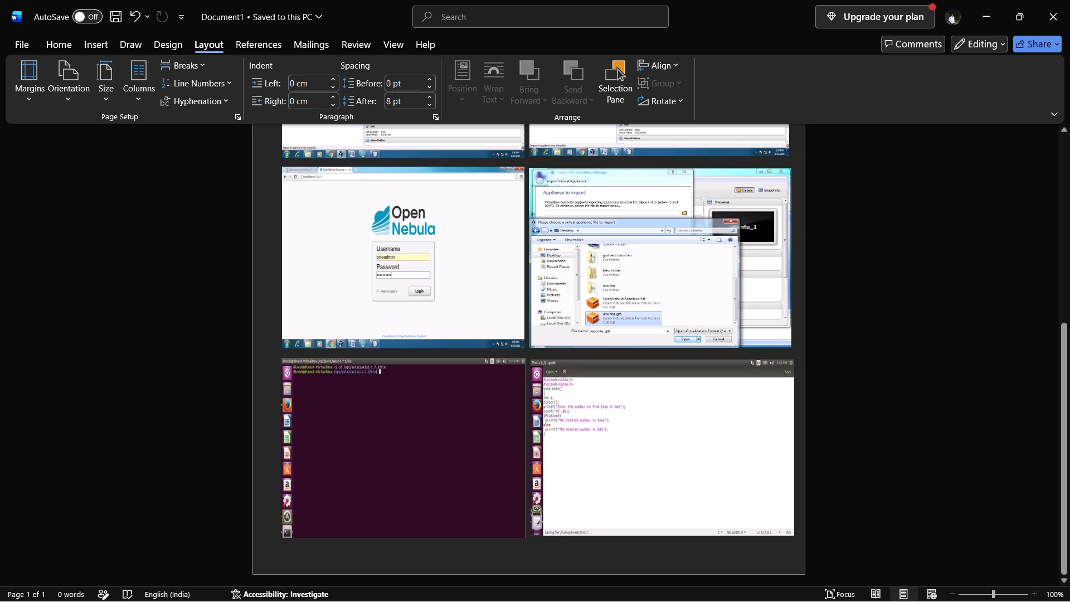
Go through the grid picture by picture, from the VirtualBox setup pair to the terminal and gedit pair, checking sizes and alignment.
{"action": "left_click", "coordinate": [360, 438]}
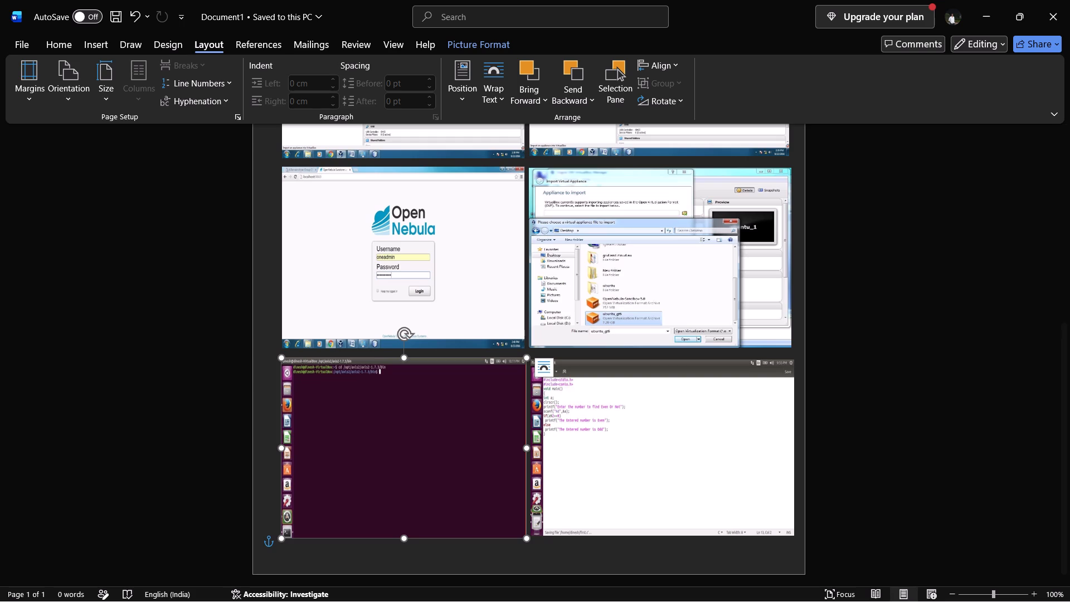
{"action": "scroll", "coordinate": [651, 473], "scroll_direction": "up", "scroll_amount": 6}
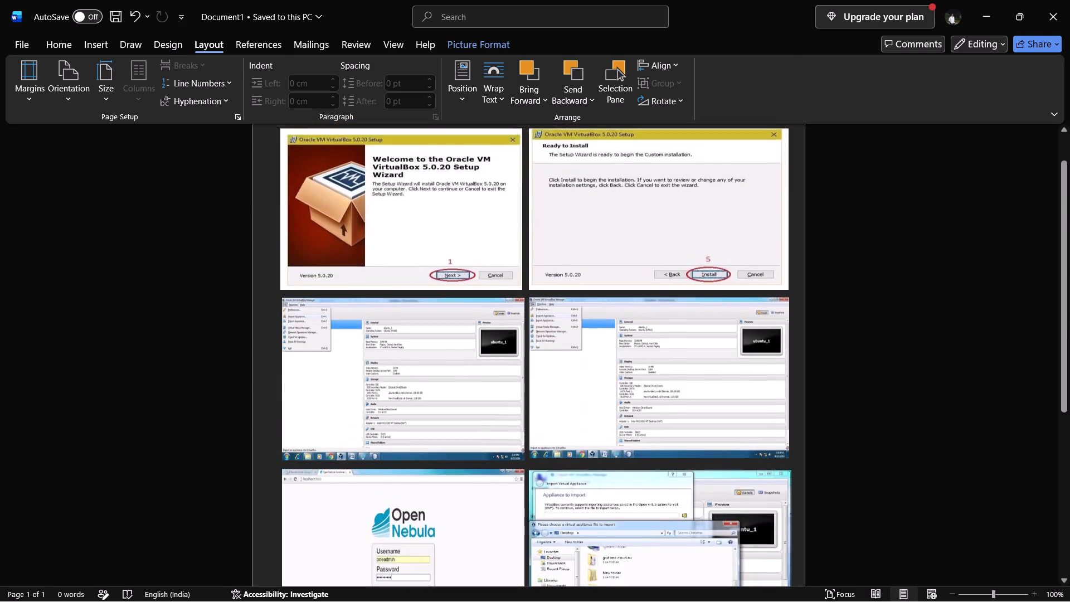
{"action": "scroll", "coordinate": [651, 473], "scroll_direction": "up", "scroll_amount": 3}
{"action": "scroll", "coordinate": [651, 473], "scroll_direction": "down", "scroll_amount": 7}
{"action": "scroll", "coordinate": [651, 473], "scroll_direction": "up", "scroll_amount": 6}
{"action": "scroll", "coordinate": [651, 473], "scroll_direction": "down", "scroll_amount": 6}
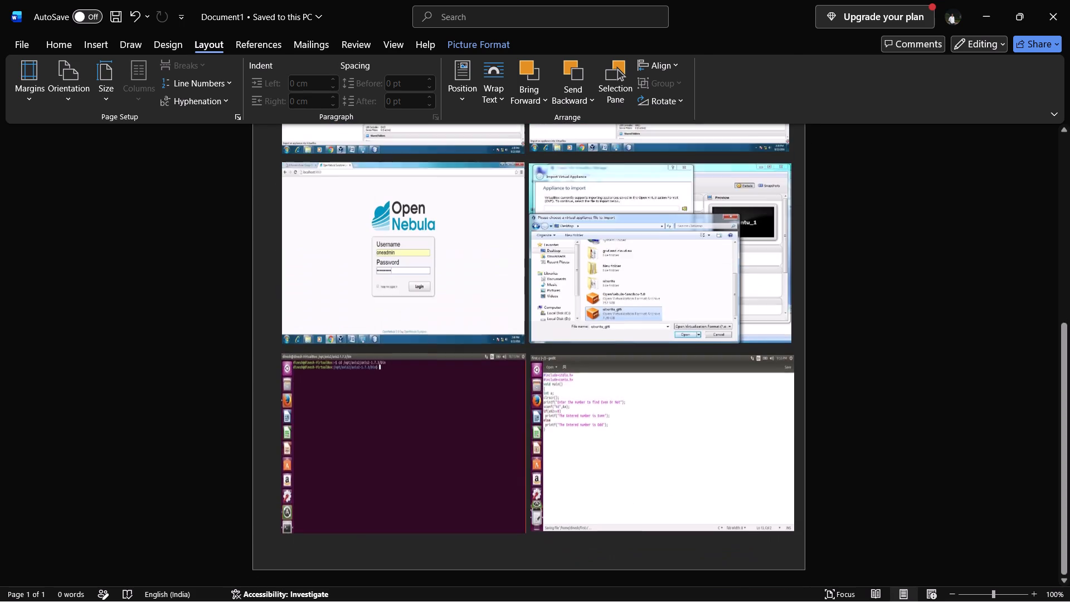
{"action": "scroll", "coordinate": [651, 473], "scroll_direction": "up", "scroll_amount": 5}
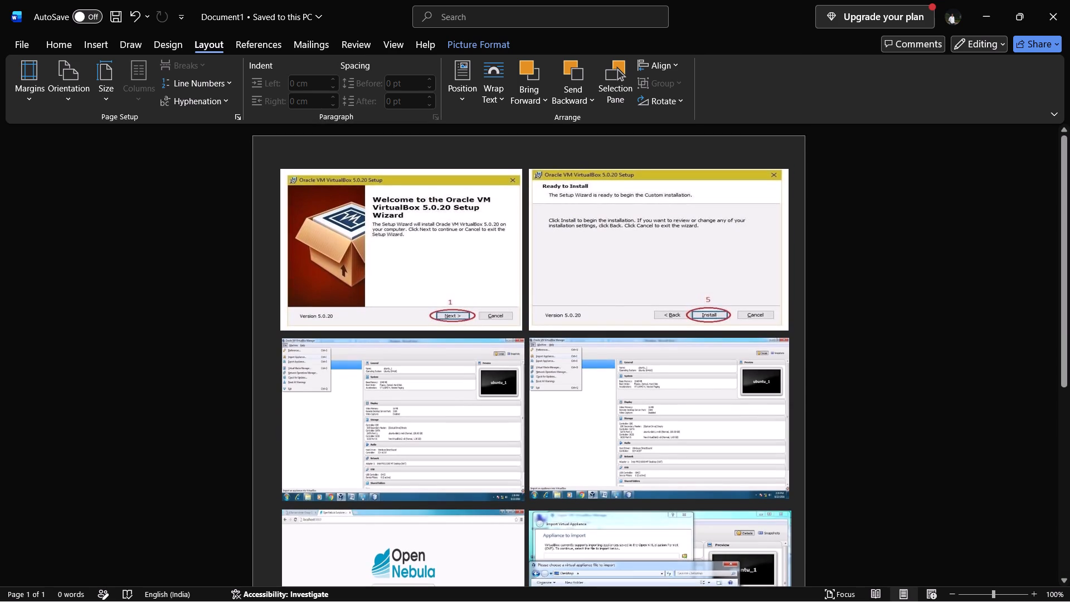
{"action": "left_click", "coordinate": [431, 276]}
{"action": "left_click", "coordinate": [673, 249]}
{"action": "left_click", "coordinate": [449, 387]}
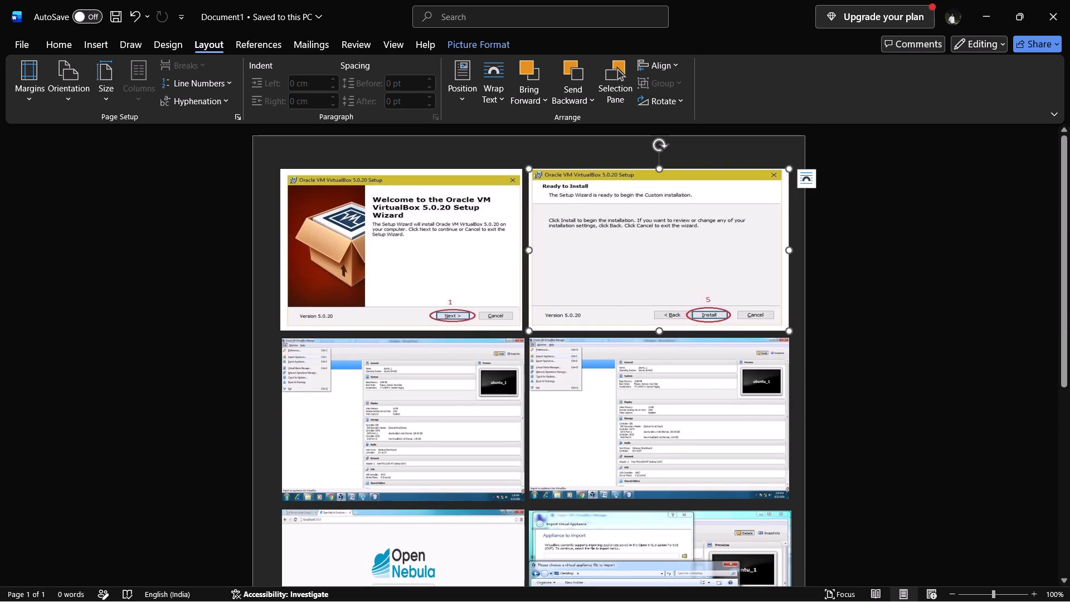
{"action": "left_click", "coordinate": [659, 416]}
{"action": "scroll", "coordinate": [659, 416], "scroll_direction": "down", "scroll_amount": 4}
{"action": "scroll", "coordinate": [485, 478], "scroll_direction": "down", "scroll_amount": 4}
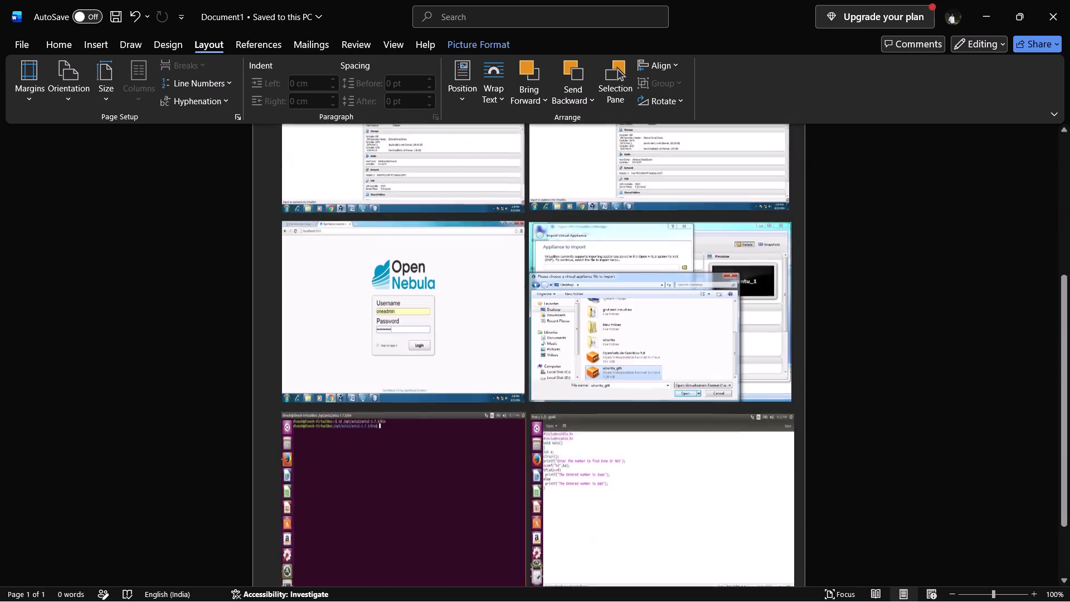
{"action": "left_click", "coordinate": [442, 236]}
{"action": "left_click", "coordinate": [707, 289]}
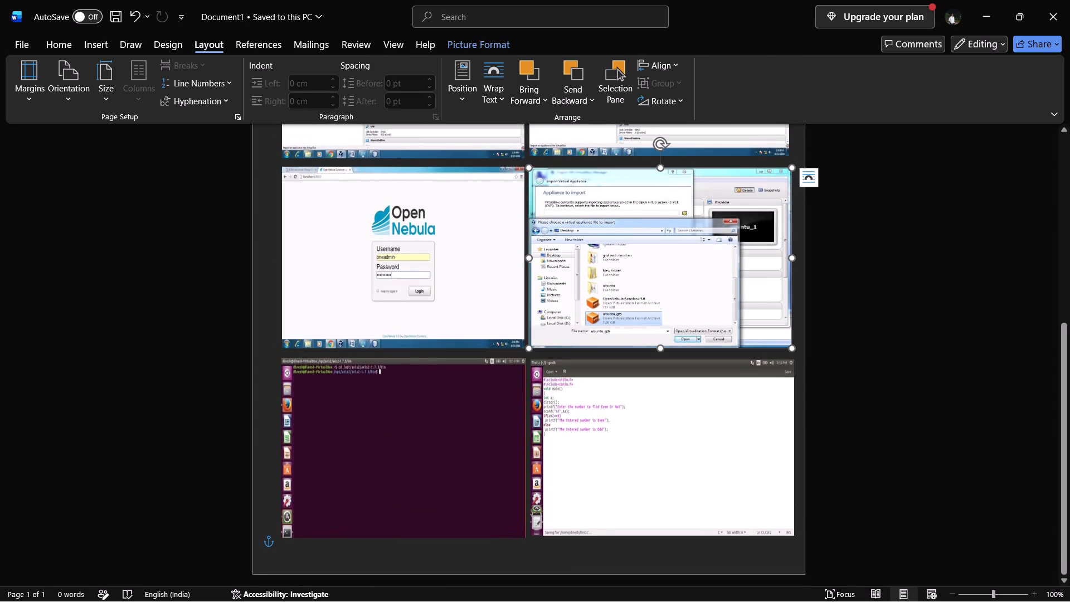
{"action": "left_click", "coordinate": [425, 463]}
{"action": "left_click", "coordinate": [656, 456]}
Review the whole page of pictures from top to bottom, checking the grid's overall layout and spacing.
{"action": "scroll", "coordinate": [589, 438], "scroll_direction": "up", "scroll_amount": 4}
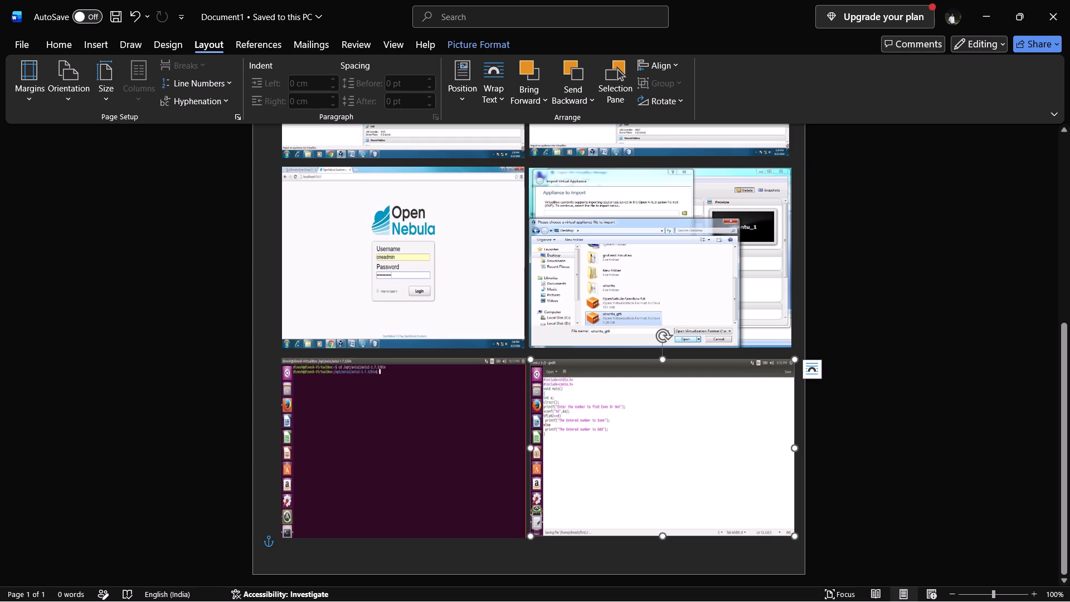
{"action": "scroll", "coordinate": [589, 438], "scroll_direction": "up", "scroll_amount": 4}
{"action": "scroll", "coordinate": [650, 304], "scroll_direction": "up", "scroll_amount": 9}
{"action": "scroll", "coordinate": [650, 304], "scroll_direction": "down", "scroll_amount": 7}
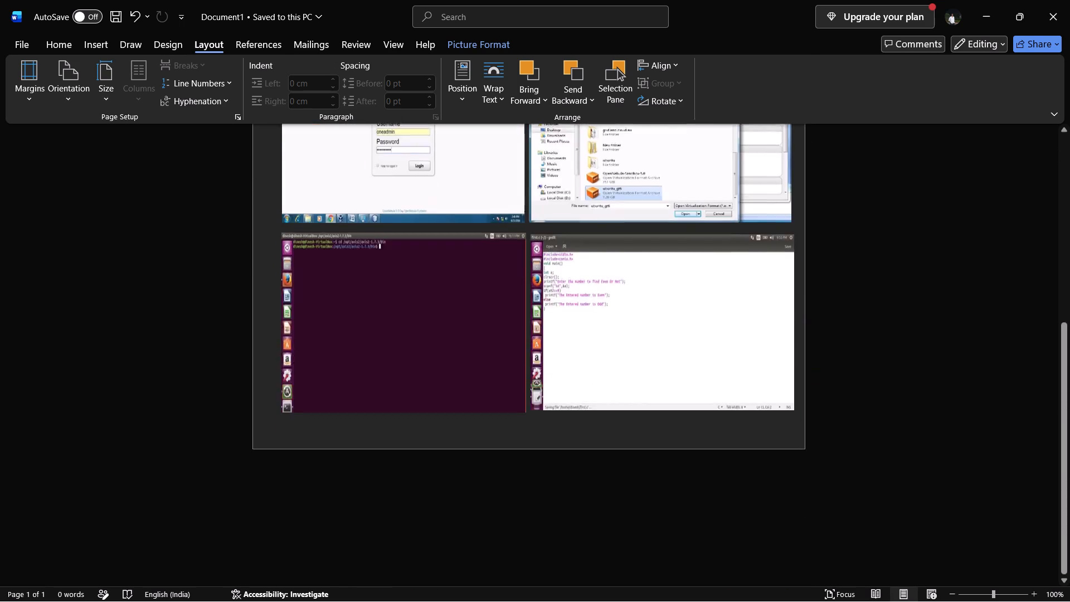
{"action": "scroll", "coordinate": [650, 304], "scroll_direction": "up", "scroll_amount": 6}
{"action": "scroll", "coordinate": [650, 304], "scroll_direction": "down", "scroll_amount": 8}
{"action": "scroll", "coordinate": [650, 304], "scroll_direction": "up", "scroll_amount": 7}
{"action": "scroll", "coordinate": [650, 304], "scroll_direction": "down", "scroll_amount": 7}
{"action": "scroll", "coordinate": [650, 304], "scroll_direction": "up", "scroll_amount": 2}
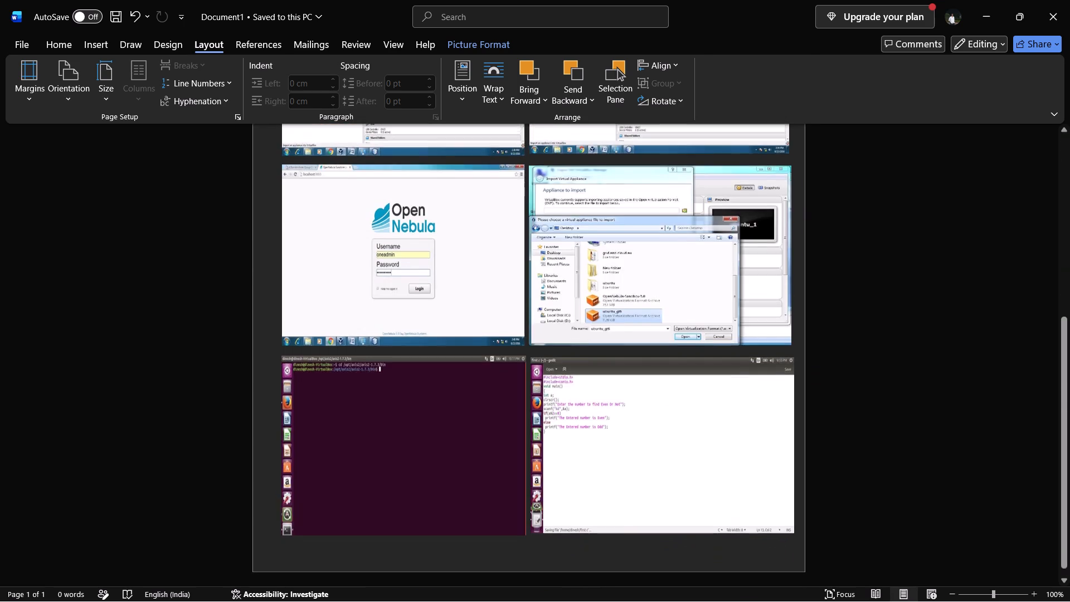
{"action": "scroll", "coordinate": [650, 304], "scroll_direction": "up", "scroll_amount": 5}
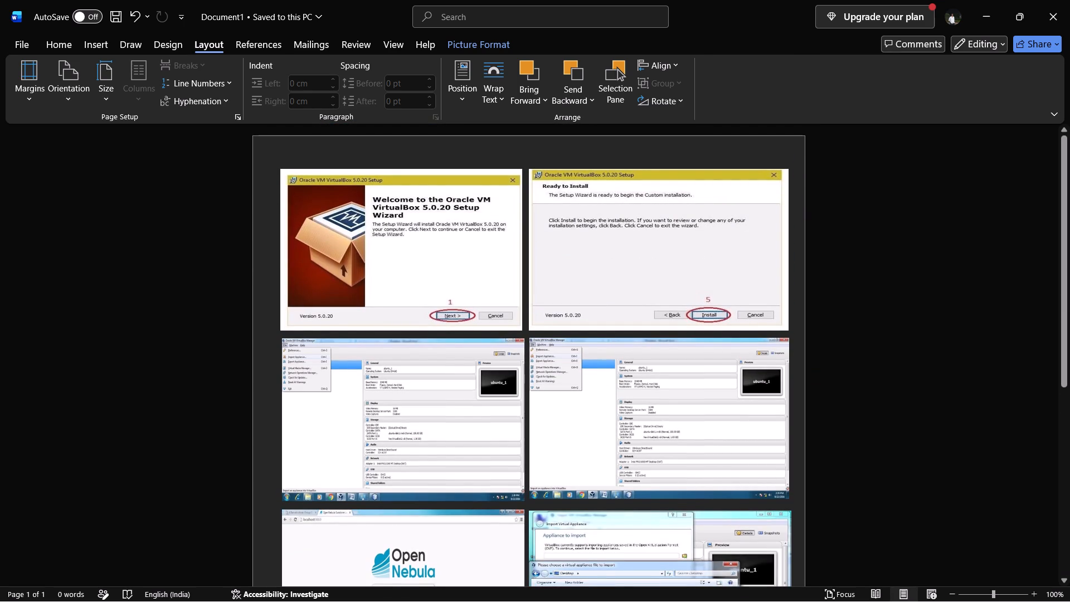
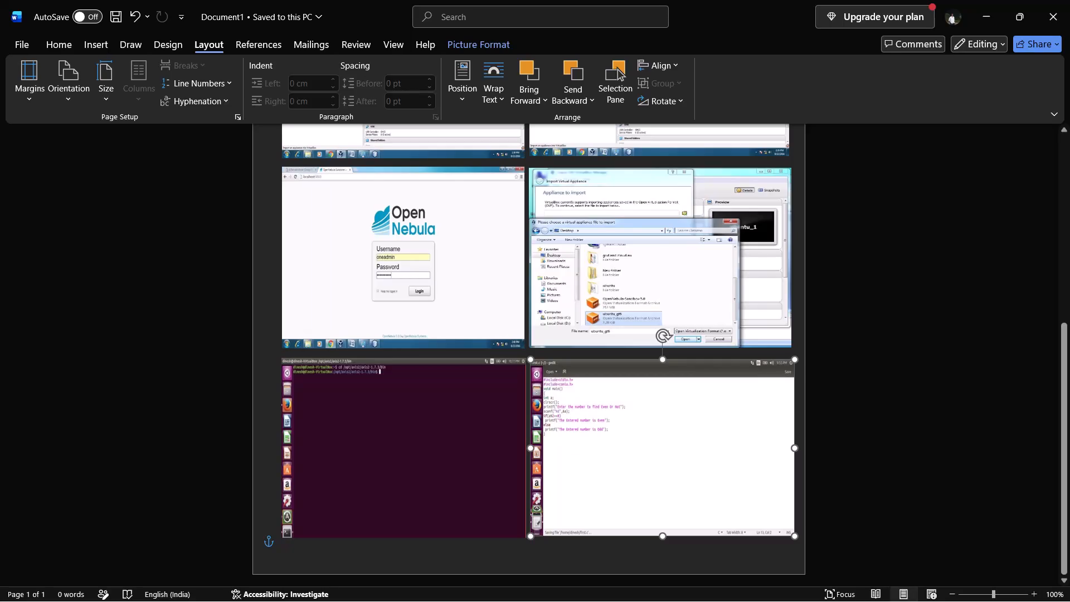
Close the document containing the completed picture grid to start saving its changes.
{"action": "left_click", "coordinate": [664, 357]}
{"action": "scroll", "coordinate": [473, 342], "scroll_direction": "up", "scroll_amount": 5}
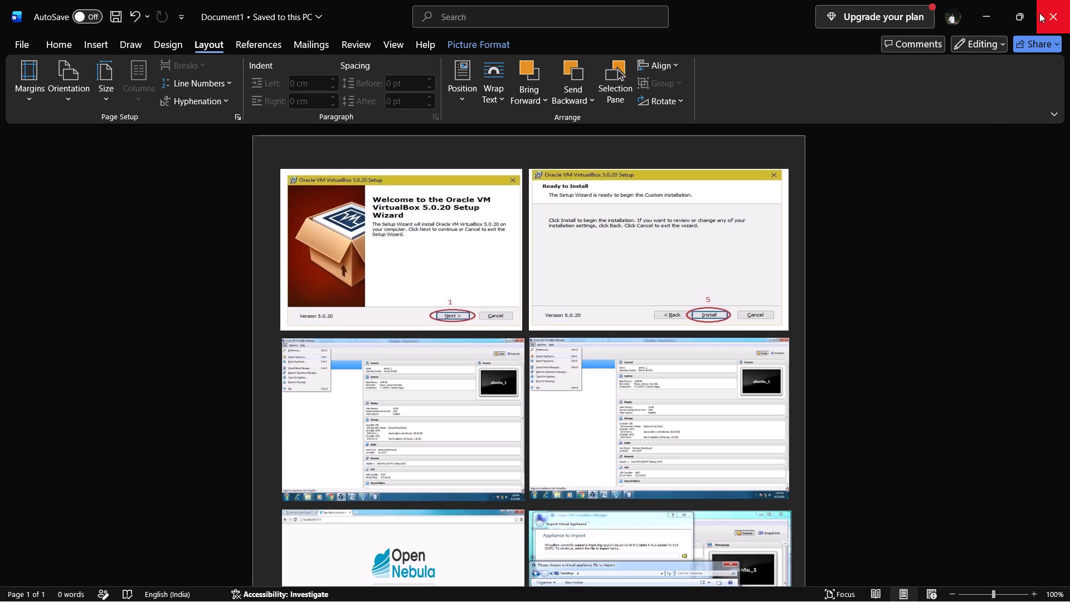
{"action": "left_click", "coordinate": [1069, 7]}
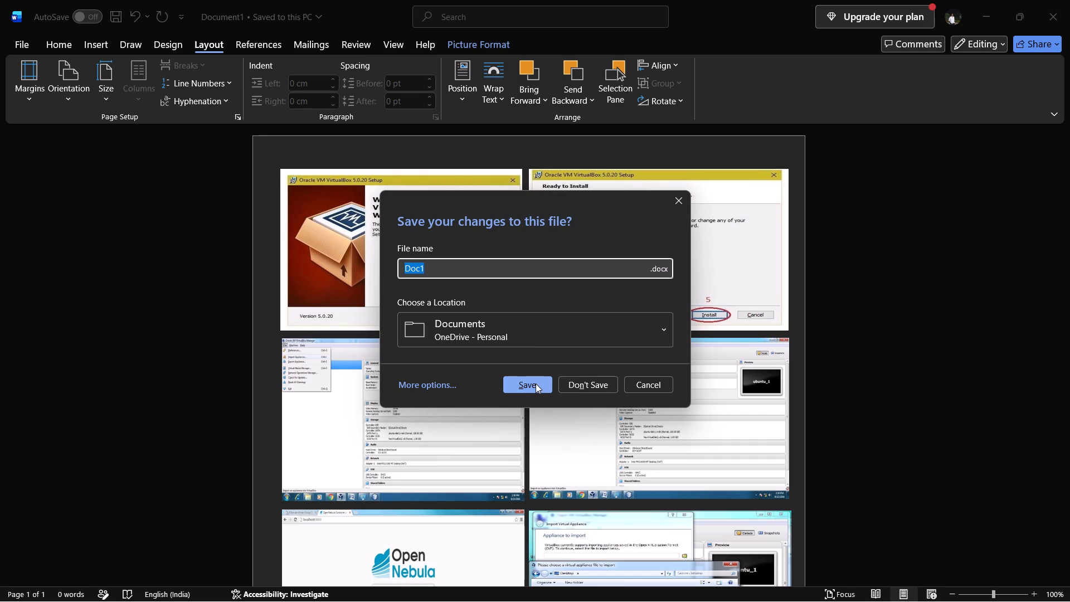
Save the picture document as a PDF named Doc1 in the Downloads folder.
{"action": "left_click", "coordinate": [676, 203]}
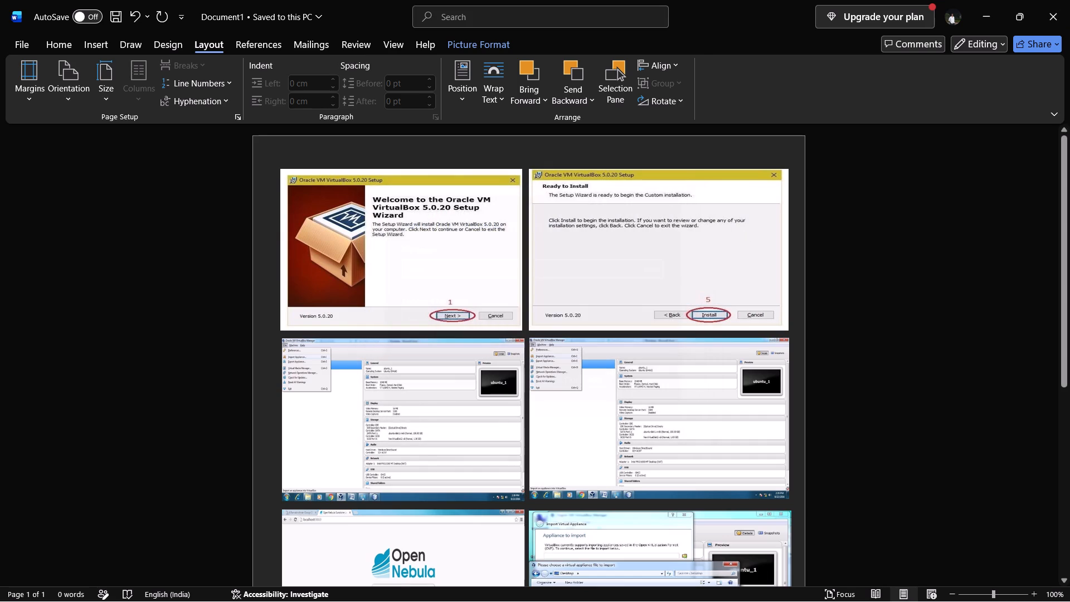
{"action": "left_click", "coordinate": [21, 39]}
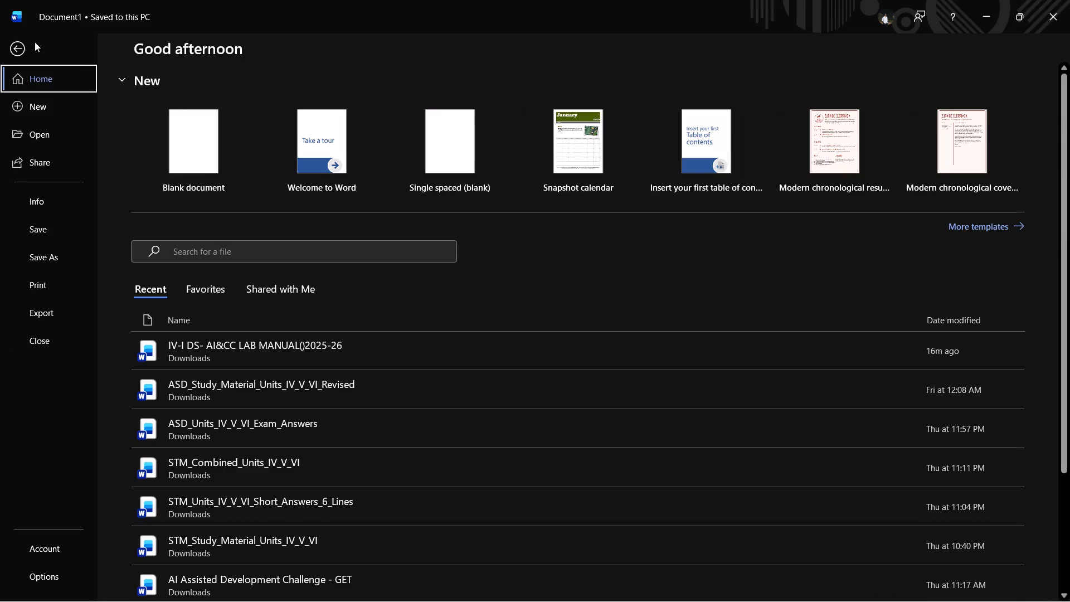
{"action": "left_click", "coordinate": [51, 263]}
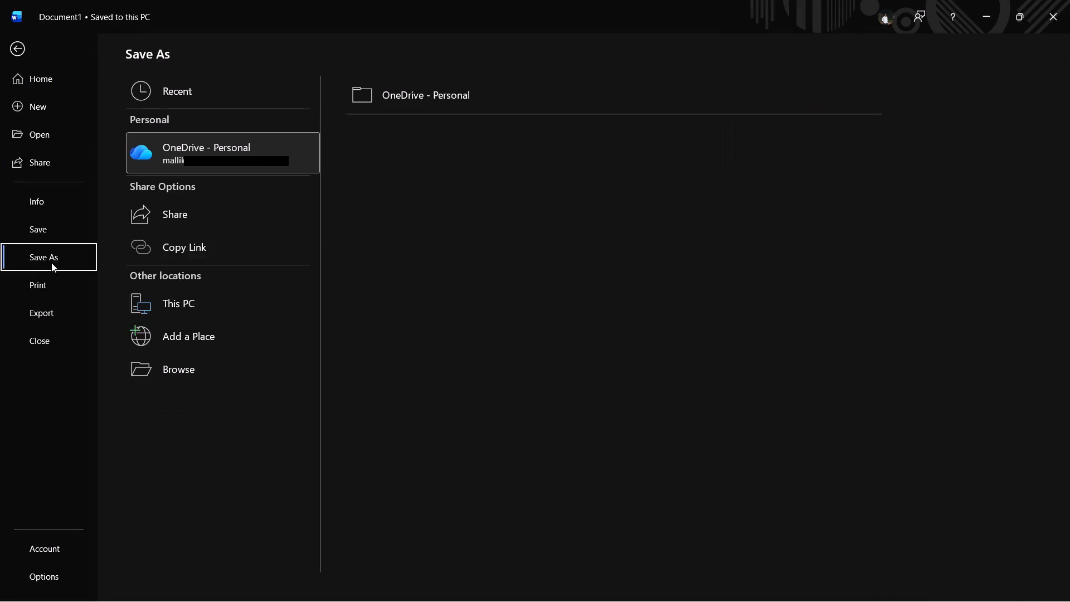
{"action": "left_click", "coordinate": [188, 365]}
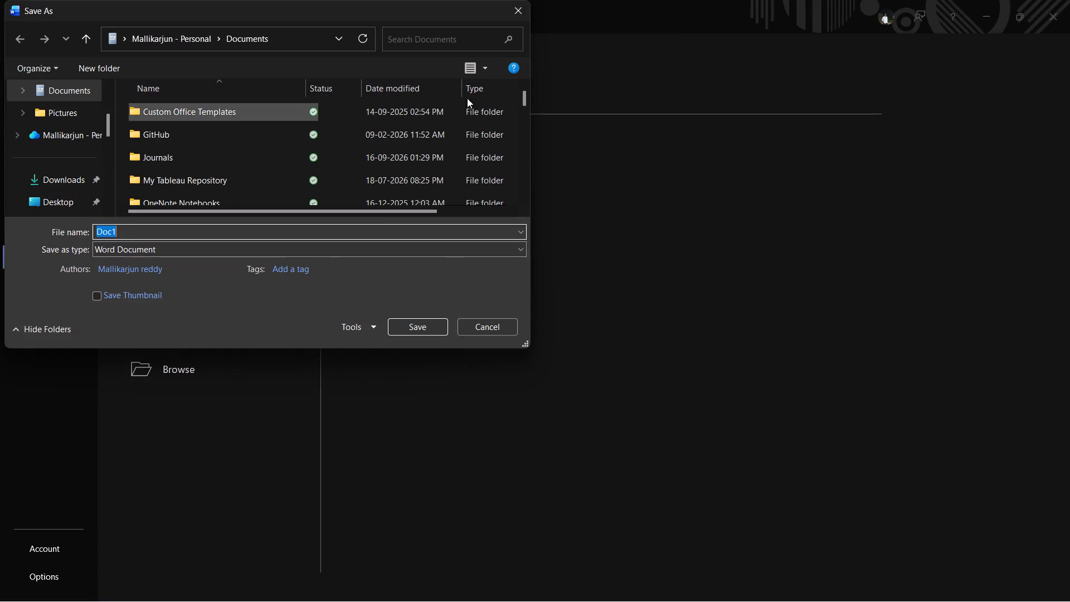
{"action": "left_click", "coordinate": [515, 14]}
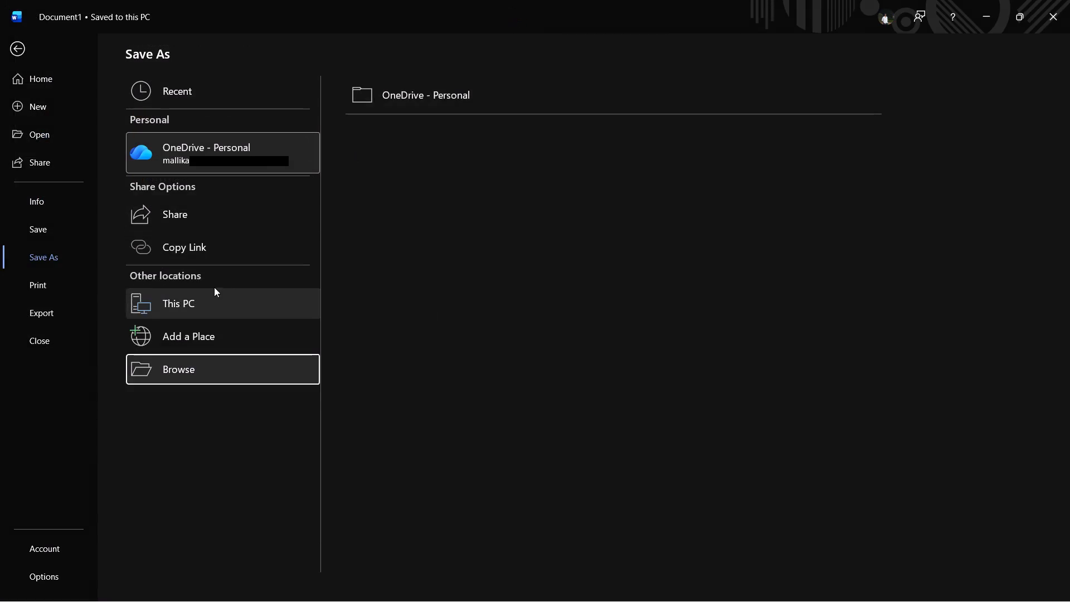
{"action": "left_click", "coordinate": [211, 288]}
{"action": "left_click", "coordinate": [402, 145]}
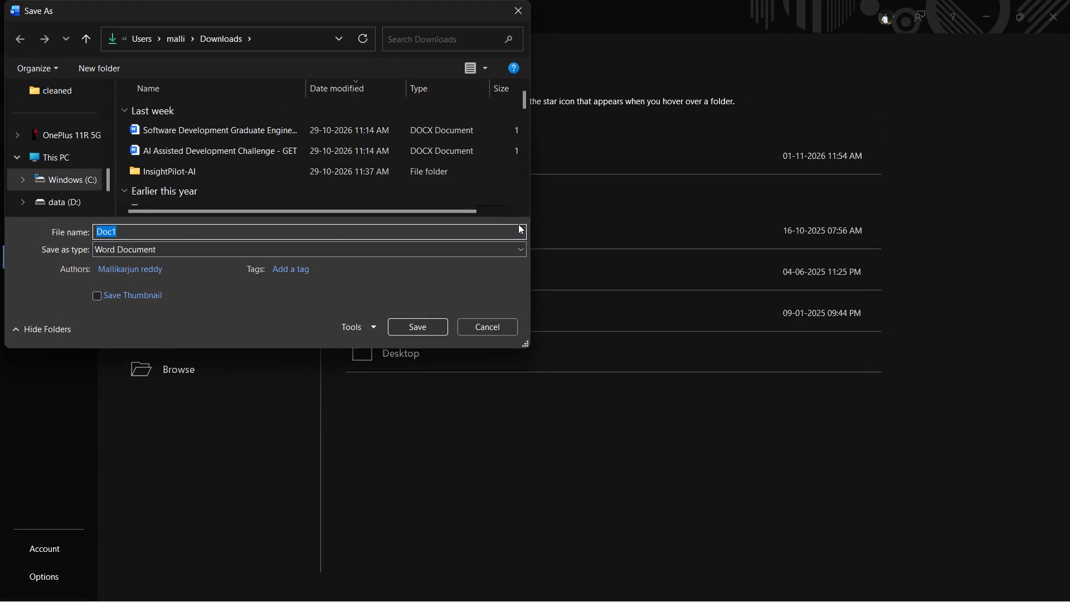
{"action": "left_click", "coordinate": [490, 251]}
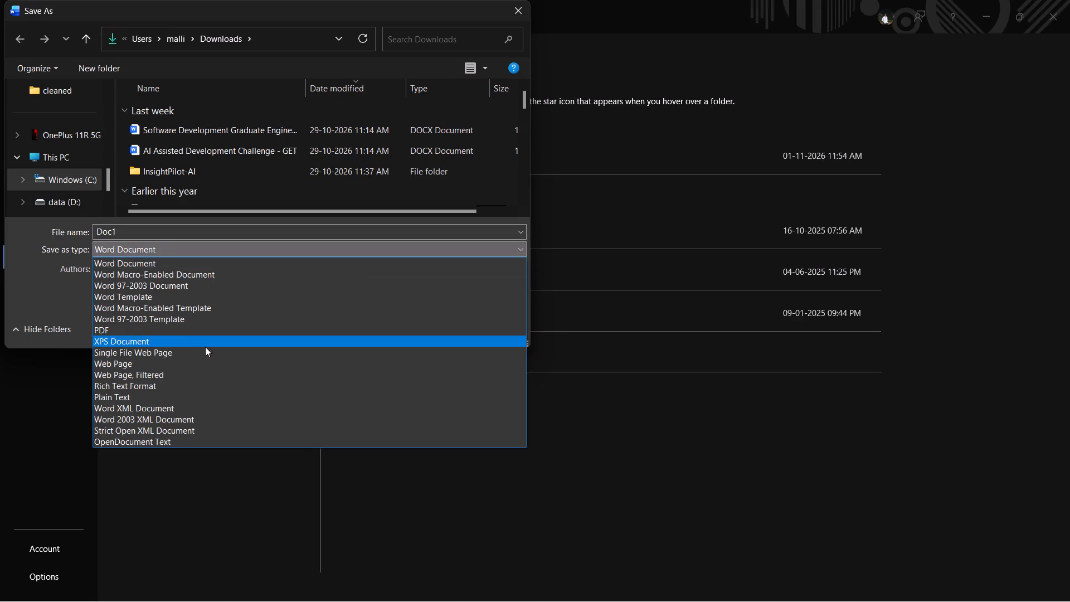
{"action": "left_click", "coordinate": [175, 328]}
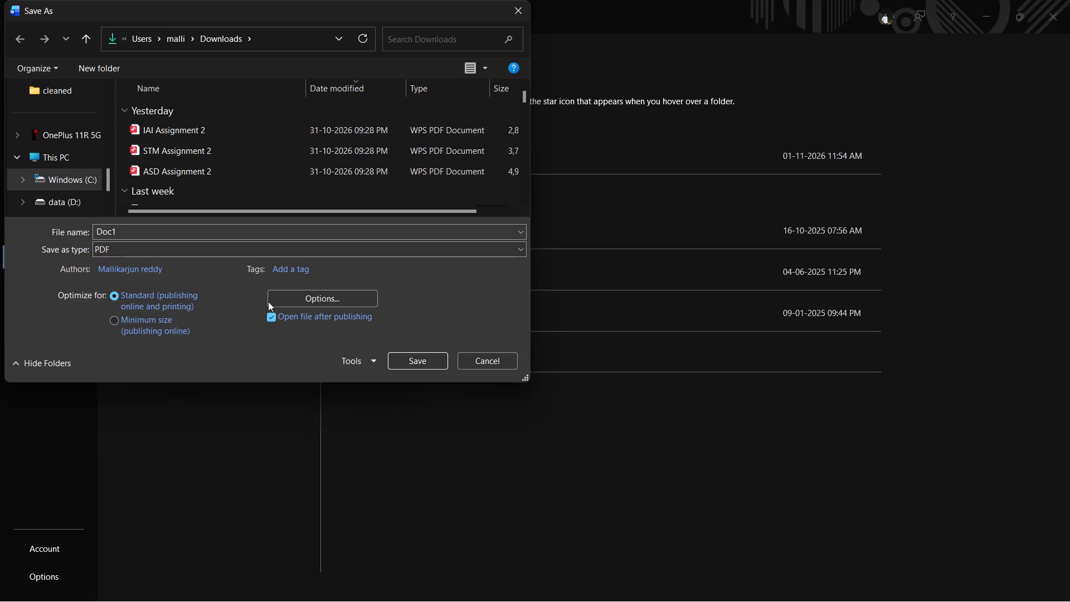
{"action": "left_click", "coordinate": [422, 360]}
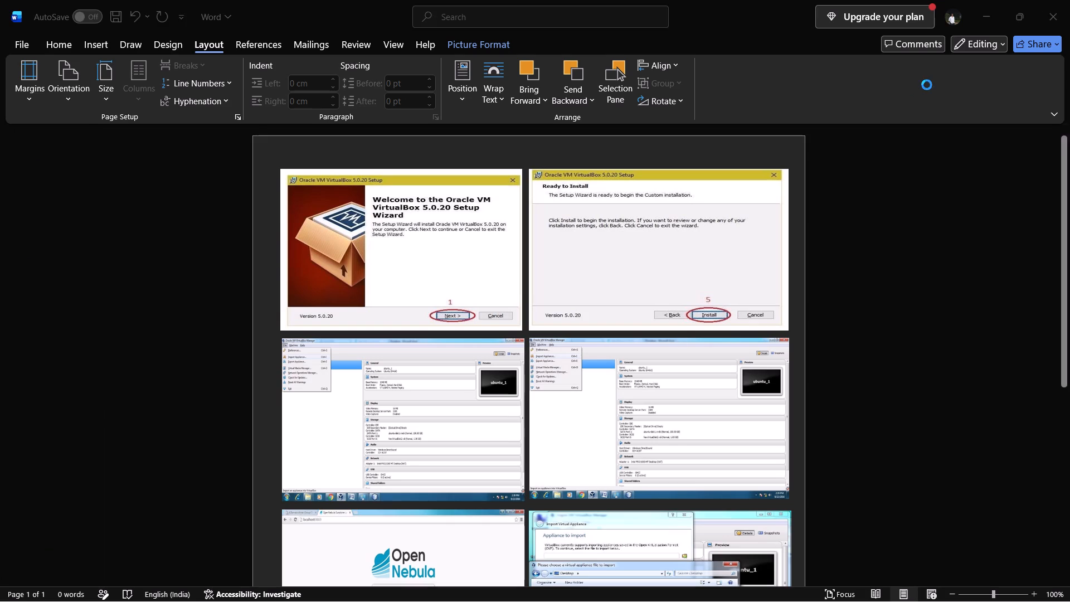
Check the picture layout across the whole page of the exported Doc1 PDF in WPS, and close the viewer.
{"action": "scroll", "coordinate": [673, 321], "scroll_direction": "down", "scroll_amount": 3}
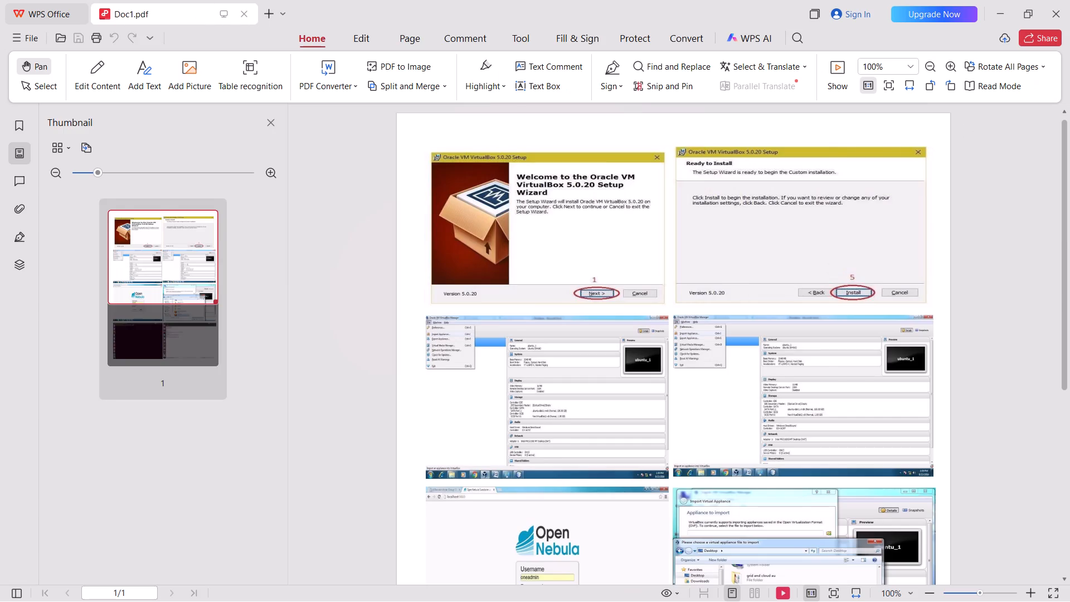
{"action": "scroll", "coordinate": [673, 321], "scroll_direction": "down", "scroll_amount": 1}
{"action": "scroll", "coordinate": [716, 342], "scroll_direction": "down", "scroll_amount": 3}
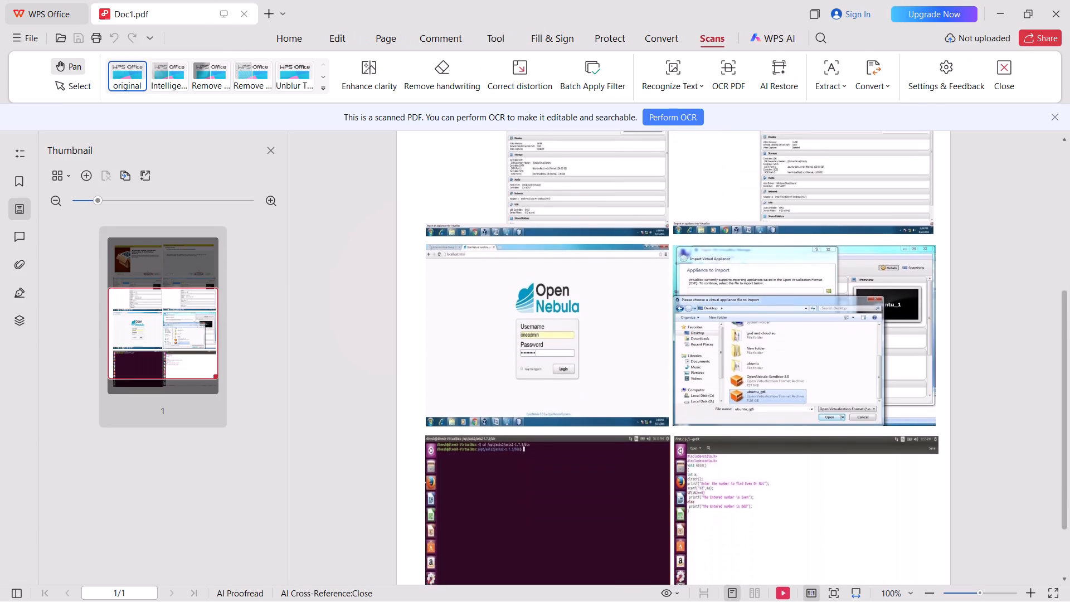
{"action": "scroll", "coordinate": [716, 342], "scroll_direction": "down", "scroll_amount": 4}
{"action": "scroll", "coordinate": [716, 342], "scroll_direction": "up", "scroll_amount": 6}
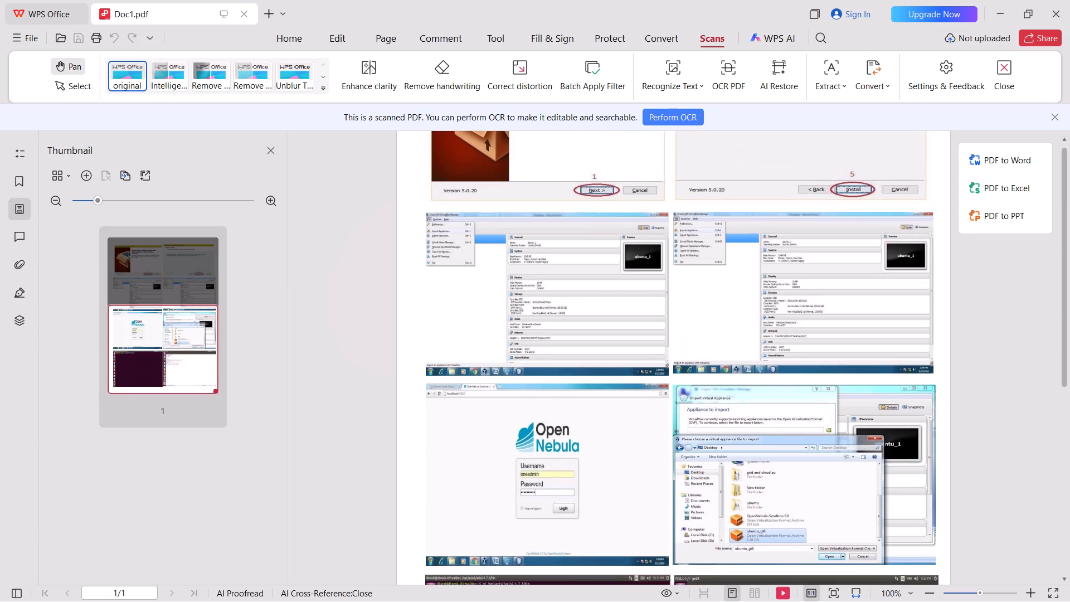
{"action": "scroll", "coordinate": [716, 342], "scroll_direction": "up", "scroll_amount": 1}
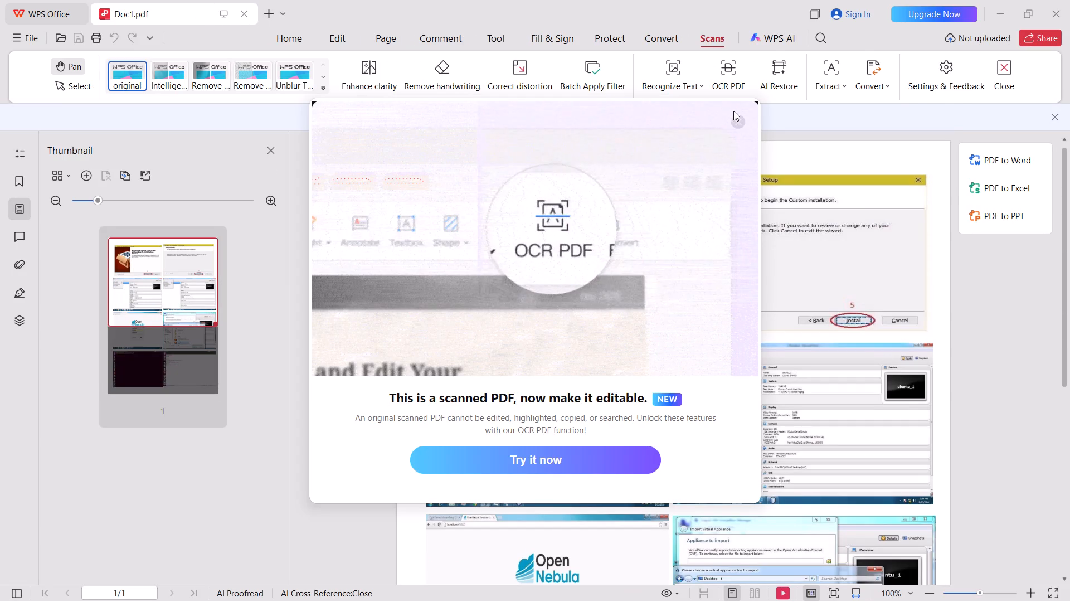
{"action": "left_click", "coordinate": [736, 122]}
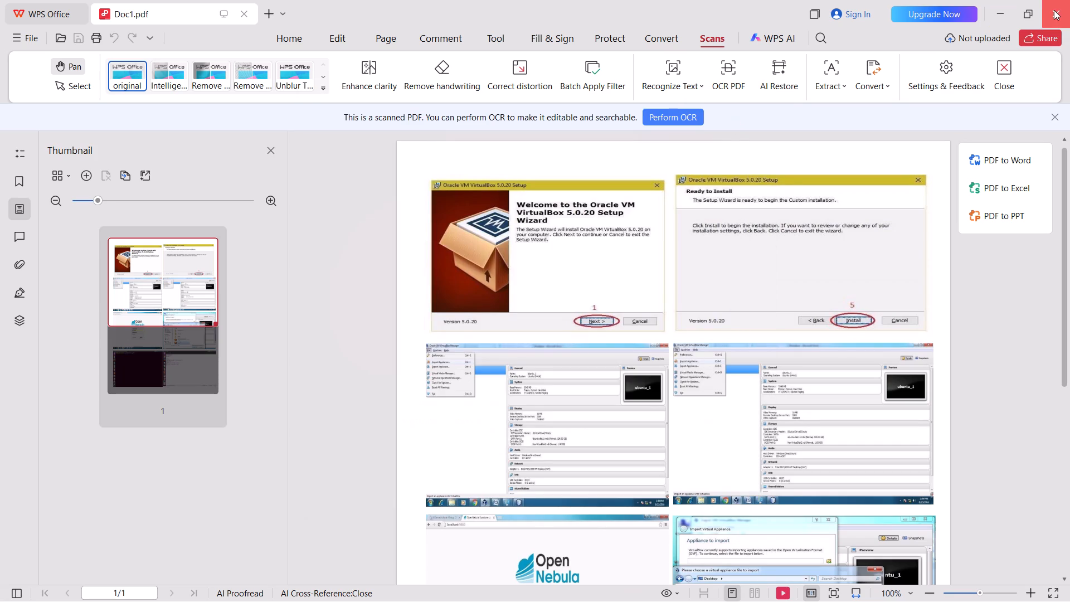
{"action": "left_click", "coordinate": [1054, 10]}
{"action": "left_click", "coordinate": [1054, 10]}
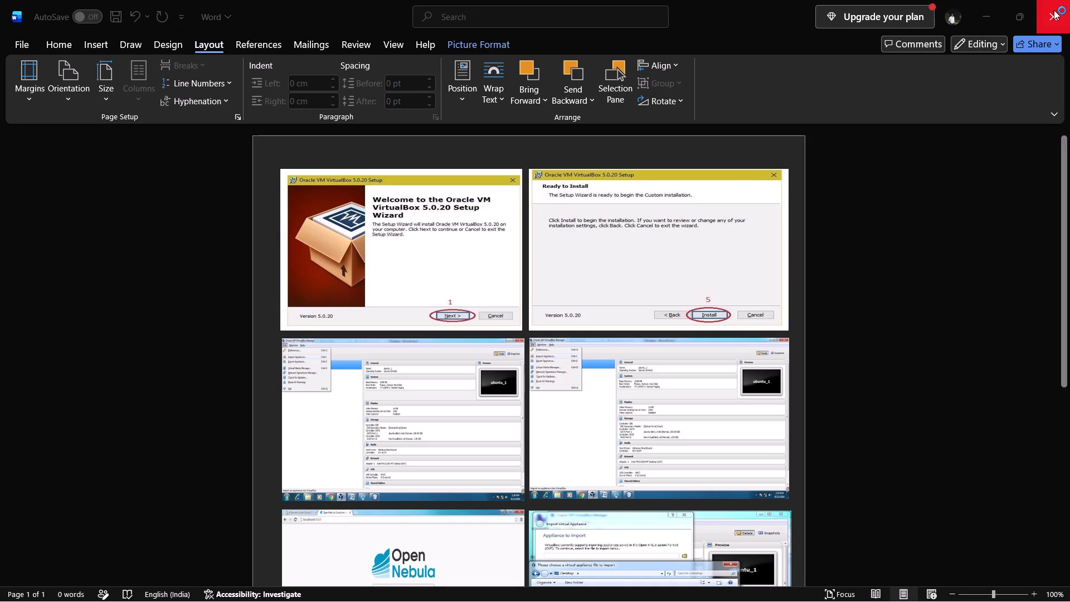